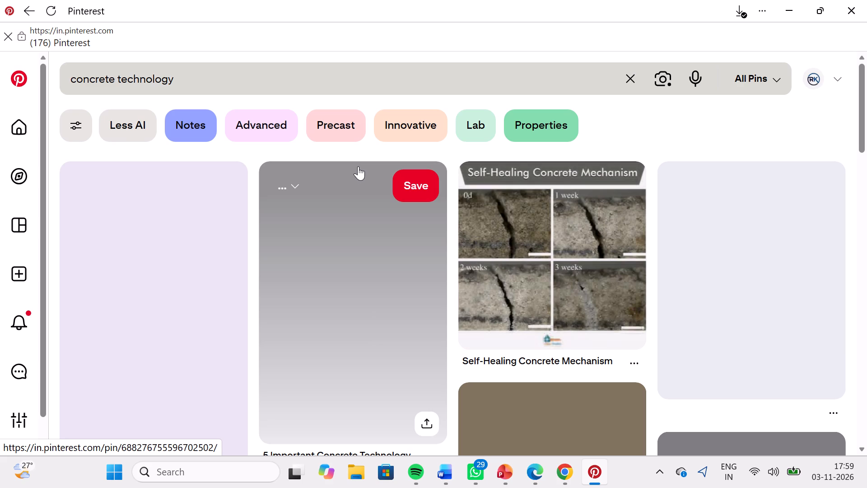
Open the "concrete technology" search query for editing.
left_click(304, 75)
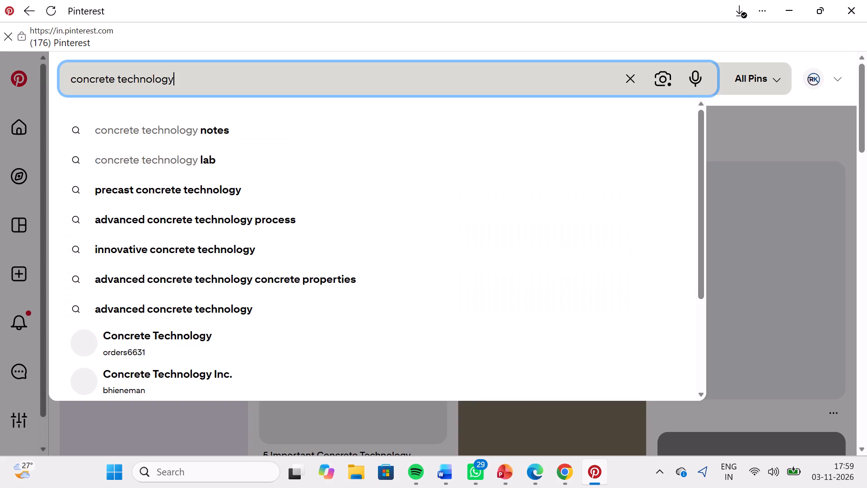
Extend the query with "ppt" and search Pinterest for "concrete technology ppt".
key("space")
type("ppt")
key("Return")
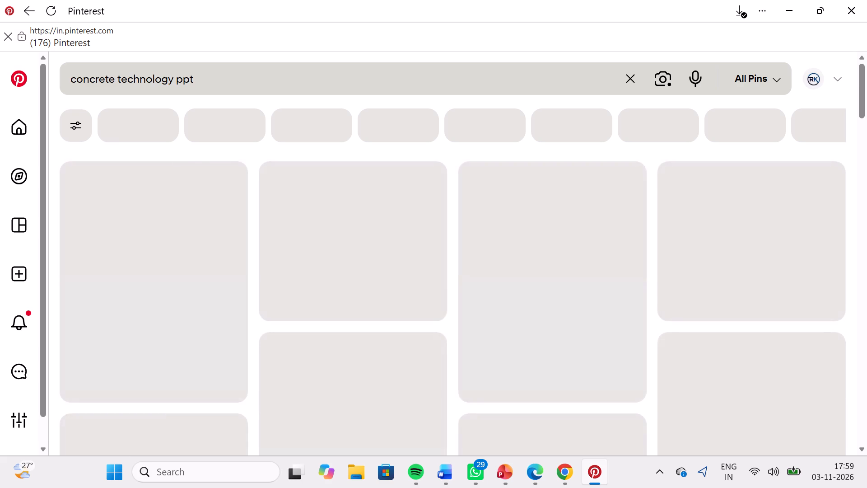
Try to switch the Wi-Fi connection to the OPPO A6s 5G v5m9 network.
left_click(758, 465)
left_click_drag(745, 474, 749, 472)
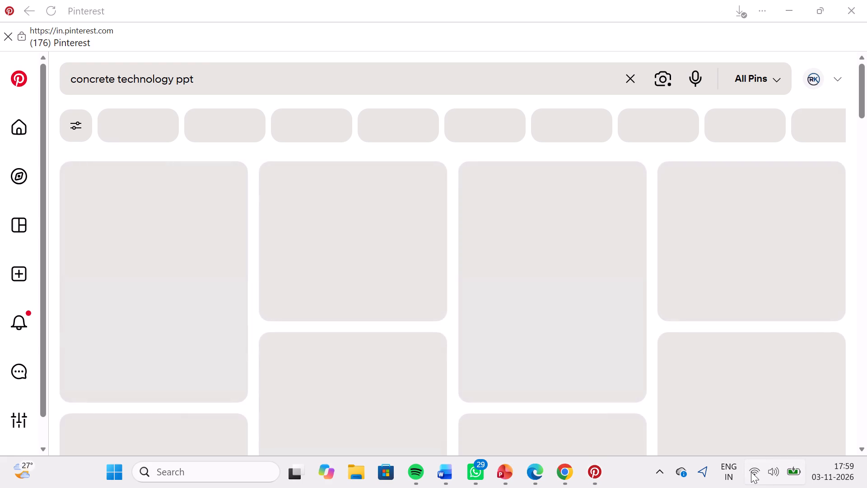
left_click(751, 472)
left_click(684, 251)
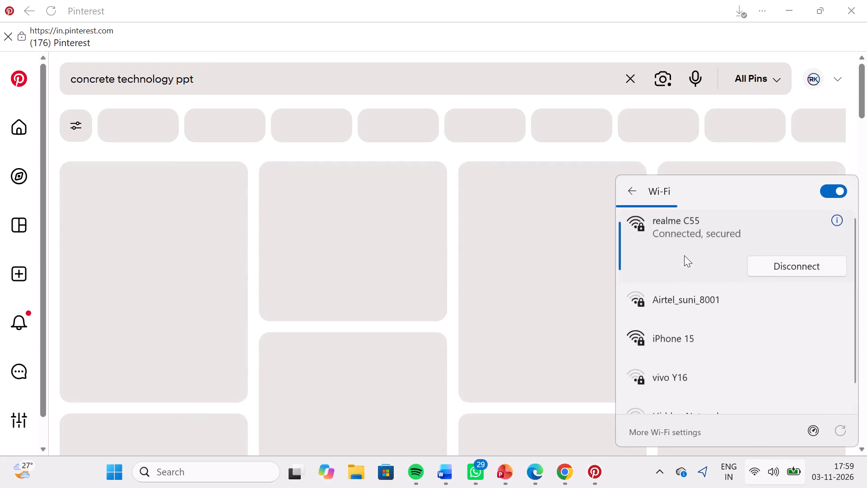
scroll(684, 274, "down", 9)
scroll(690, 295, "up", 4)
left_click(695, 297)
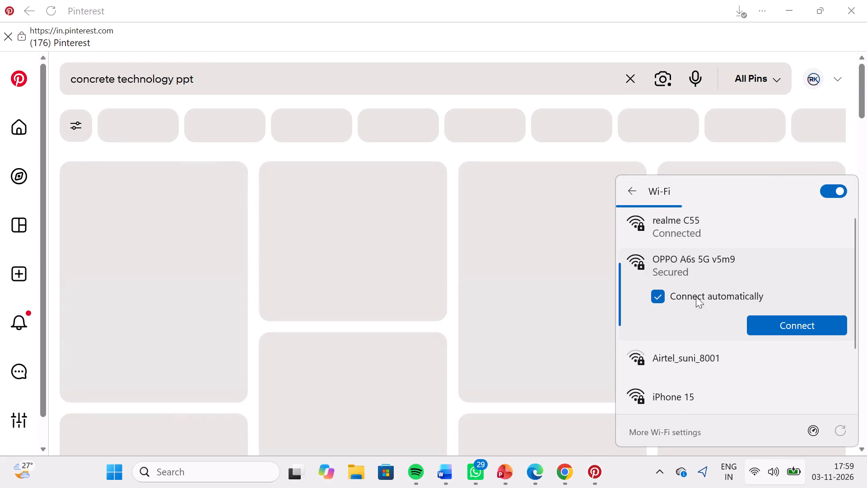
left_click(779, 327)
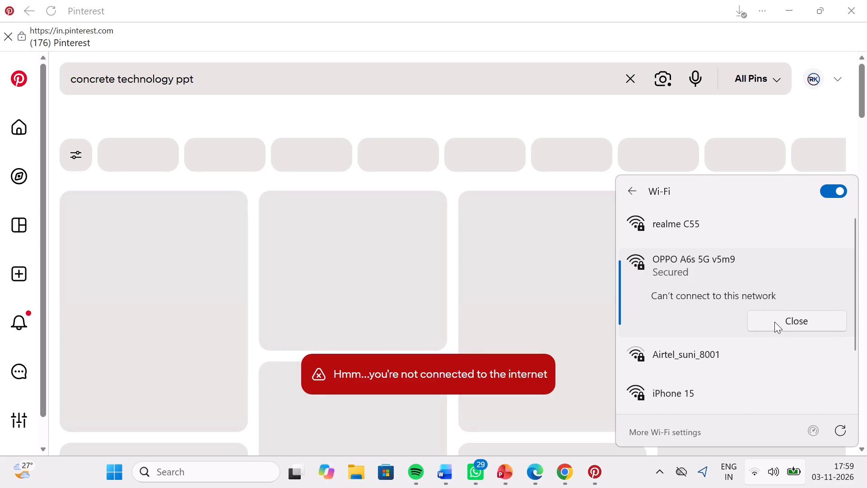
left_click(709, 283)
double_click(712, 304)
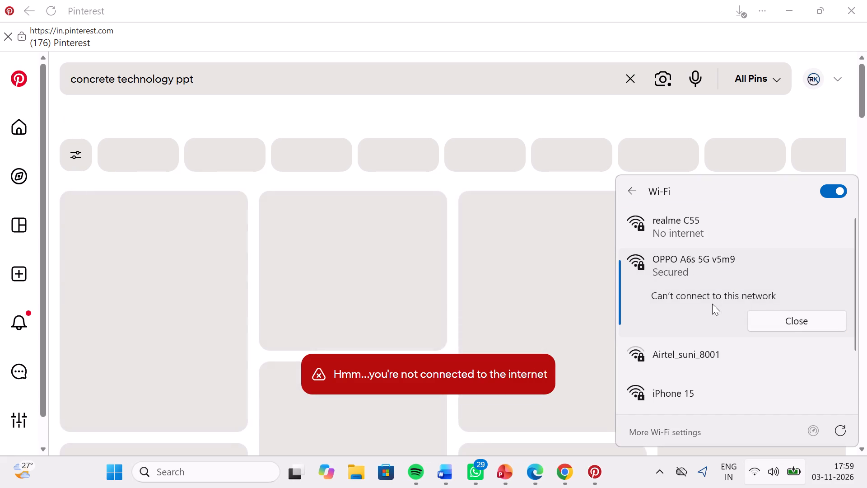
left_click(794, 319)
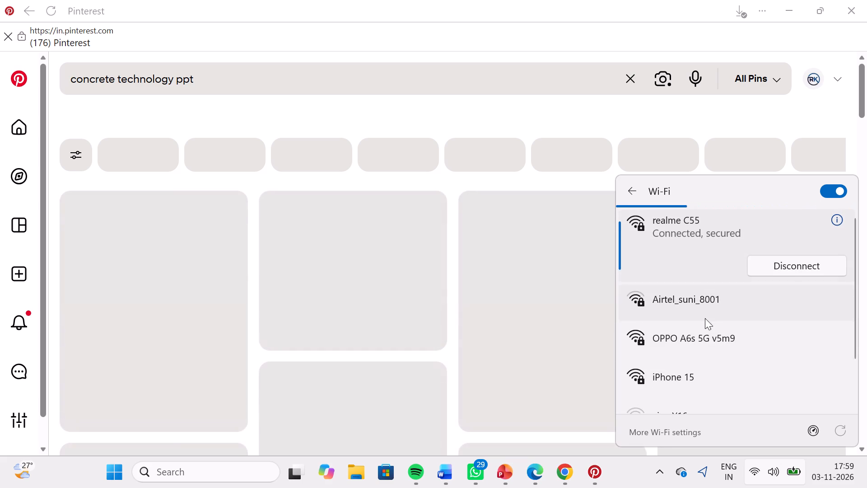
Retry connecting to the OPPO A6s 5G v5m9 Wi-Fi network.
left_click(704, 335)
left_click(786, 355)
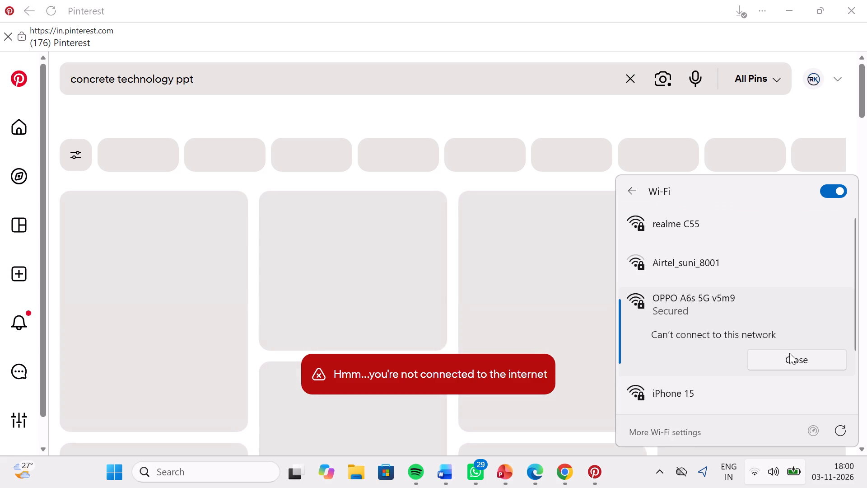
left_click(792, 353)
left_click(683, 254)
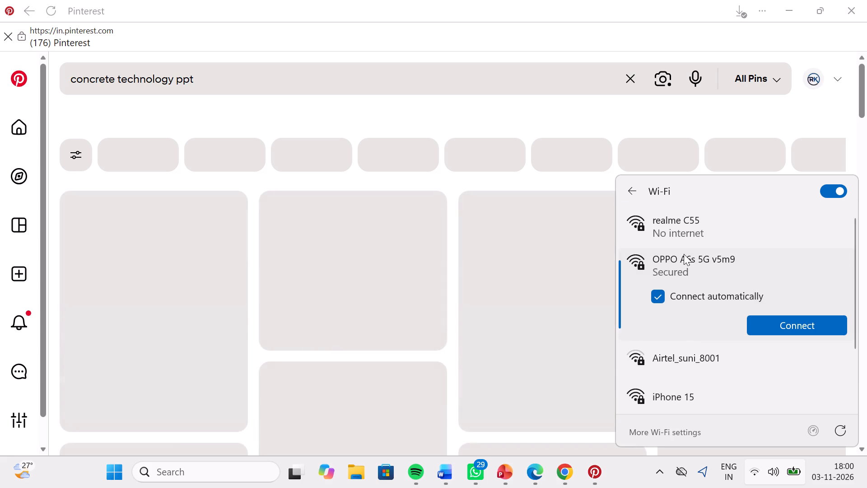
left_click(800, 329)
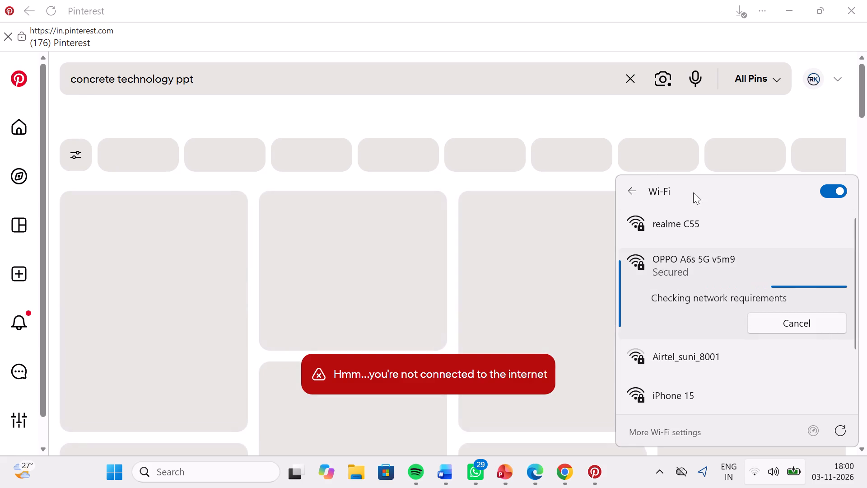
Reconnect the Wi-Fi to the realme C55 network and return to the Pinterest page.
left_click(687, 210)
left_click(794, 282)
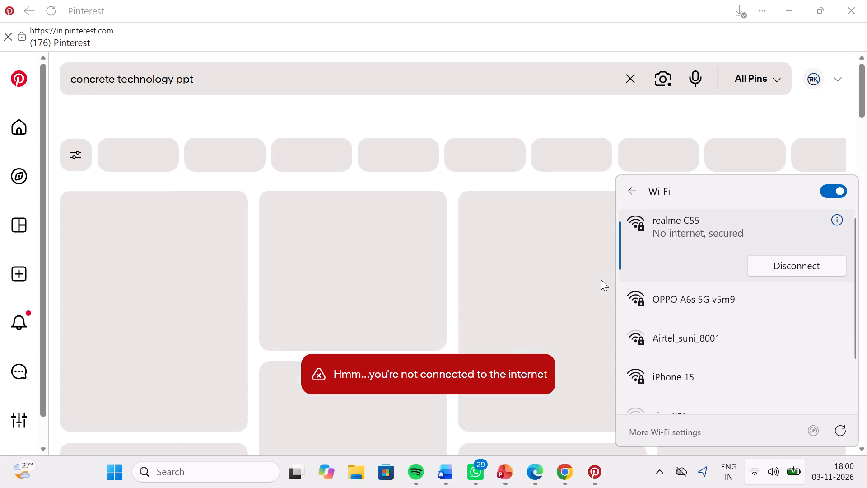
left_click(499, 253)
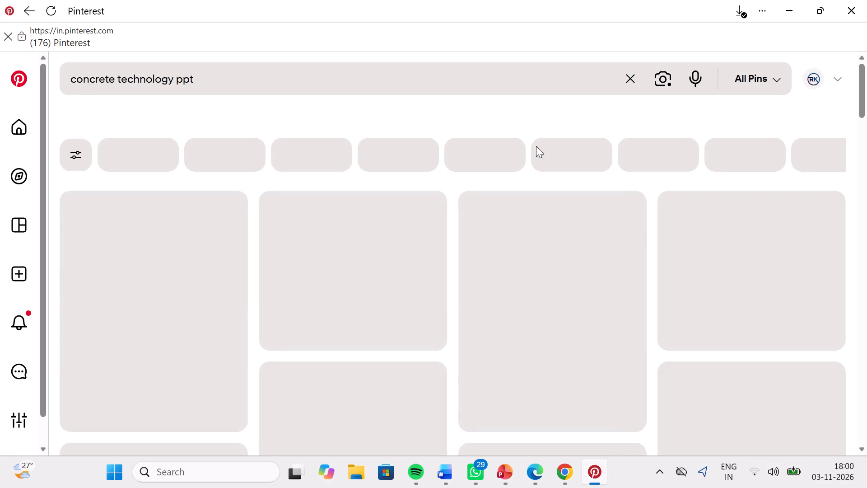
Rerun the existing "concrete technology ppt" search on Pinterest.
left_click(537, 82)
key("Return")
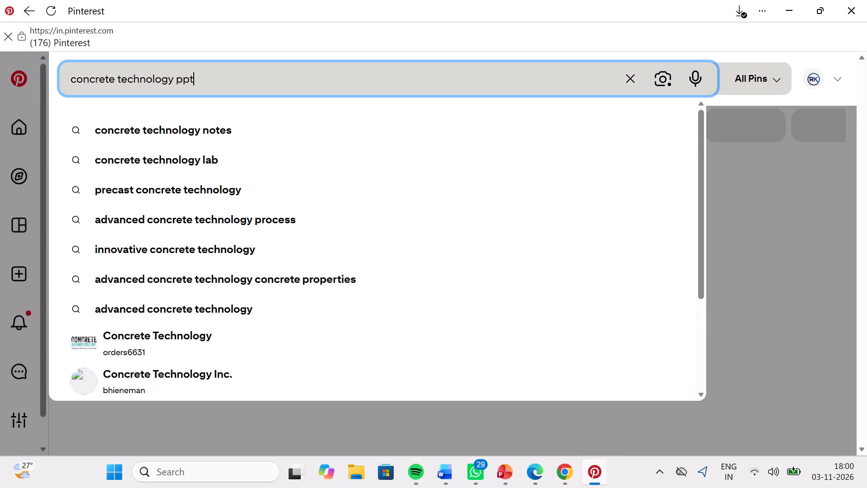
left_click(778, 210)
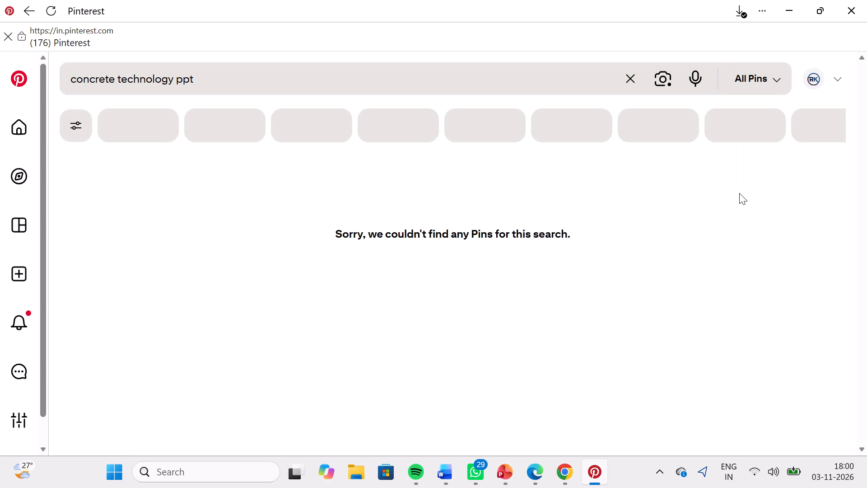
left_click(422, 74)
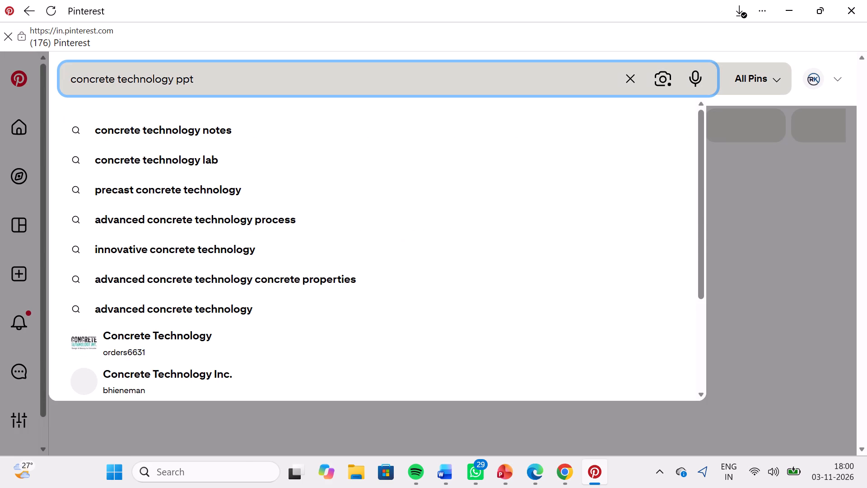
key("Return")
key("Return")
key("Return")
key("Return")
Replace the last word of the query with "ppt" again and resubmit "concrete technology ppt".
key("BackSpace")
key("BackSpace")
key("BackSpace")
key("BackSpace")
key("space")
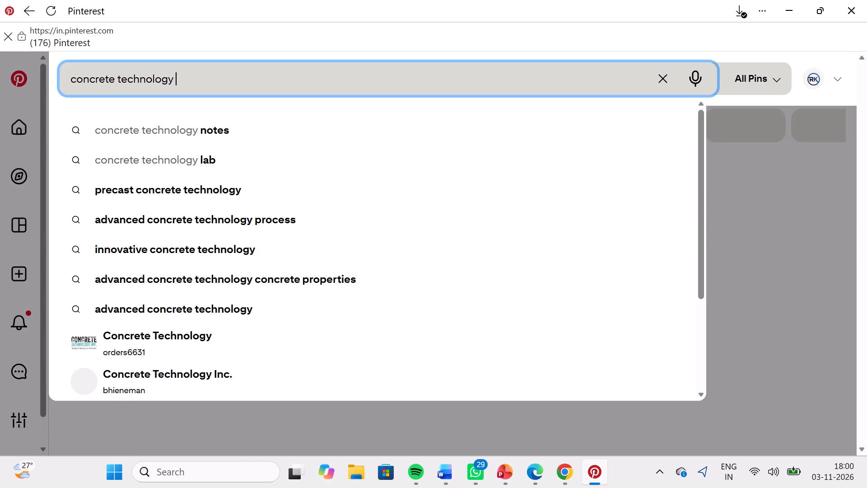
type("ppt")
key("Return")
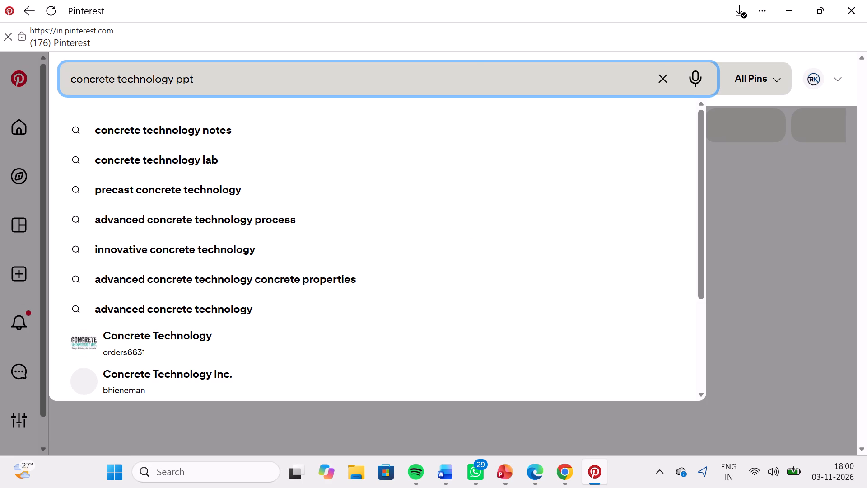
left_click(711, 215)
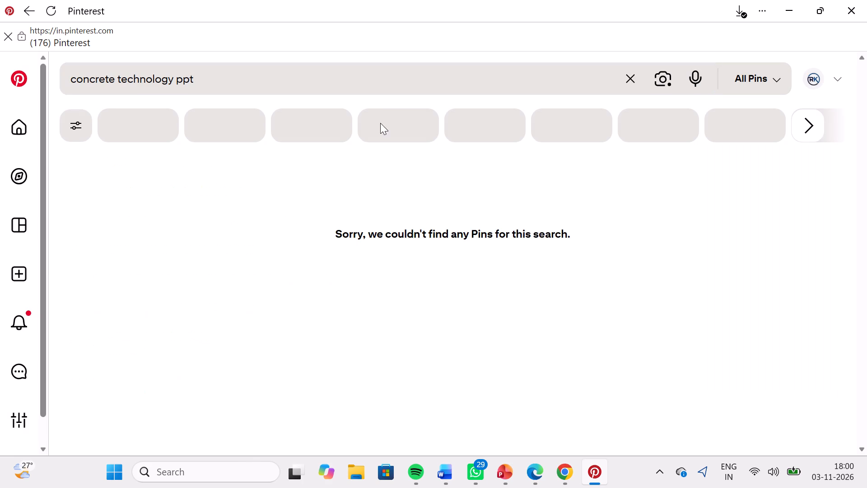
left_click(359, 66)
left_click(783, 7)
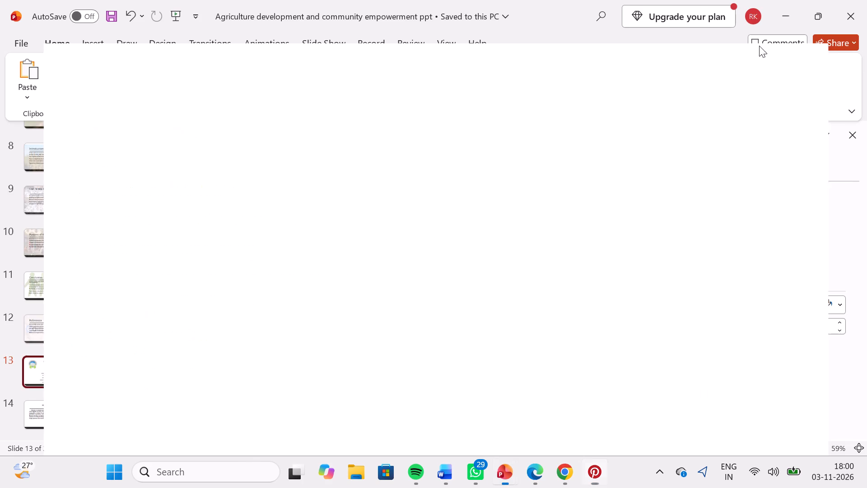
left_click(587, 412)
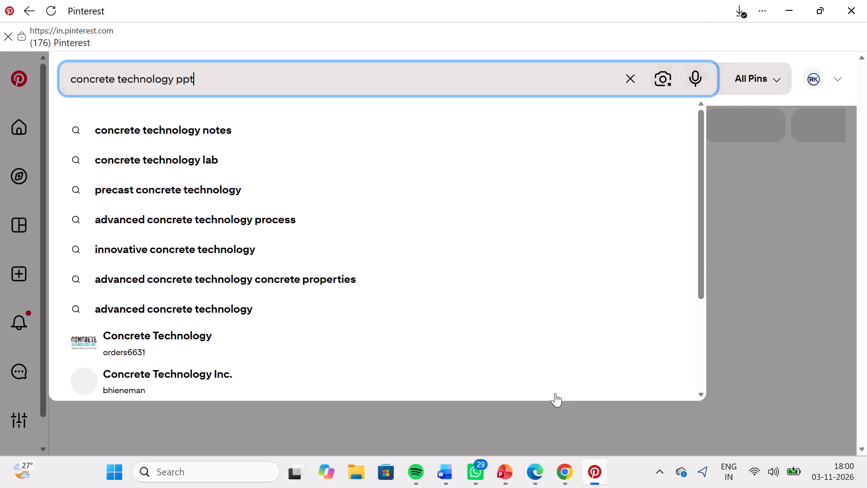
Go back to the "concrete technology" results, add "ppt" to the query and search again.
left_click(24, 2)
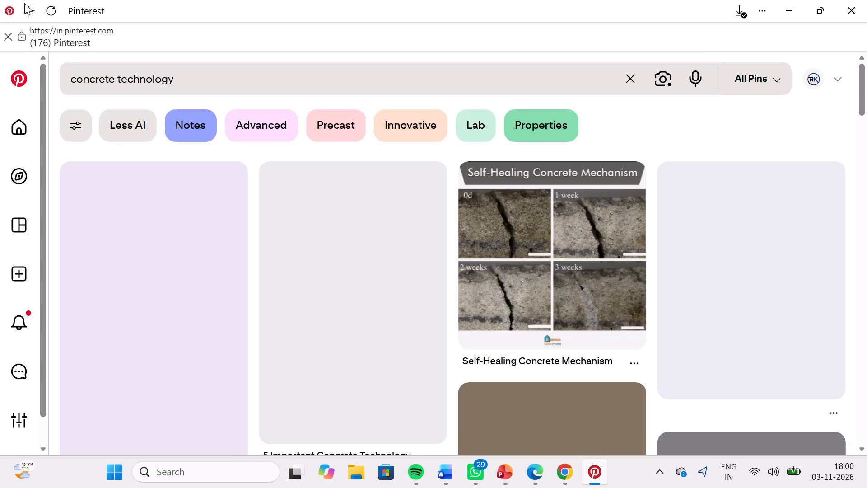
left_click(364, 91)
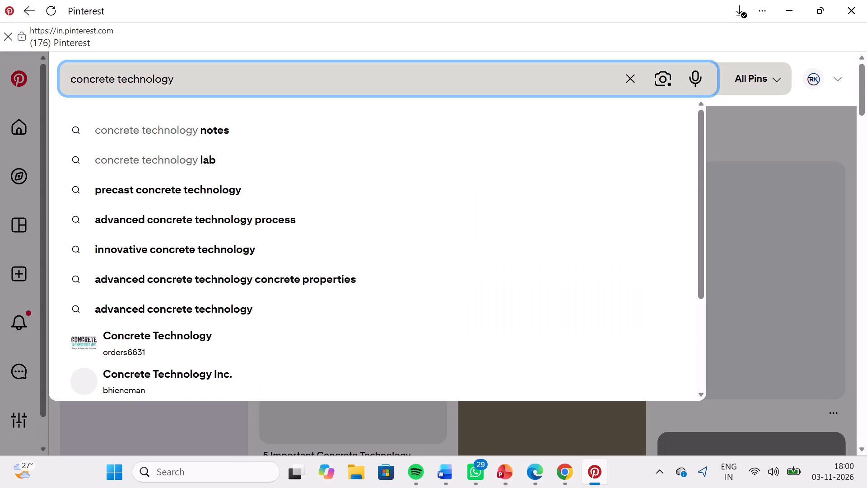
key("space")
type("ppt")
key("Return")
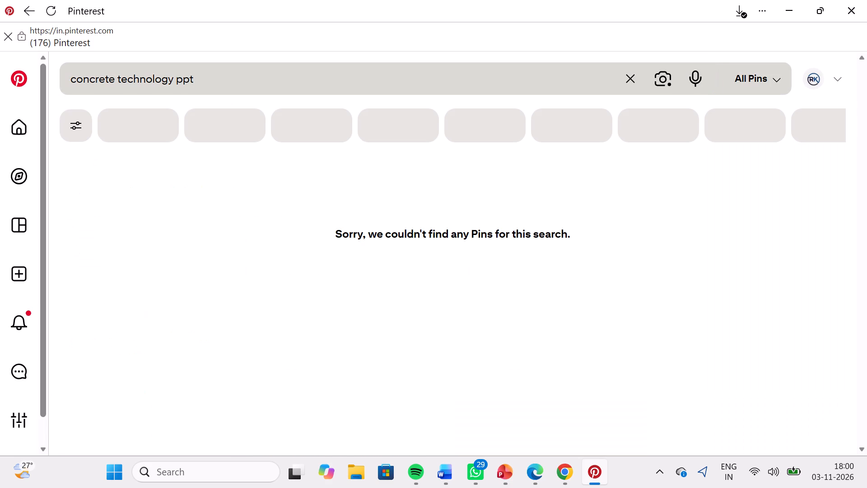
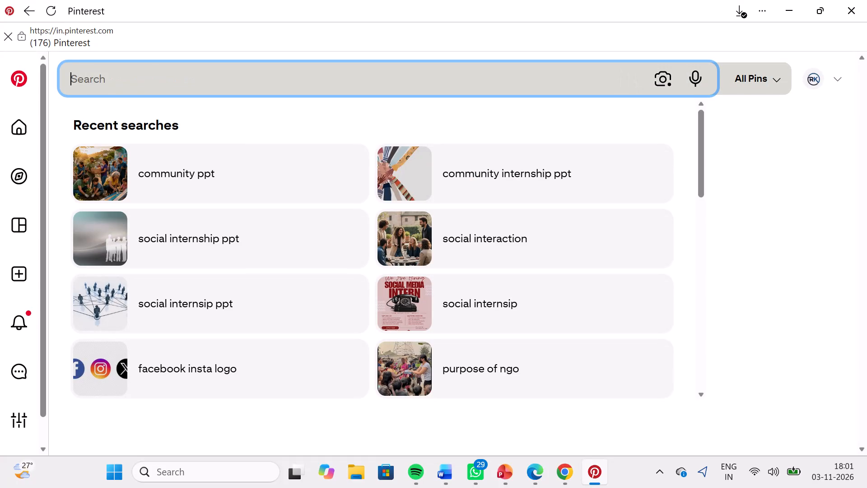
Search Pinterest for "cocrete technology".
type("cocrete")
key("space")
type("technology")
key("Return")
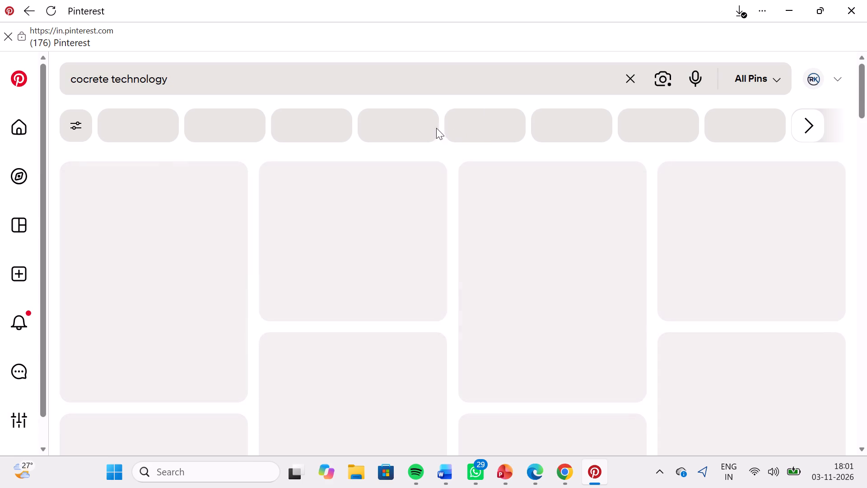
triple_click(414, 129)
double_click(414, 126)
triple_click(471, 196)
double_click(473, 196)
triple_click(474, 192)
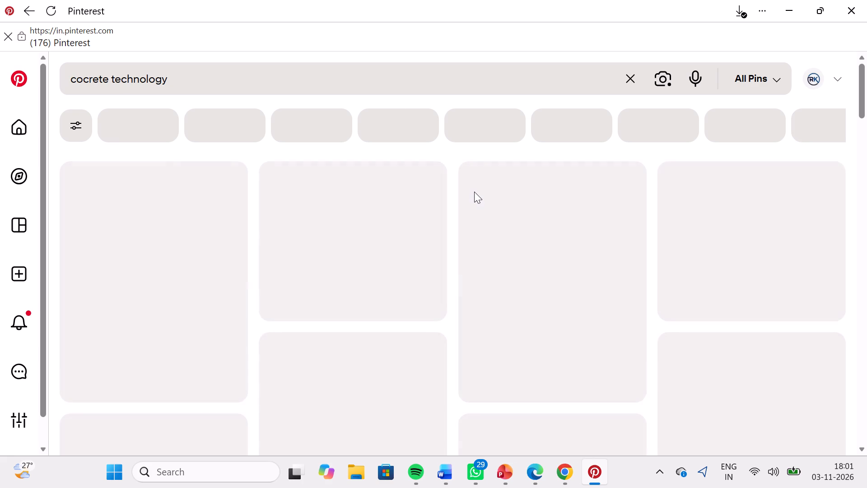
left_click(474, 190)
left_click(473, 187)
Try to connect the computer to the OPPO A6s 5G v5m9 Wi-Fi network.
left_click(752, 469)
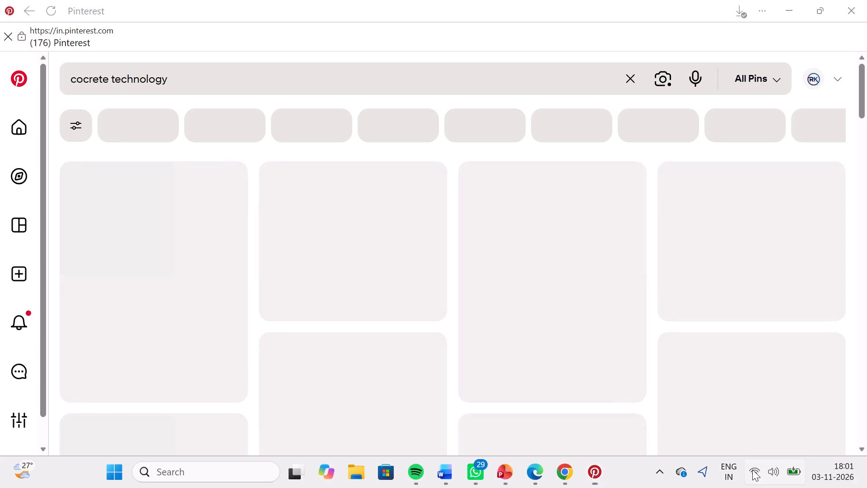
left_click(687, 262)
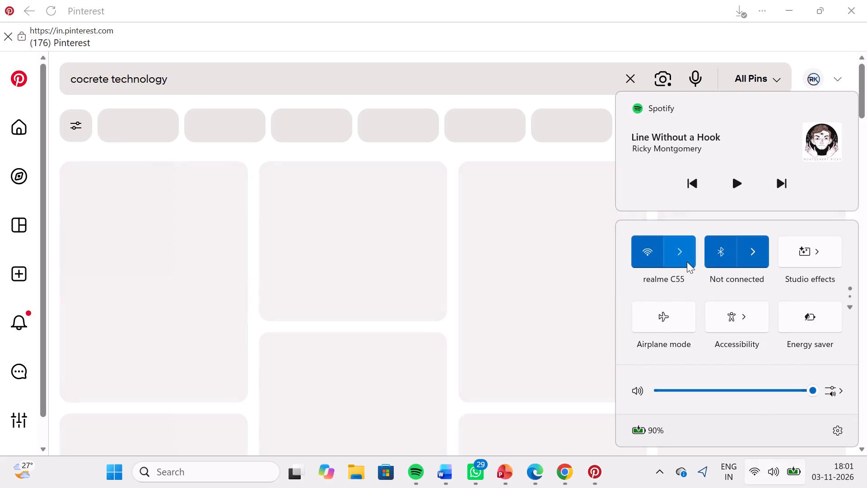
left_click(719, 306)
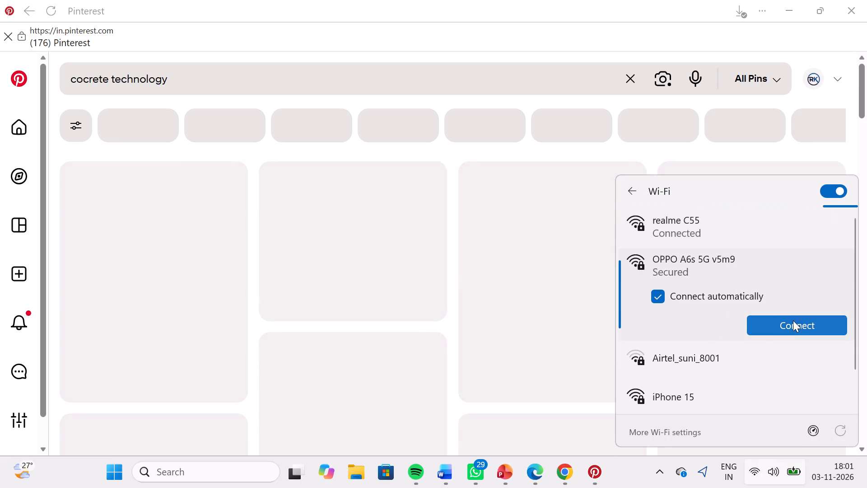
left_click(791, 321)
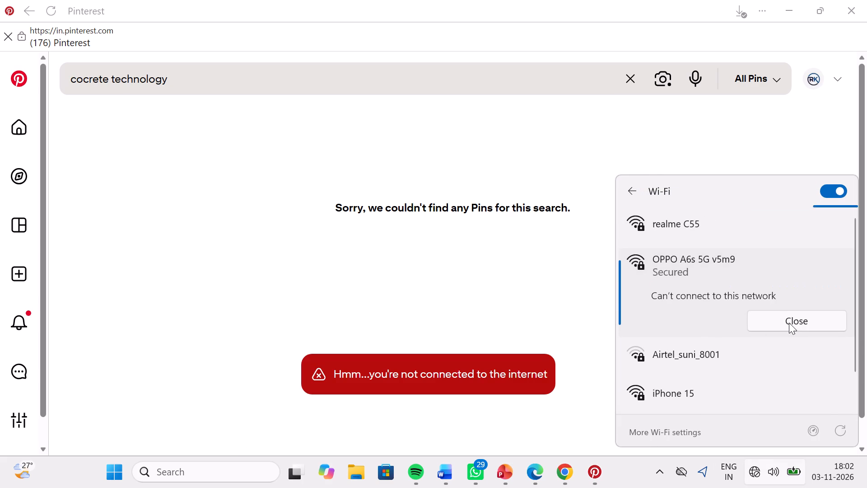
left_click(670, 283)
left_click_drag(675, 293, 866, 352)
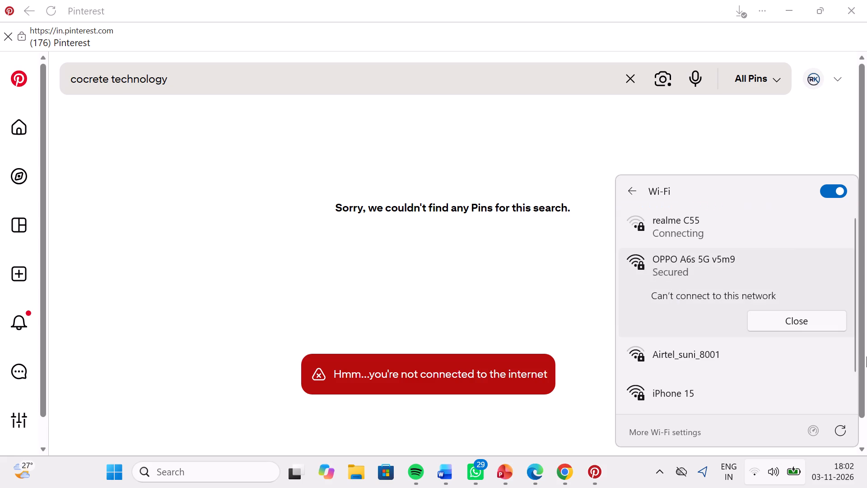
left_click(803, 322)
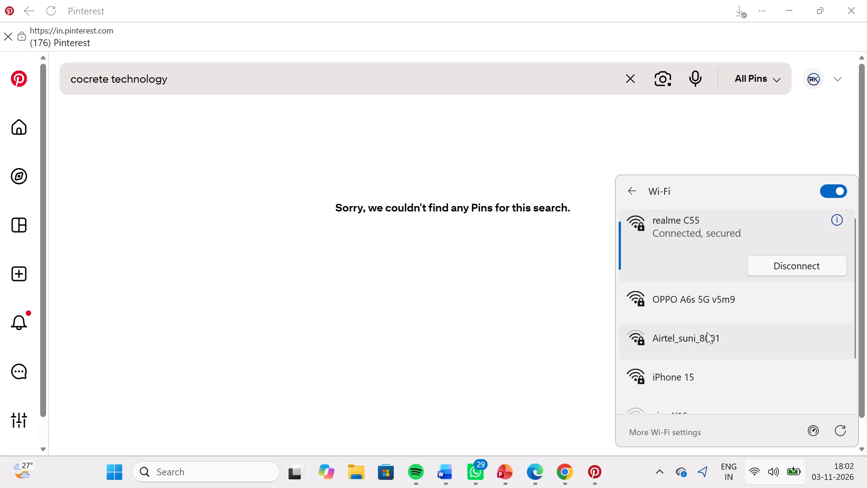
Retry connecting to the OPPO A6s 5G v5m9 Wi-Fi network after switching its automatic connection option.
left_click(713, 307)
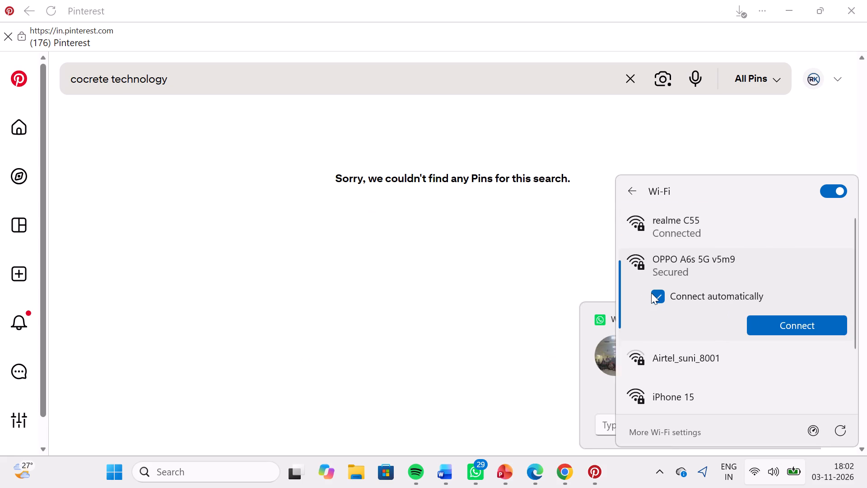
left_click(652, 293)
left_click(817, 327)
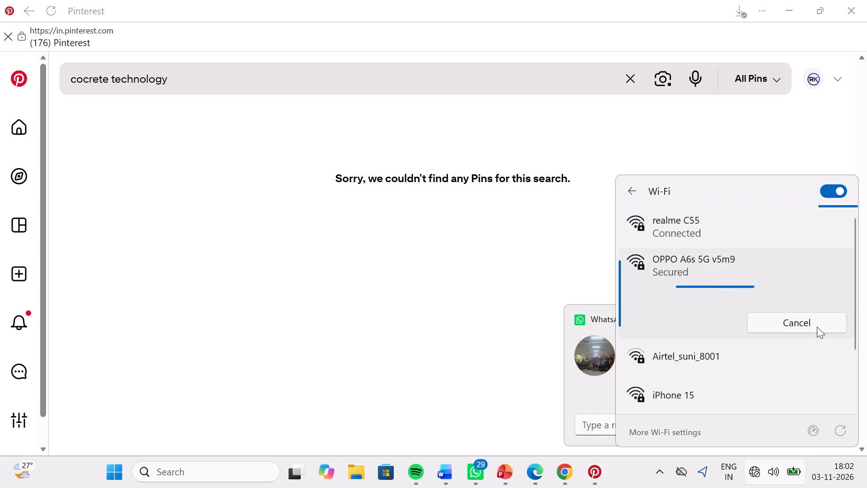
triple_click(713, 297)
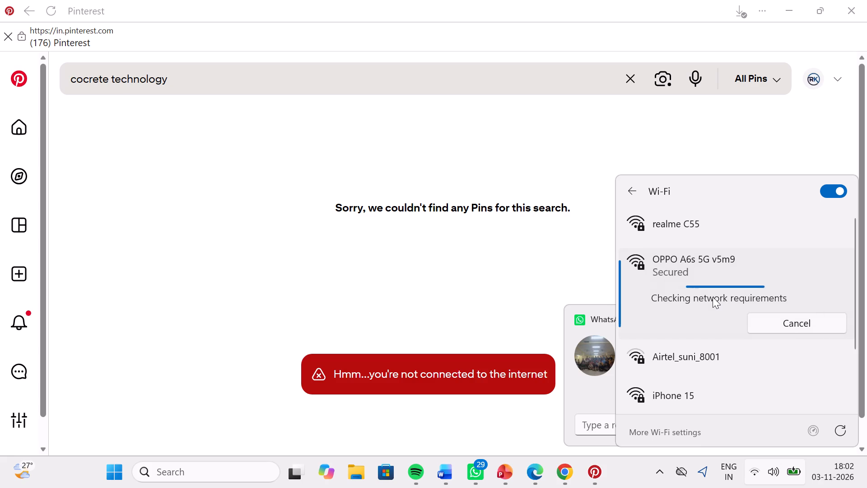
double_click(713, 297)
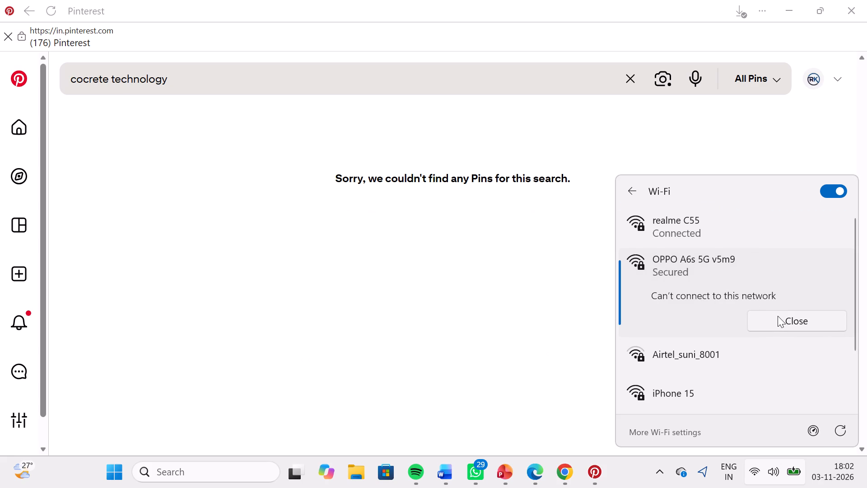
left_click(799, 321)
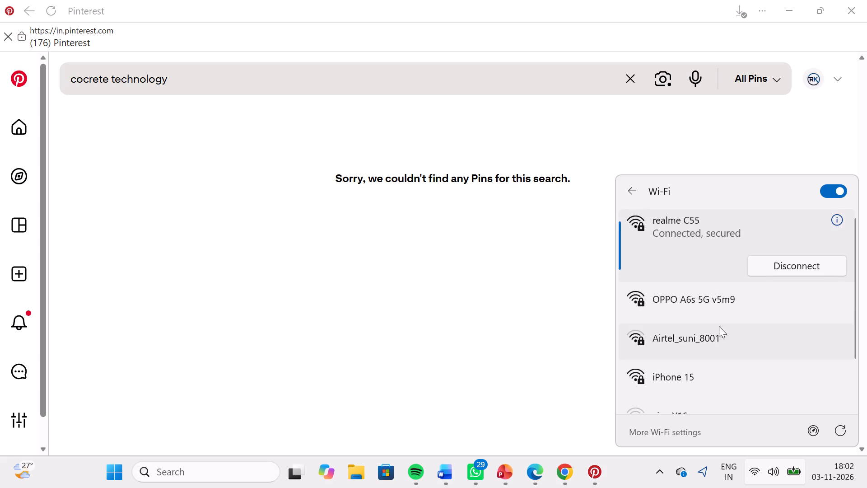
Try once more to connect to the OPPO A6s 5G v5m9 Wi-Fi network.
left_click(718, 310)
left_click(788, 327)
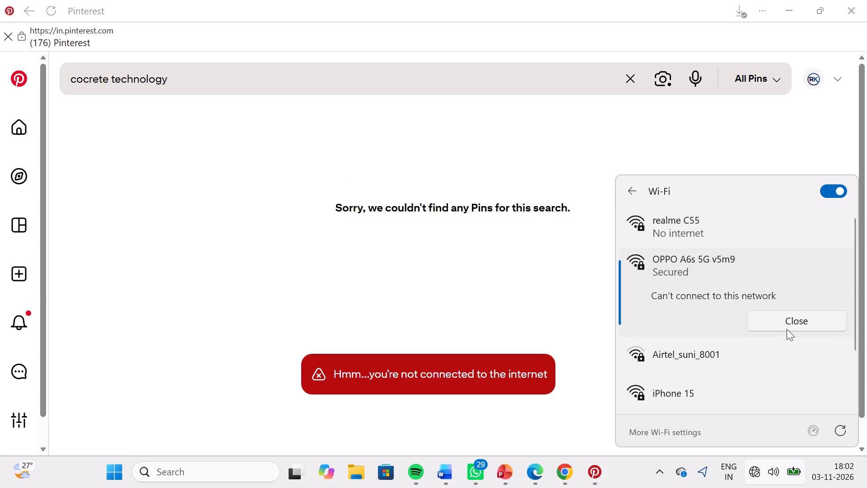
Connect the computer to the Airtel_suni_8001 Wi-Fi network and return to Pinterest.
scroll(720, 319, "down", 3)
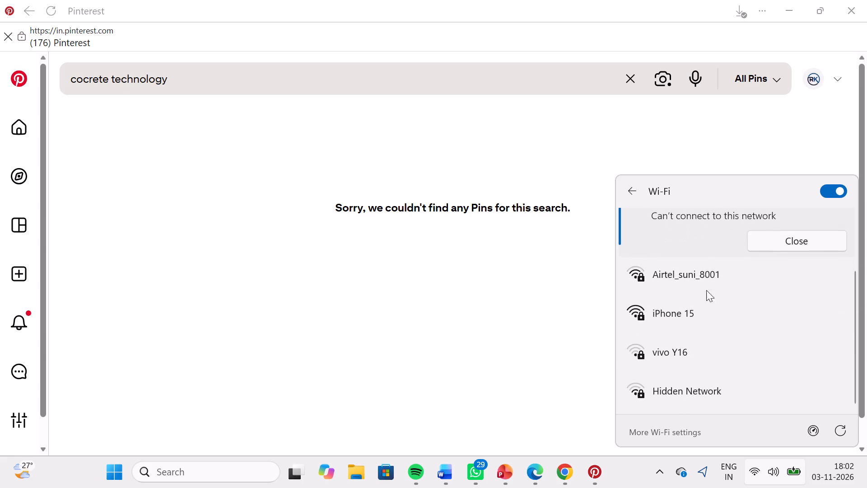
left_click(705, 278)
left_click(794, 279)
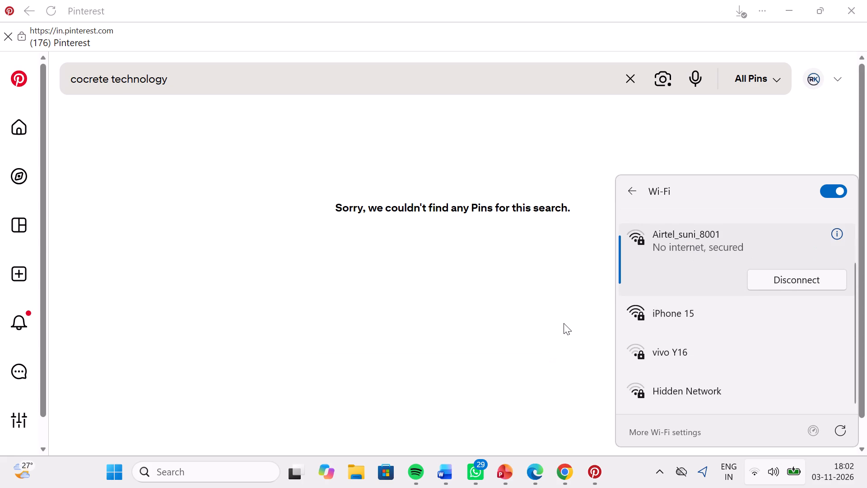
left_click(570, 318)
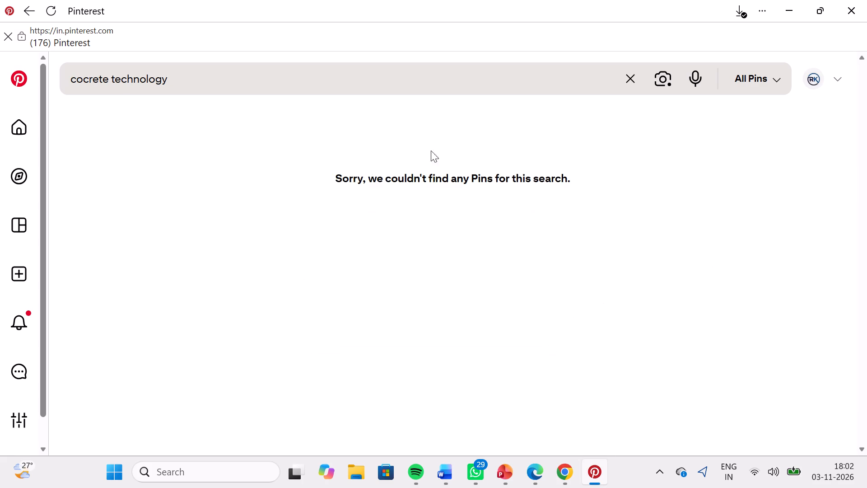
Clear the misspelled query and rerun the recent search for "concrete technology".
left_click(502, 86)
left_click(622, 75)
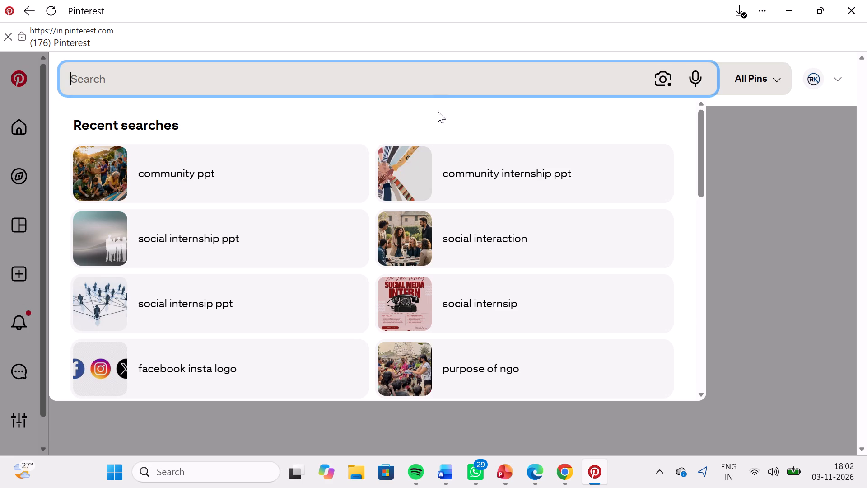
left_click(207, 170)
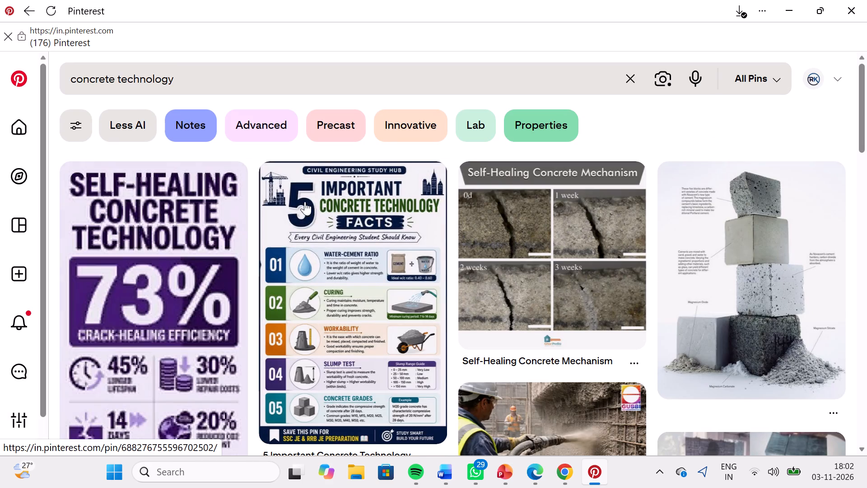
Browse the "concrete technology" pins for images and infographics suitable for a presentation.
scroll(382, 226, "down", 3)
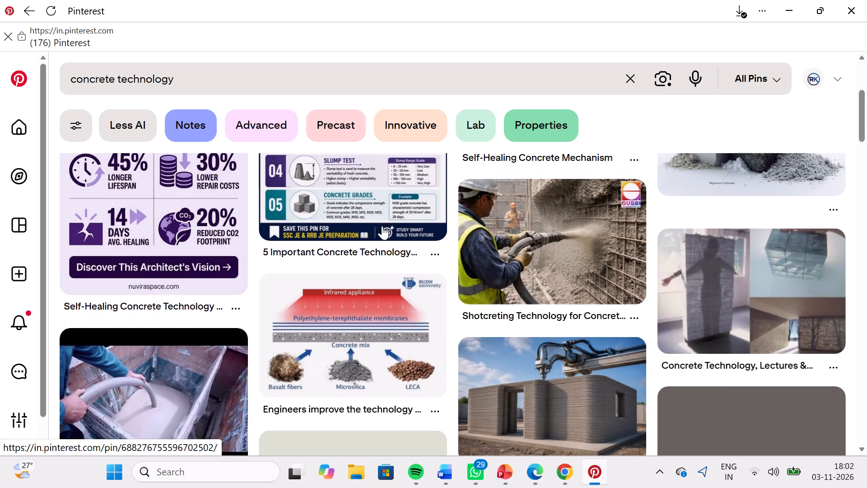
scroll(383, 226, "down", 2)
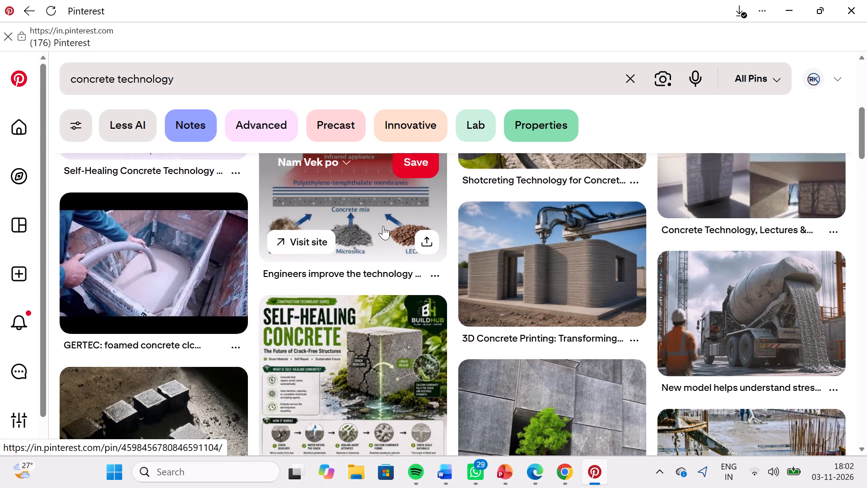
scroll(383, 226, "down", 3)
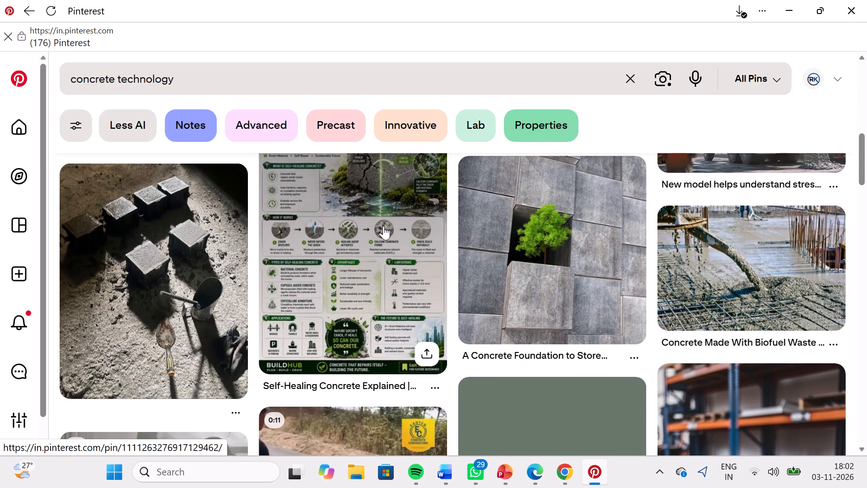
scroll(387, 225, "down", 2)
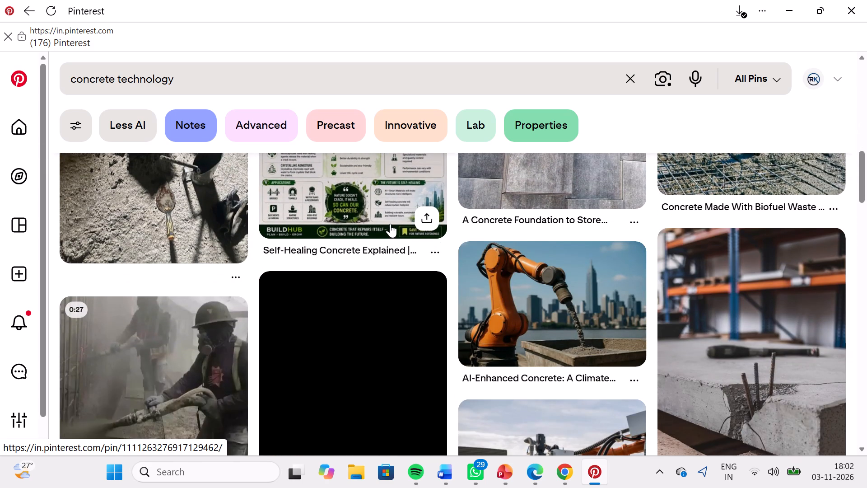
scroll(391, 224, "down", 1)
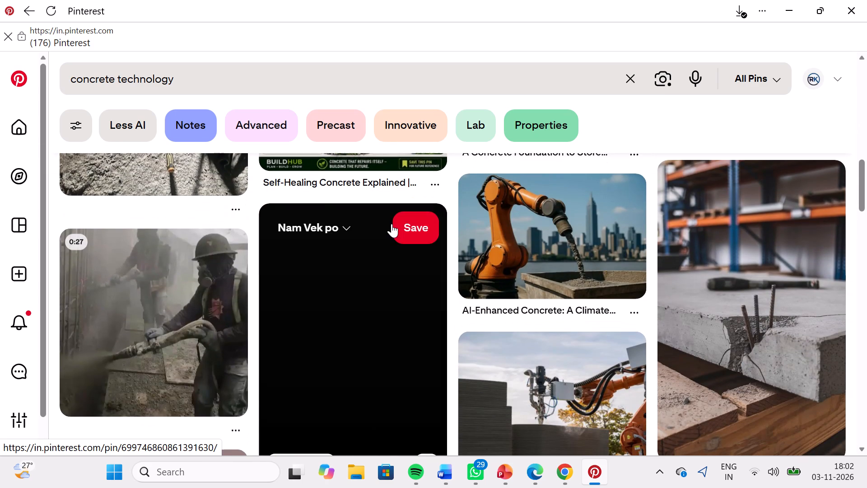
scroll(392, 224, "down", 3)
scroll(395, 224, "up", 6)
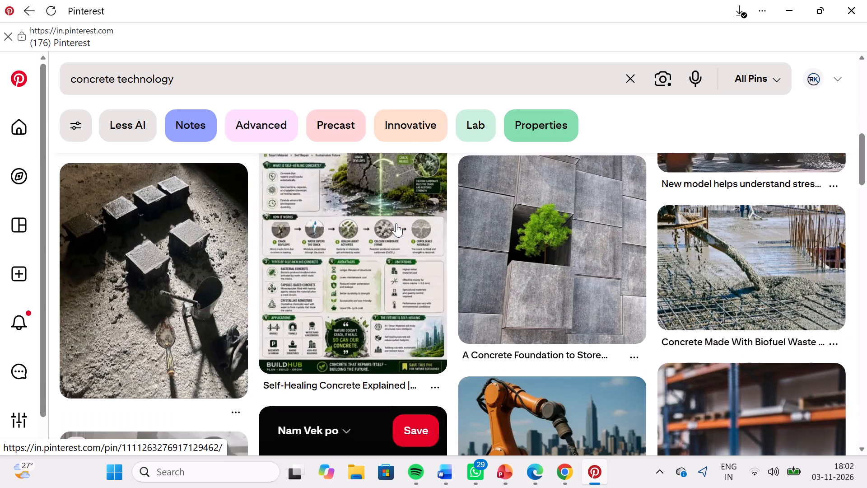
scroll(660, 253, "up", 2)
scroll(717, 293, "down", 4)
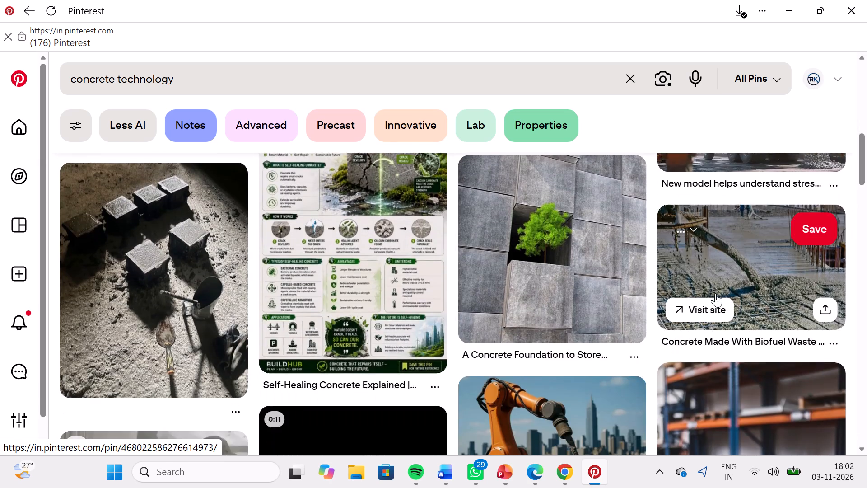
Browse the concrete technology search results to find a pin worth opening.
scroll(715, 293, "down", 6)
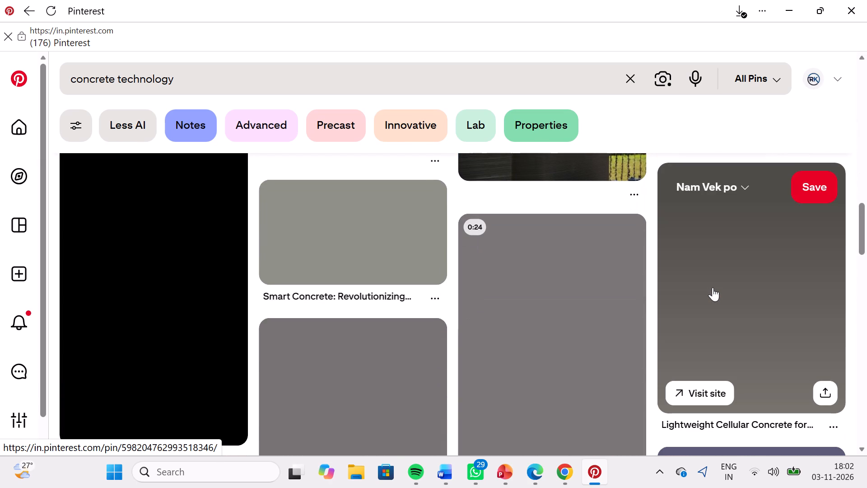
scroll(713, 287, "up", 4)
scroll(713, 287, "down", 6)
scroll(713, 287, "up", 5)
scroll(712, 286, "down", 5)
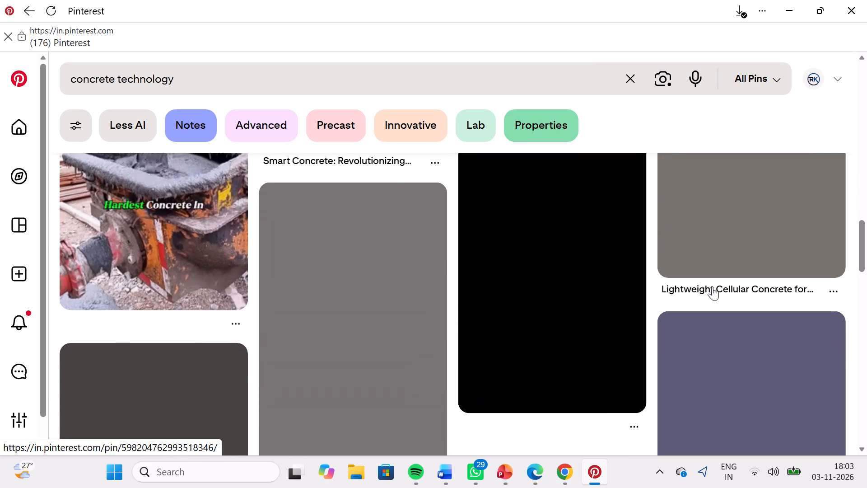
scroll(712, 286, "up", 11)
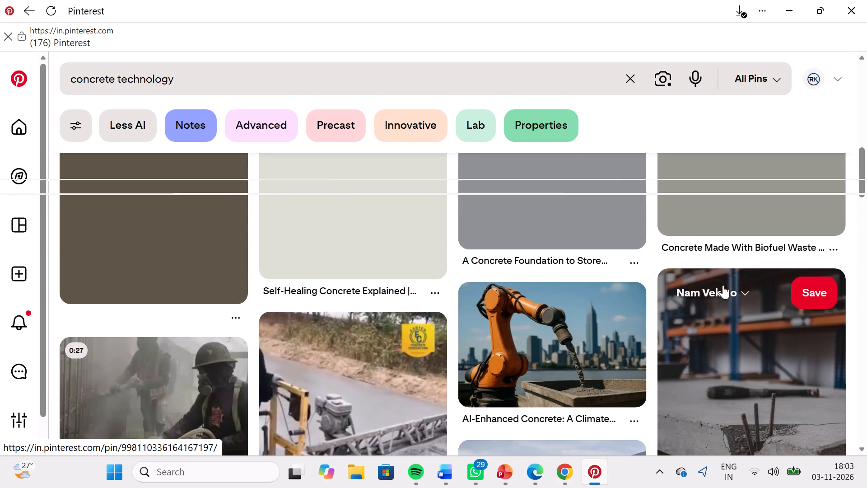
scroll(723, 286, "up", 7)
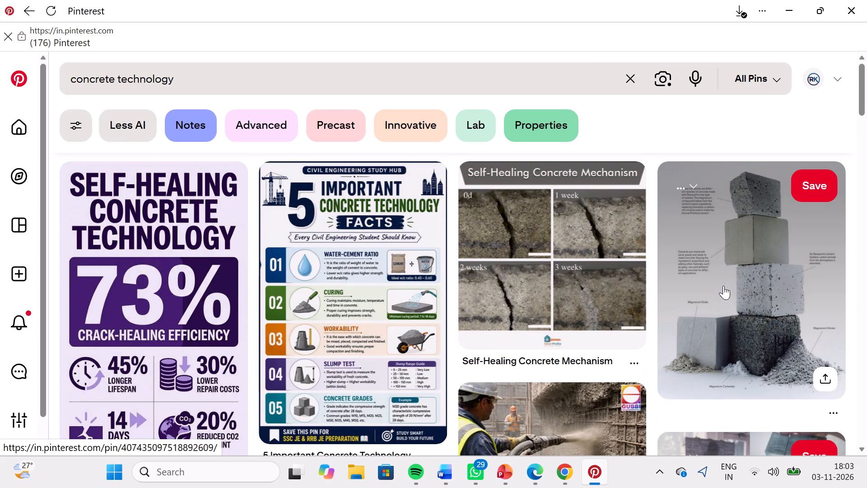
scroll(723, 286, "up", 4)
scroll(723, 288, "down", 8)
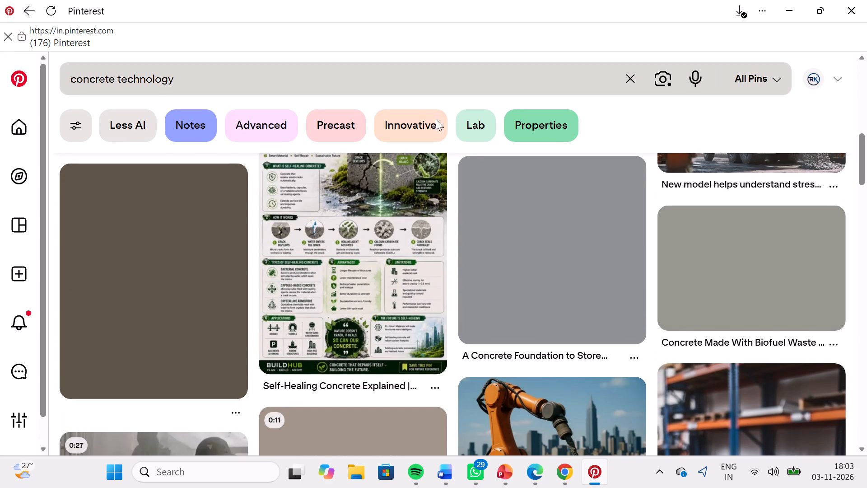
scroll(719, 294, "down", 3)
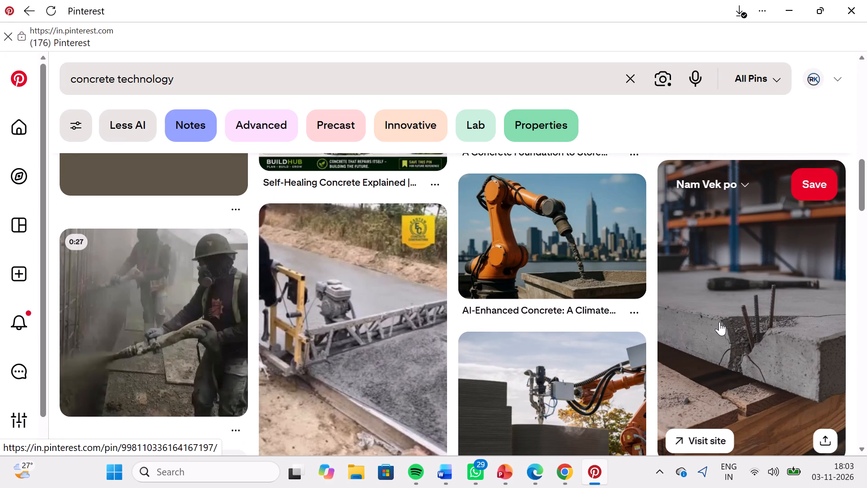
scroll(718, 326, "up", 3)
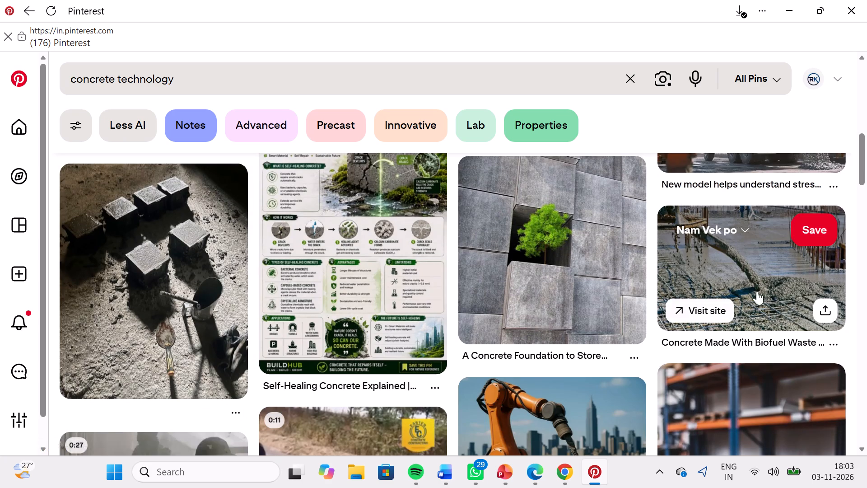
Open the pin "Concrete Made With Biofuel Waste" from the concrete technology results.
left_click(766, 273)
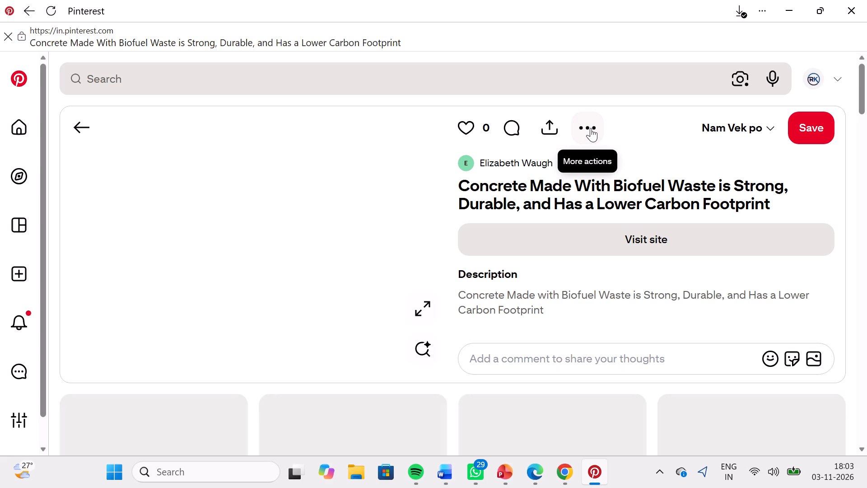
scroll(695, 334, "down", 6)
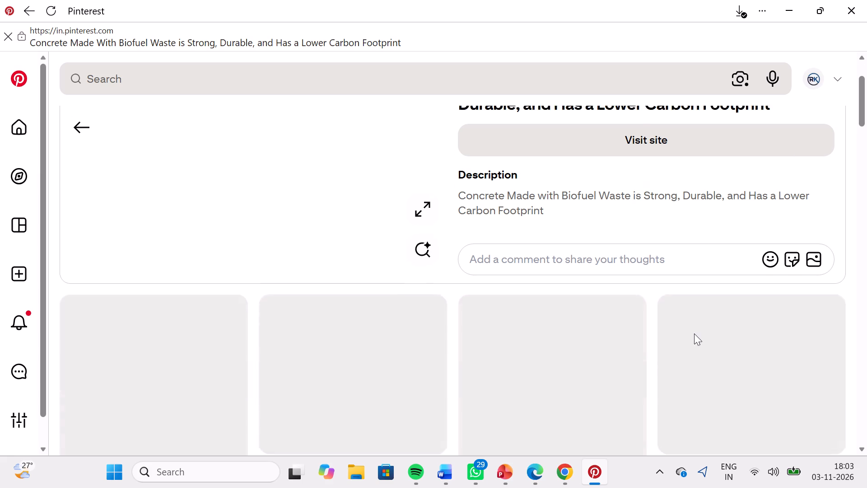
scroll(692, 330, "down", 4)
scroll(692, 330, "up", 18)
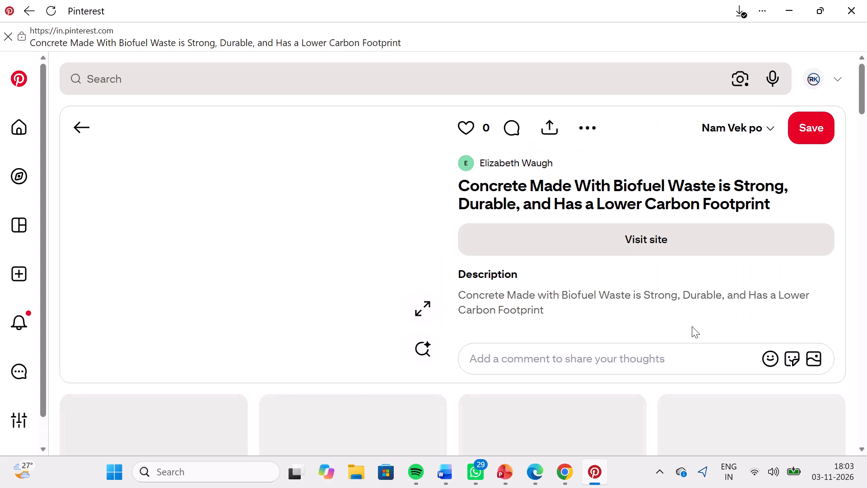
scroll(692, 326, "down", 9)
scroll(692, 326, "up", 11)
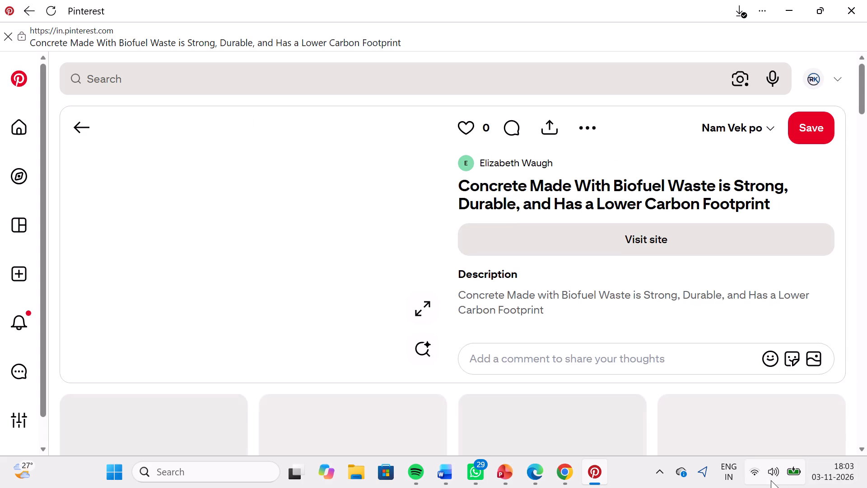
Switch the Wi-Fi connection to the "iPhone 16 pro" network and return to the open pin.
left_click(751, 476)
left_click(683, 253)
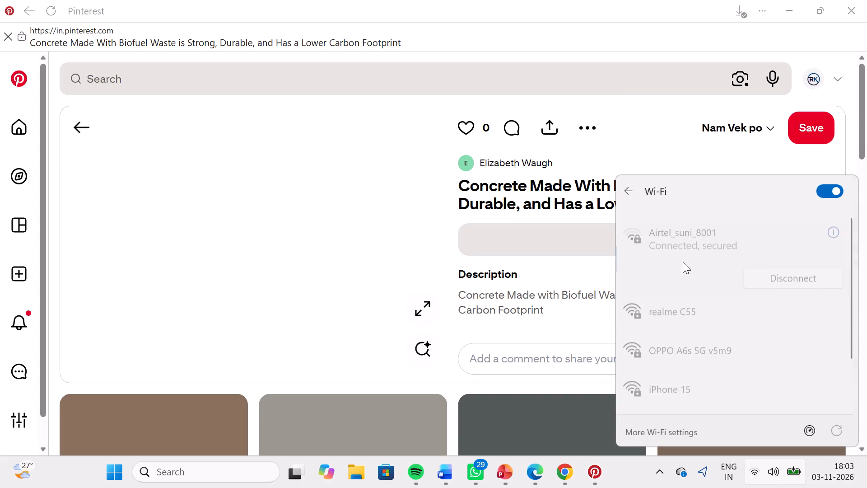
scroll(708, 349, "down", 3)
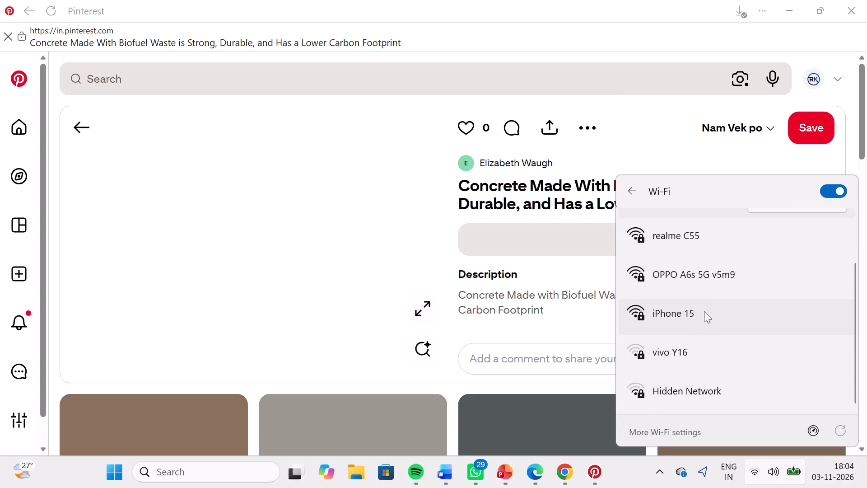
scroll(704, 311, "down", 9)
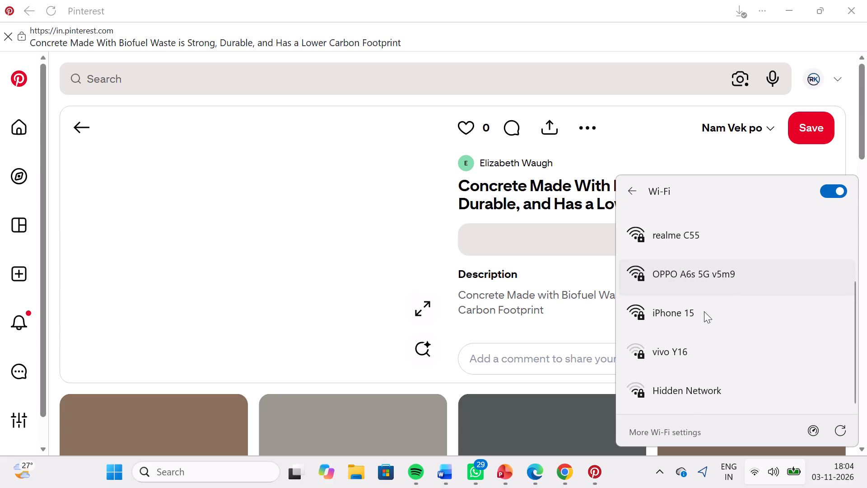
scroll(704, 311, "up", 7)
left_click(708, 297)
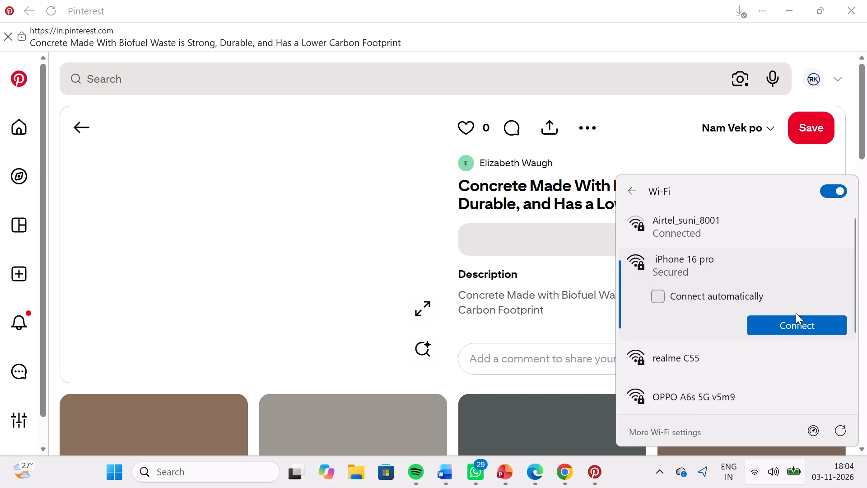
left_click(801, 323)
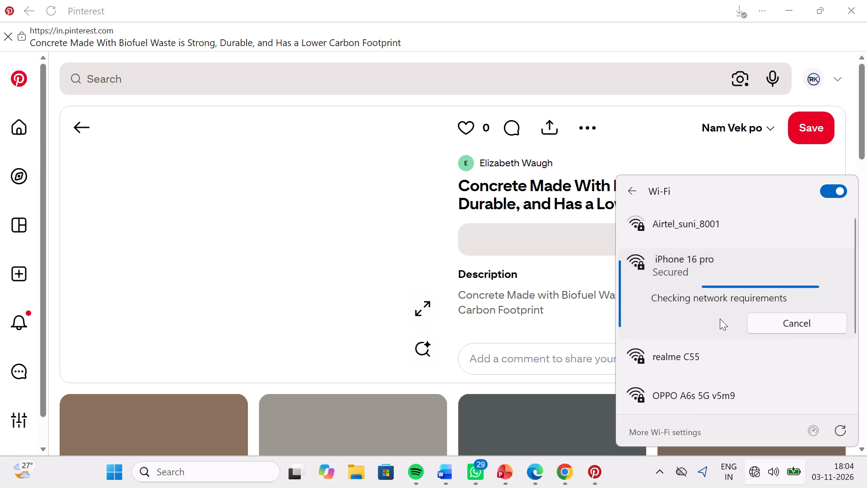
left_click(280, 156)
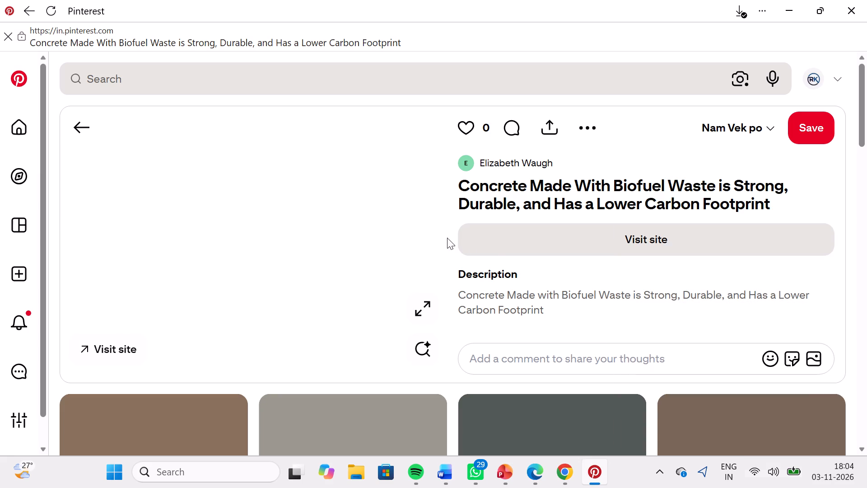
Go back to the concrete technology results and reopen the last visited pin, "Concrete Made With Biofuel Waste".
scroll(542, 238, "up", 4)
scroll(543, 238, "down", 5)
scroll(544, 241, "up", 10)
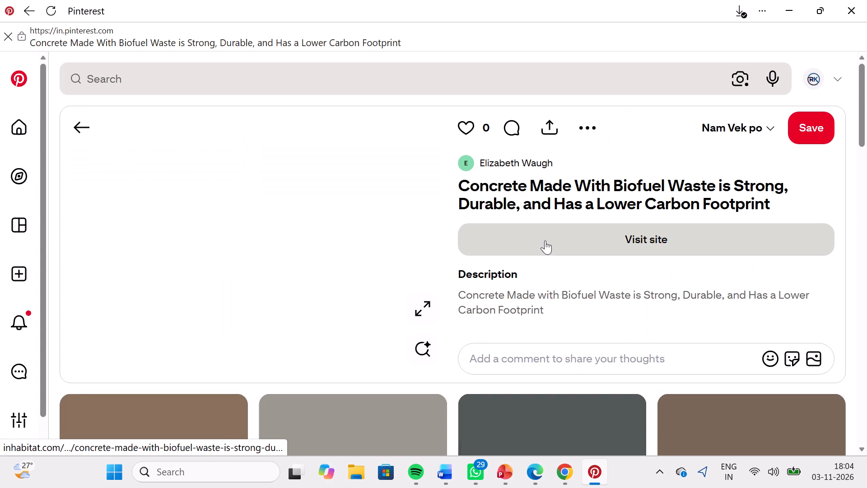
left_click(81, 123)
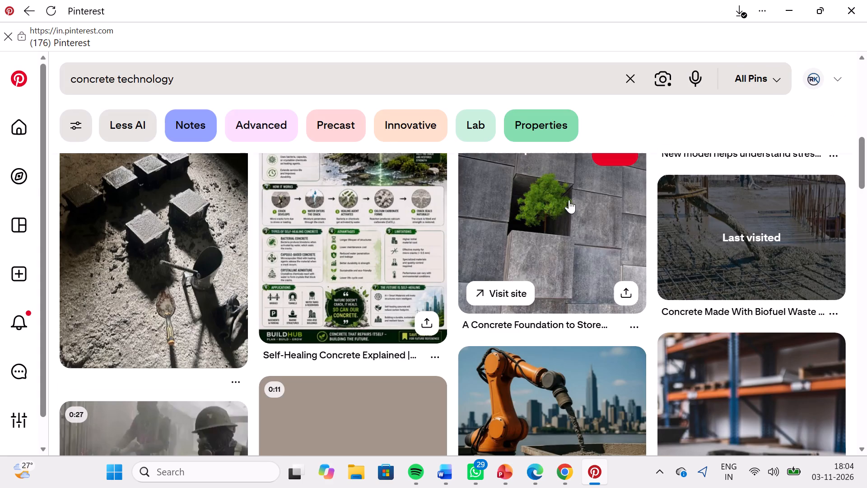
left_click(711, 238)
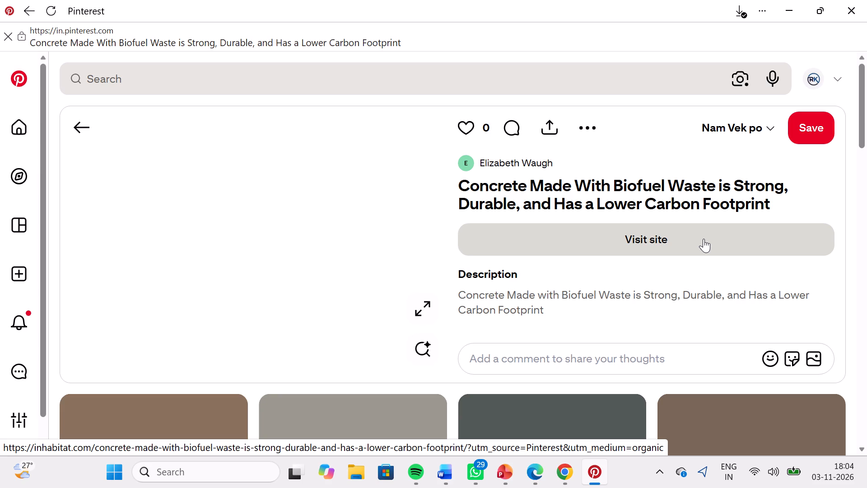
Browse the related pins below the biofuel waste concrete pin.
scroll(597, 221, "down", 6)
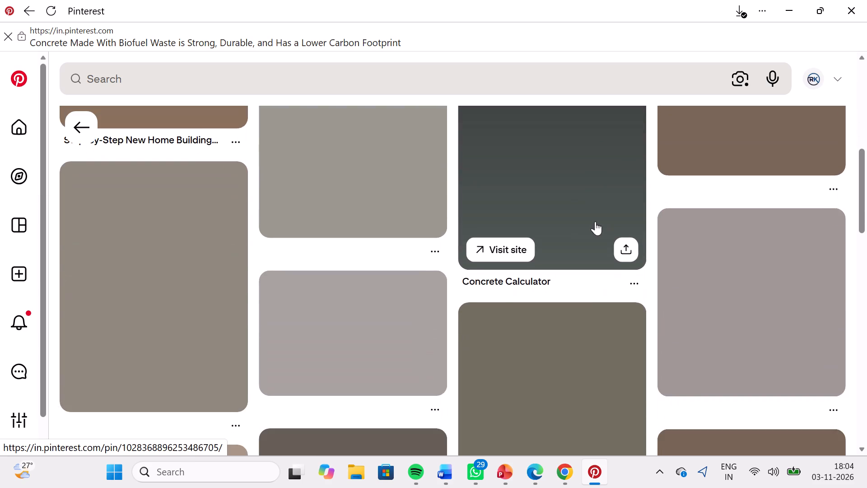
Examine the details of the biofuel waste concrete pin and the related pins and ideas suggested below it.
scroll(595, 222, "up", 10)
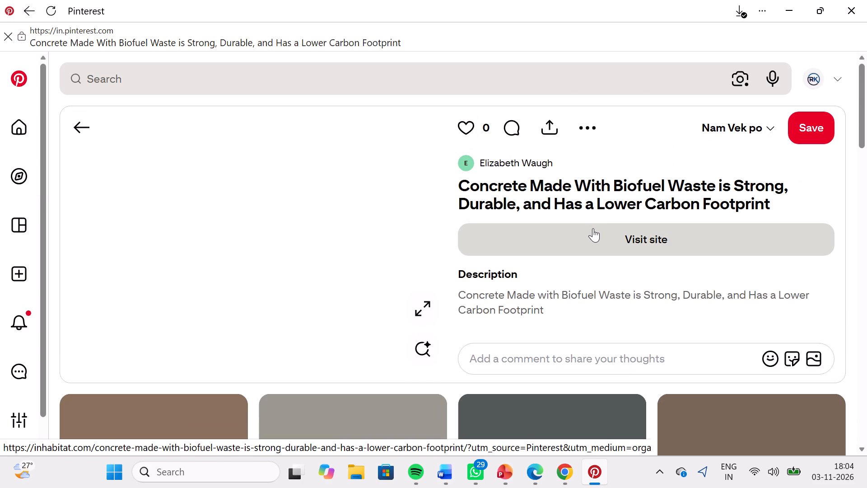
scroll(593, 228, "down", 13)
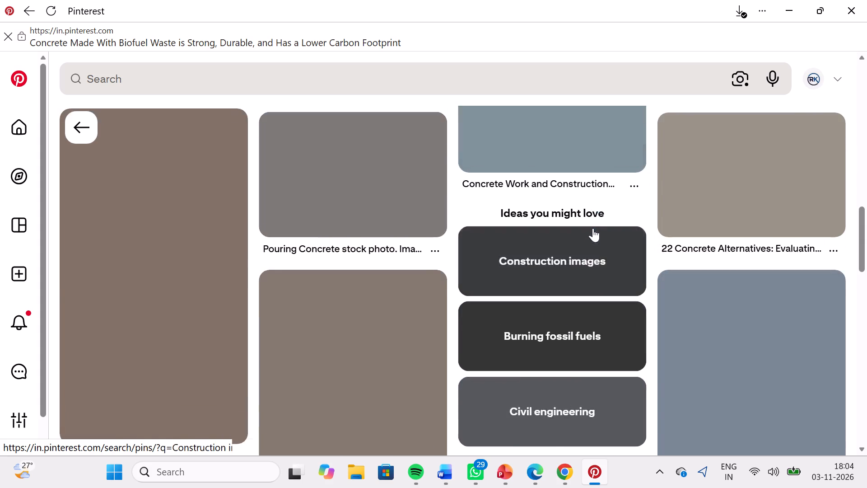
scroll(593, 228, "up", 20)
scroll(593, 228, "up", 5)
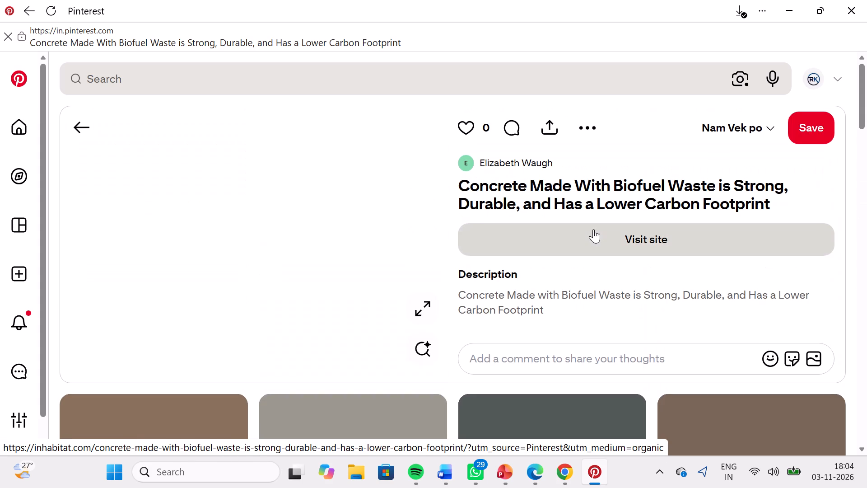
Examine the biofuel waste concrete pin and browse the related concrete pins suggested below it.
scroll(593, 229, "down", 10)
scroll(593, 229, "up", 20)
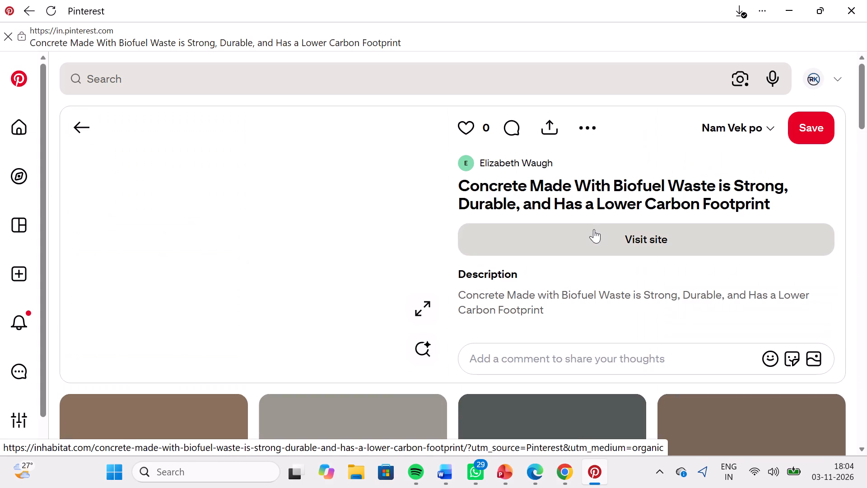
scroll(594, 231, "down", 11)
scroll(597, 239, "up", 15)
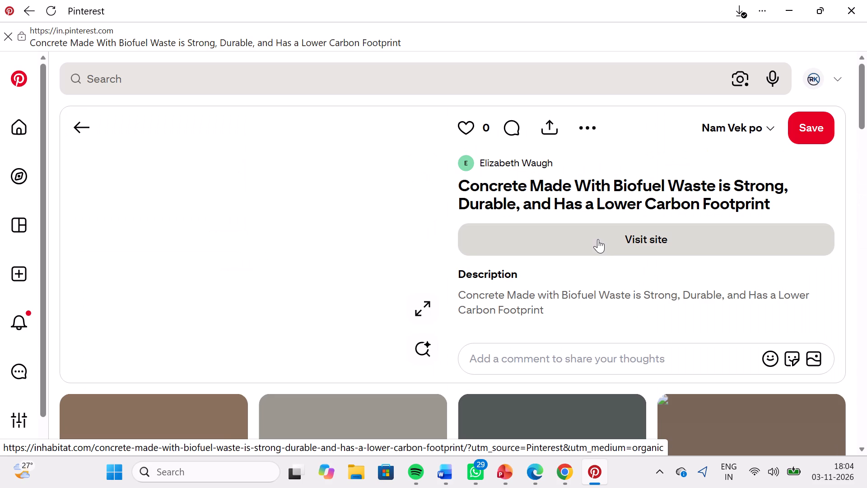
scroll(598, 239, "up", 1)
scroll(598, 239, "down", 11)
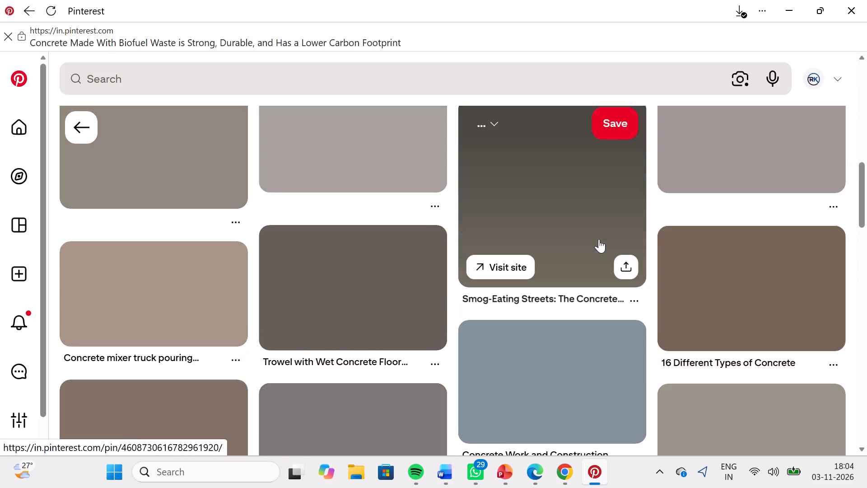
scroll(599, 239, "down", 7)
scroll(599, 239, "up", 13)
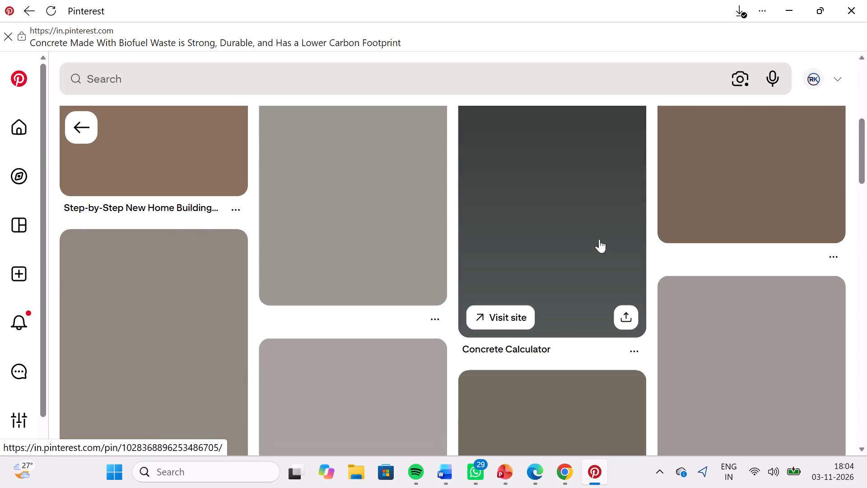
Switch the computer's Wi-Fi connection to the "iPhone 15" network.
left_click(777, 469)
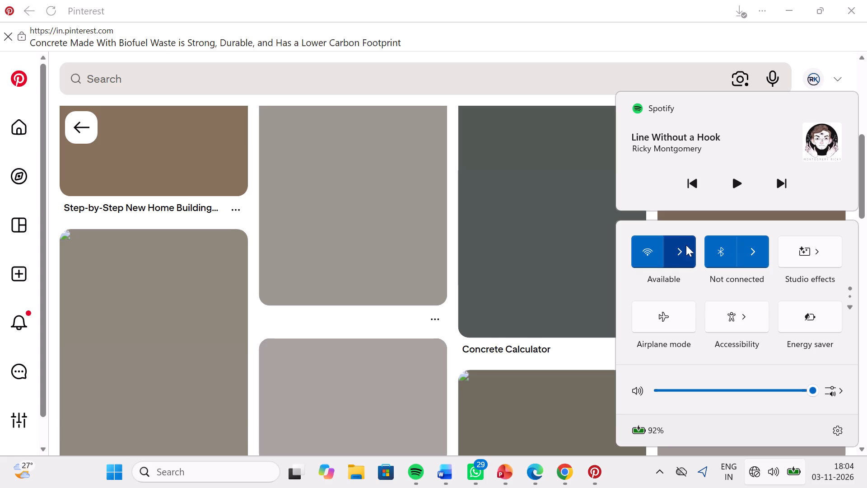
left_click(687, 253)
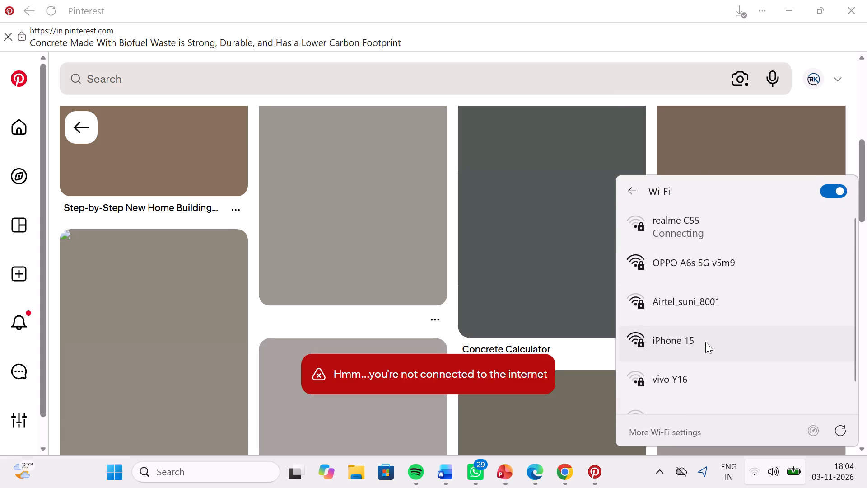
left_click(705, 342)
left_click(800, 403)
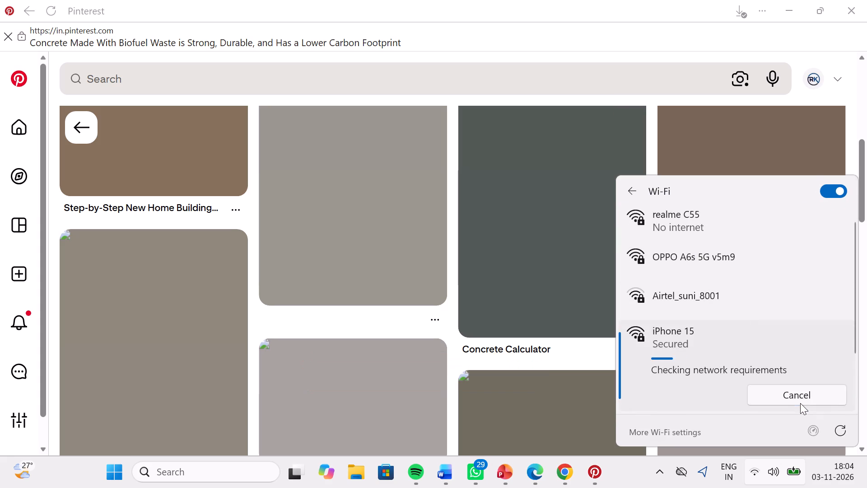
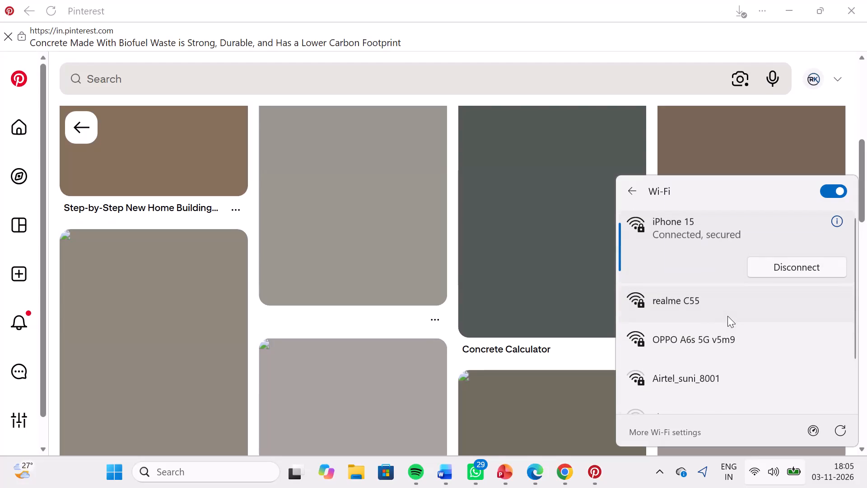
Return to the concrete technology results and reopen the pin "Concrete Made With Biofuel Waste" to reload its images.
scroll(718, 308, "up", 3)
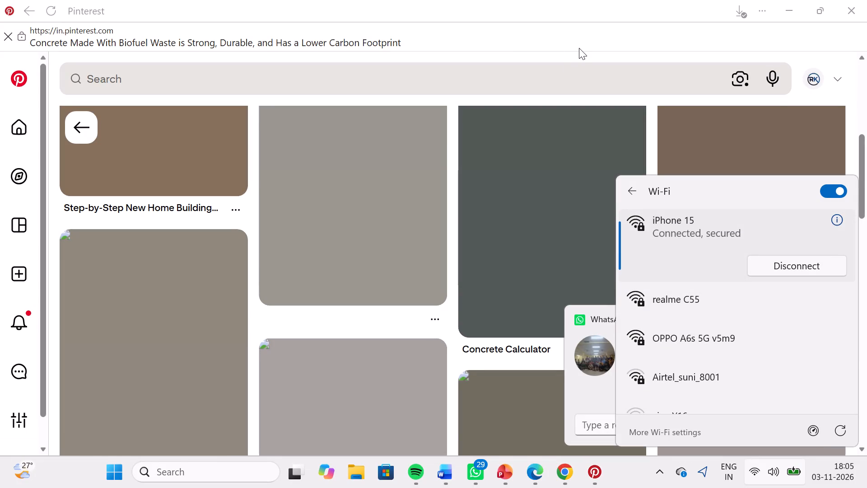
left_click(89, 120)
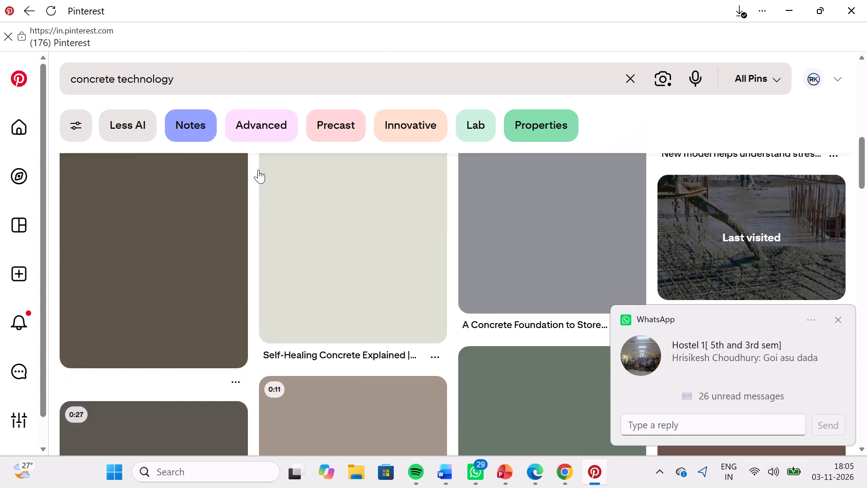
scroll(506, 247, "up", 1)
left_click(775, 316)
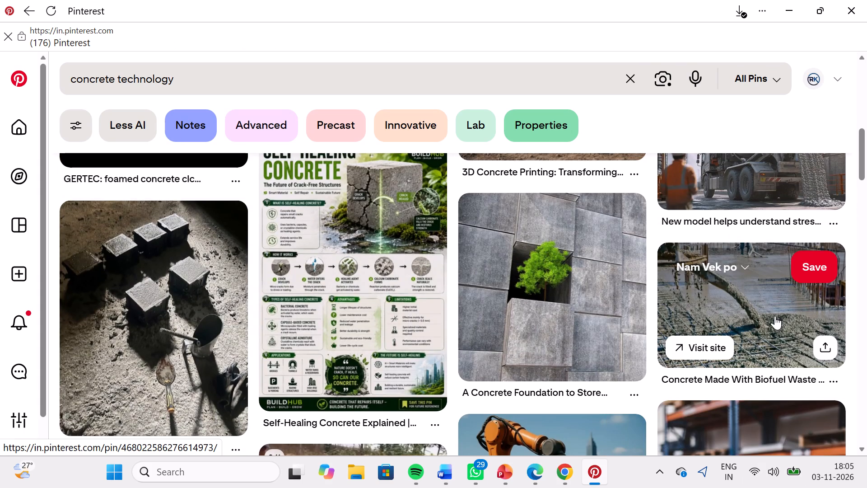
Examine the biofuel waste concrete pin and the related concrete-pouring pins suggested below it.
scroll(530, 231, "down", 4)
scroll(530, 231, "up", 4)
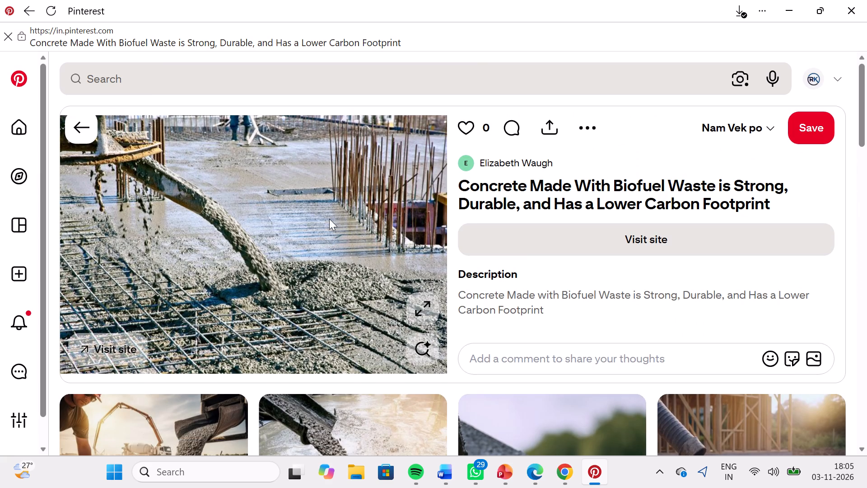
scroll(329, 218, "down", 6)
scroll(329, 218, "up", 2)
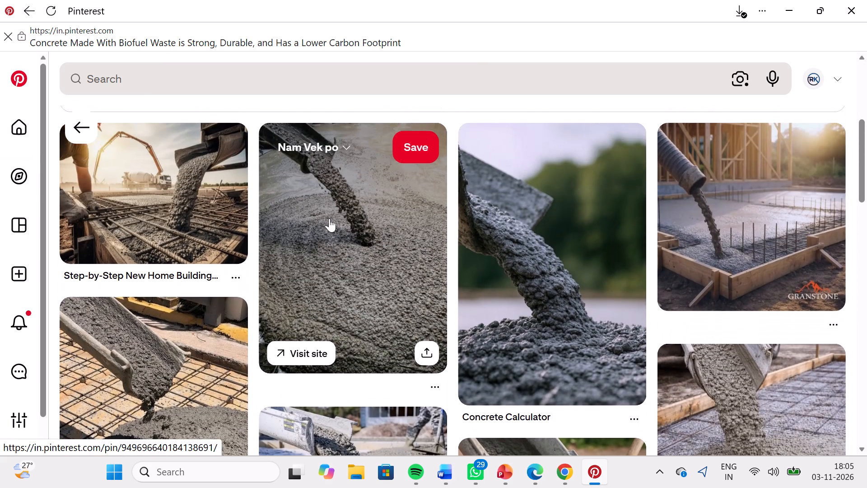
scroll(331, 218, "down", 2)
scroll(334, 220, "up", 2)
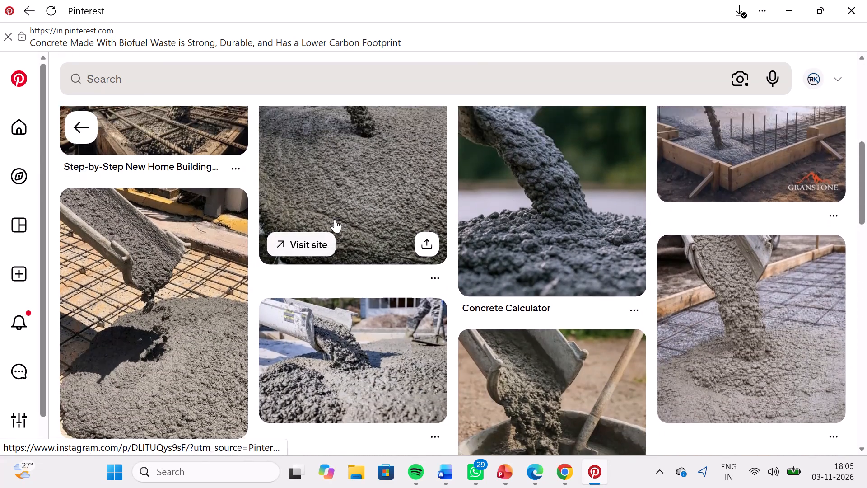
scroll(335, 219, "up", 5)
scroll(298, 259, "down", 3)
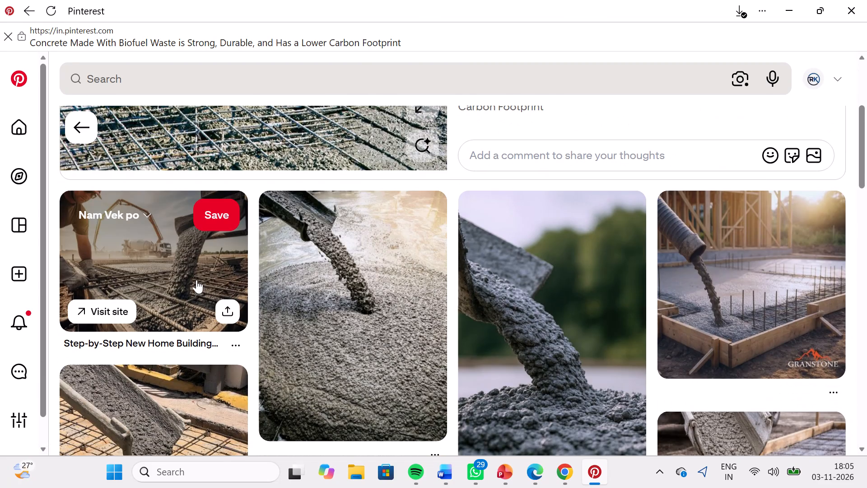
Open the related pin "Step-by-Step New Home Building Process" and examine the construction pins suggested below it.
left_click(205, 270)
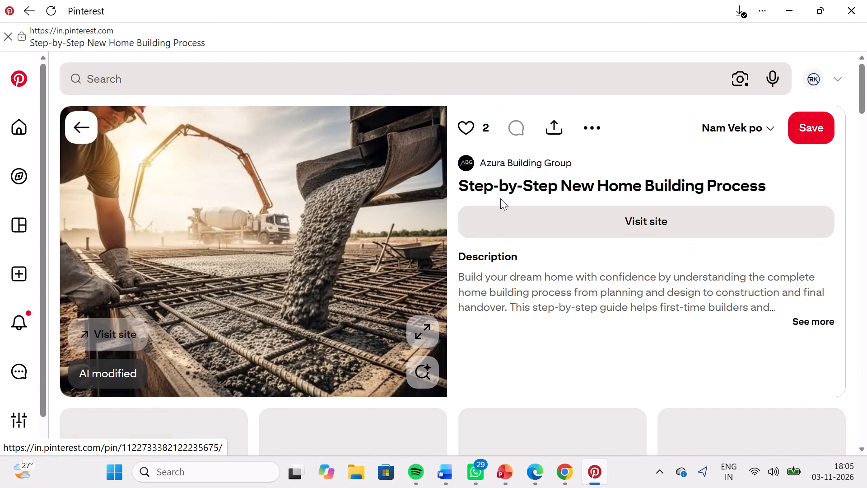
left_click(591, 125)
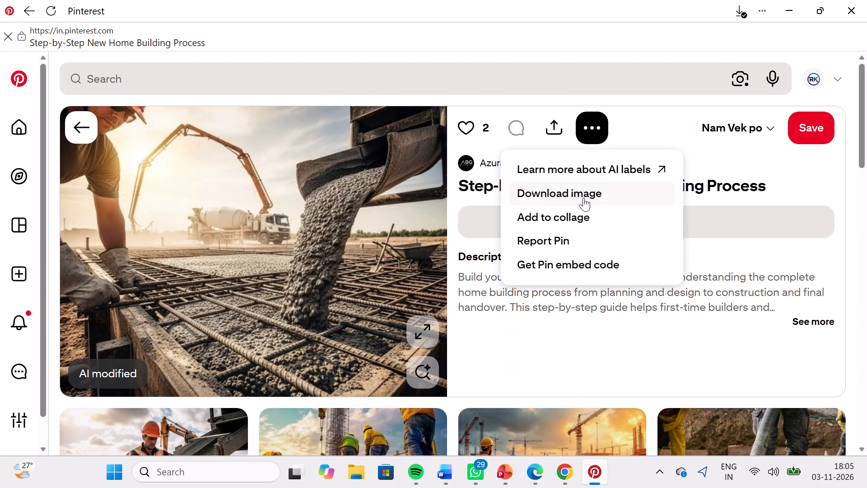
scroll(504, 231, "down", 4)
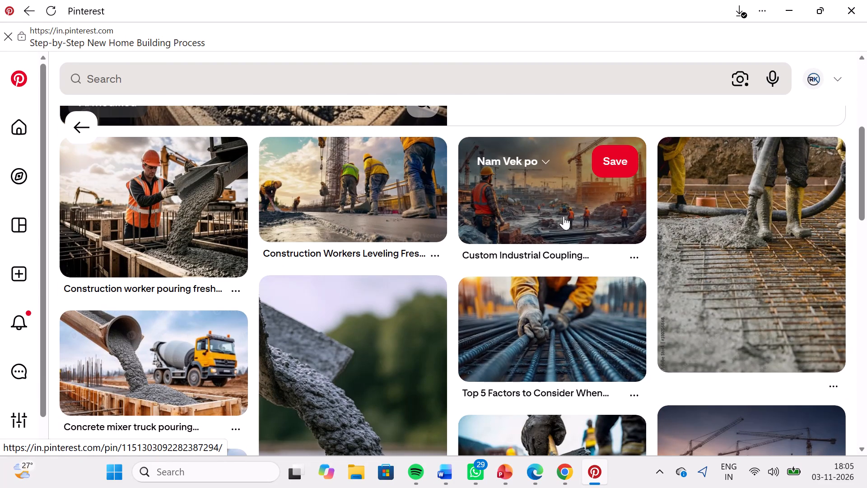
scroll(612, 237, "down", 2)
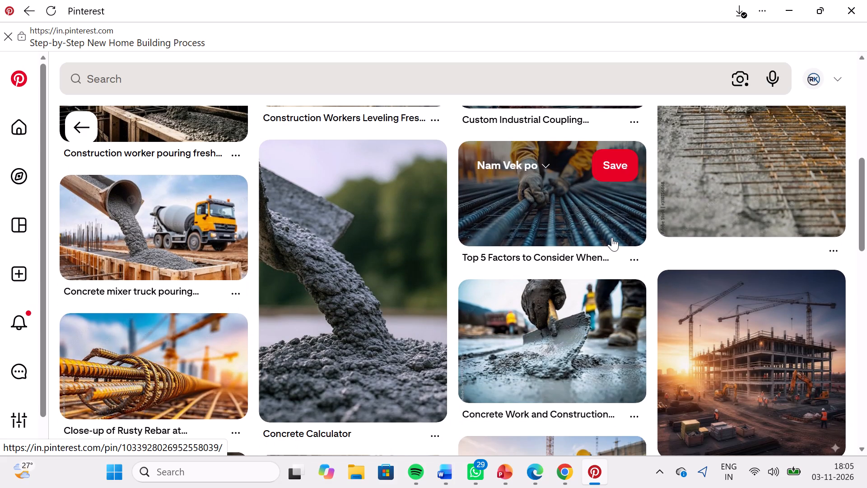
scroll(612, 238, "up", 2)
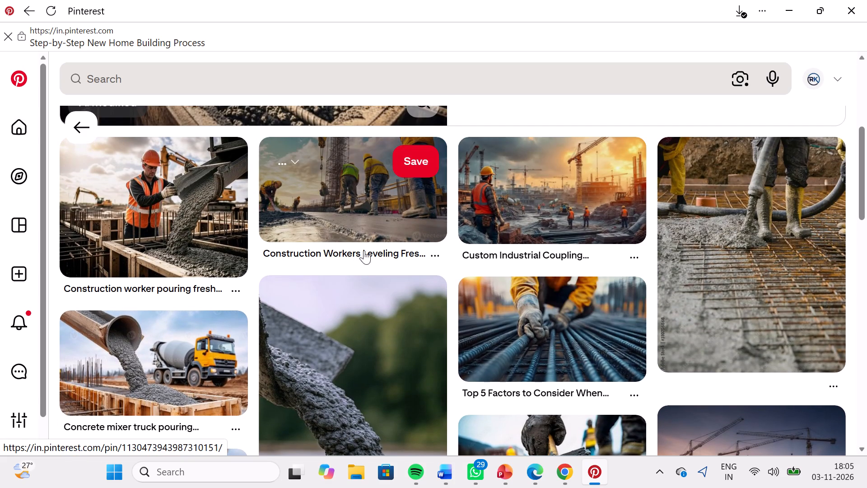
scroll(368, 250, "up", 4)
scroll(368, 249, "down", 3)
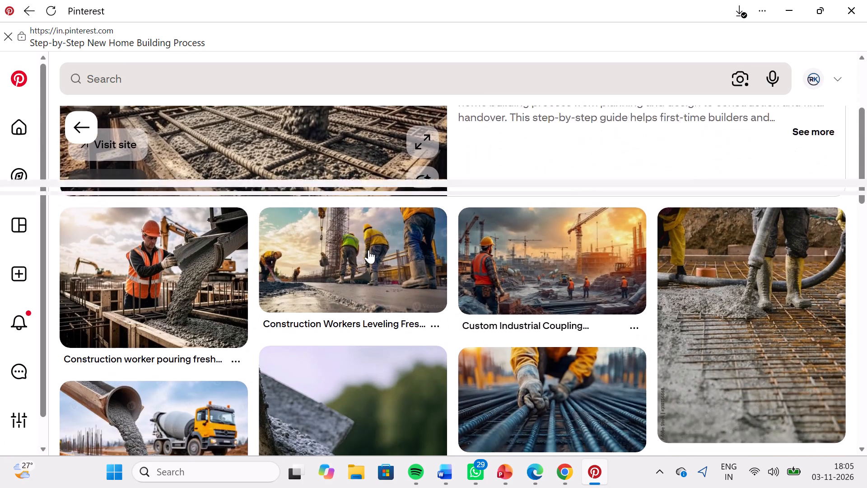
Open the pin "Construction Workers Leveling Fresh Concrete on a Building Site" and look through its related pins.
left_click(397, 260)
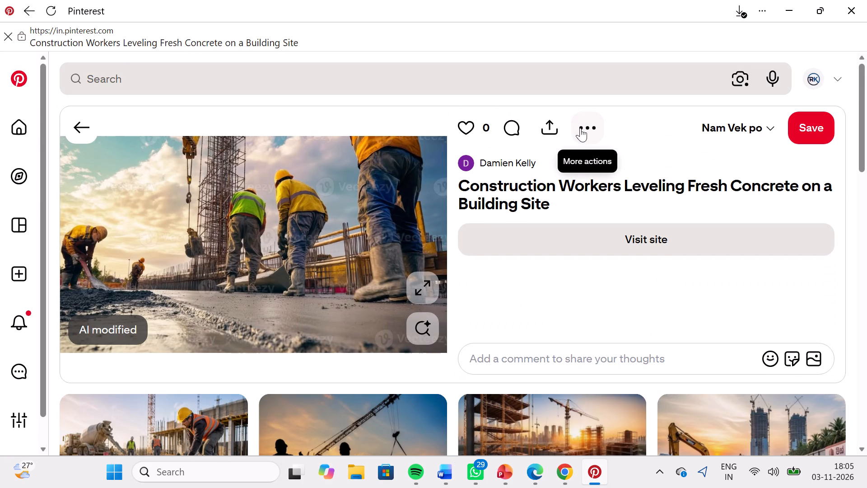
scroll(581, 129, "down", 4)
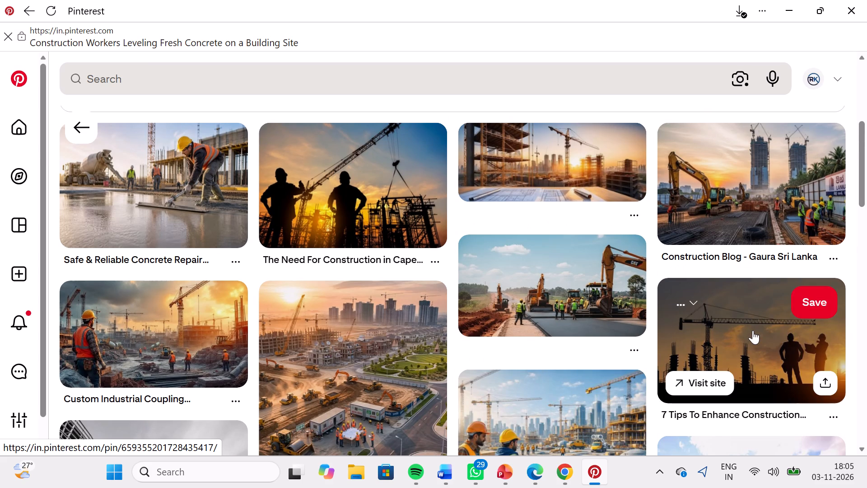
Open the related pin "7 Tips To Enhance Construction Efficiency" and download its image.
left_click(753, 330)
left_click(597, 126)
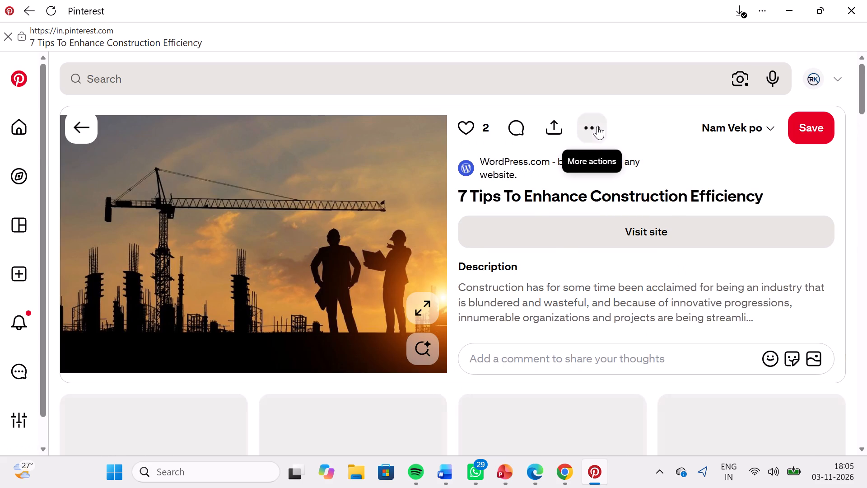
scroll(583, 181, "down", 4)
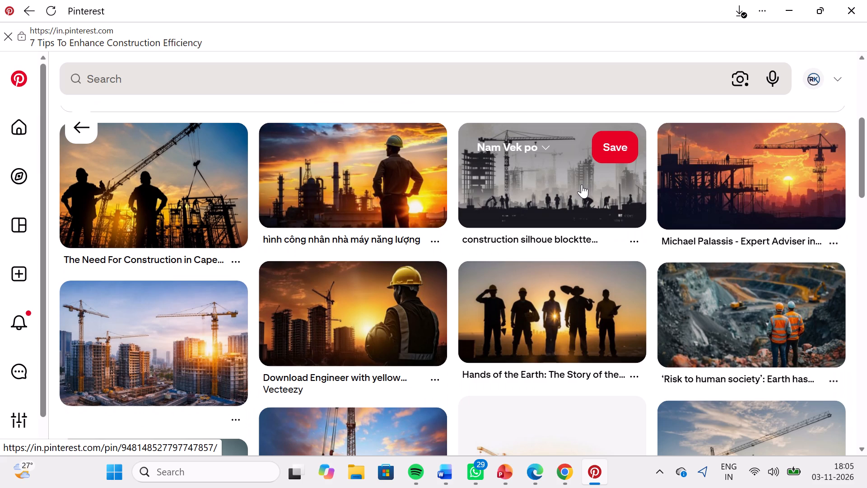
scroll(582, 184, "up", 3)
scroll(582, 184, "down", 3)
scroll(582, 184, "up", 3)
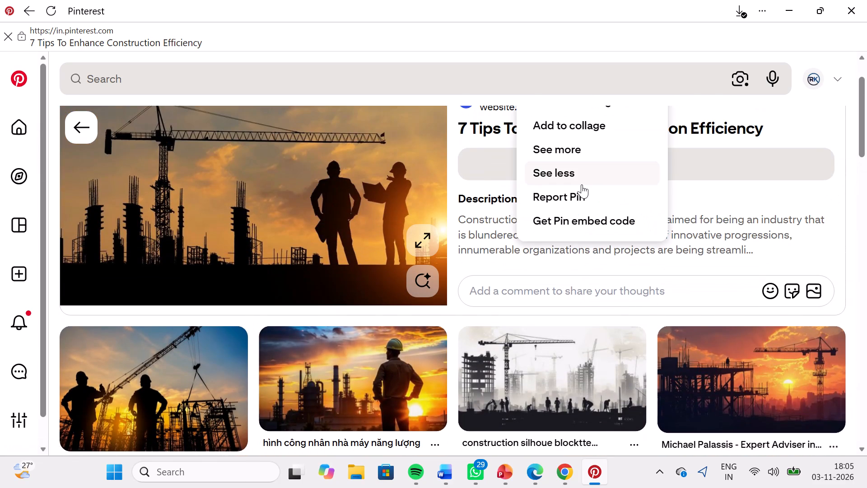
scroll(582, 184, "up", 1)
left_click(584, 176)
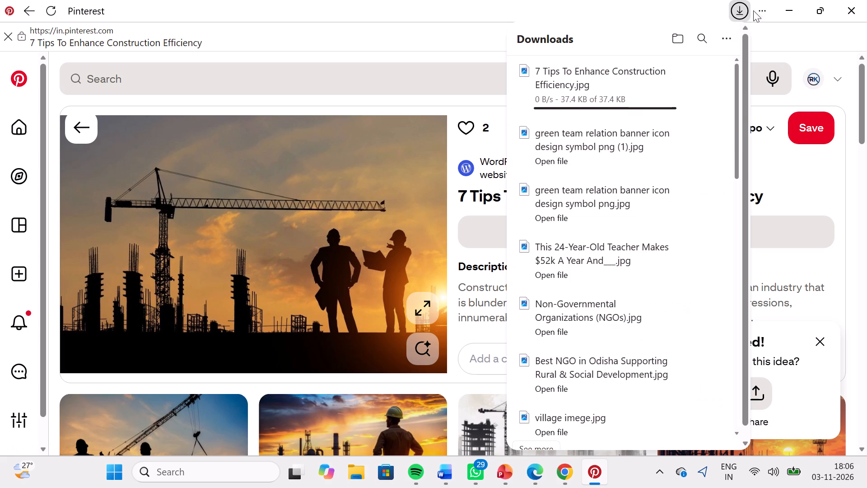
Switch to PowerPoint and insert the downloaded picture "7 Tips To Enhance Construction Efficiency" on slide 13, the concrete technology title slide.
left_click(793, 8)
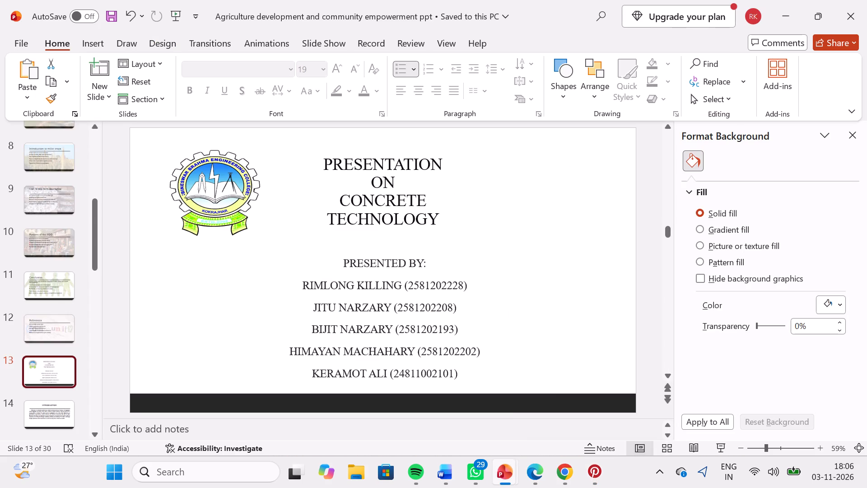
left_click(82, 41)
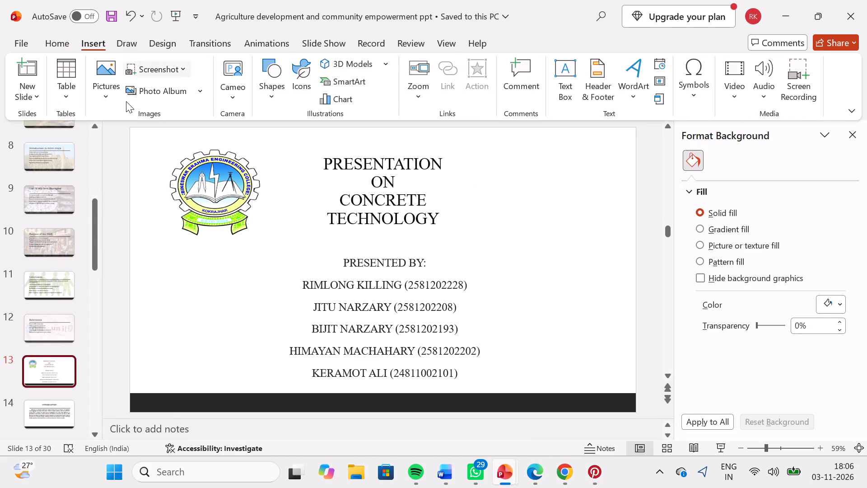
left_click(110, 73)
left_click(139, 142)
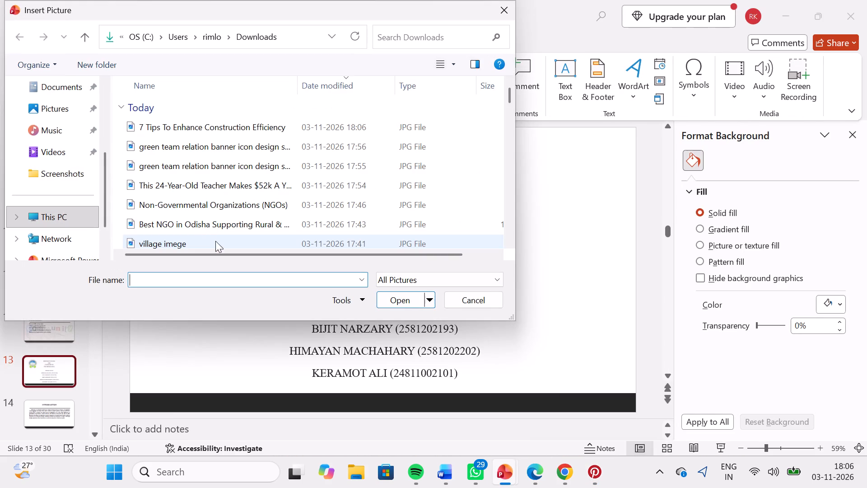
double_click(197, 131)
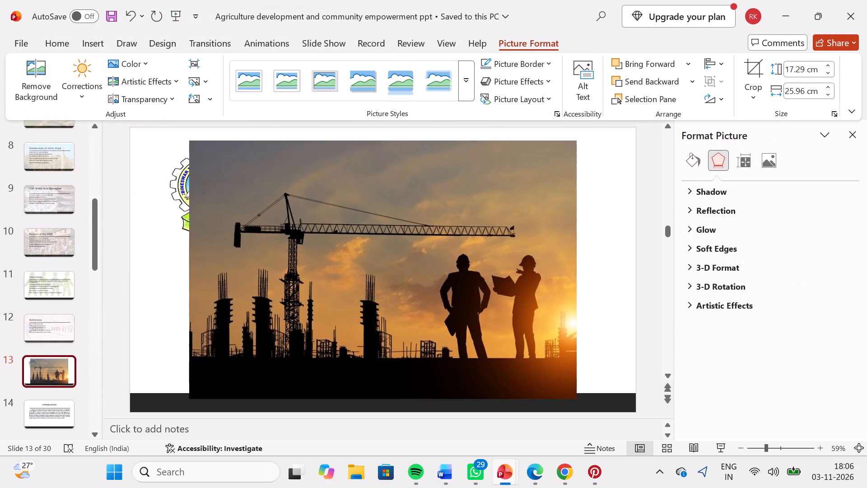
Align the crane picture with the slide's top-left corner and stretch it to about 33.87 cm wide by 18.86 cm high, covering slide 13.
left_click_drag(360, 235, 311, 223)
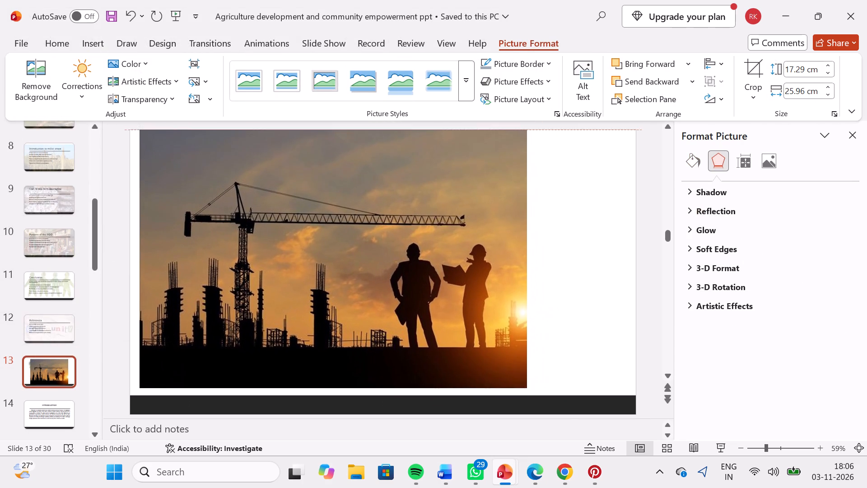
left_click_drag(311, 223, 299, 221)
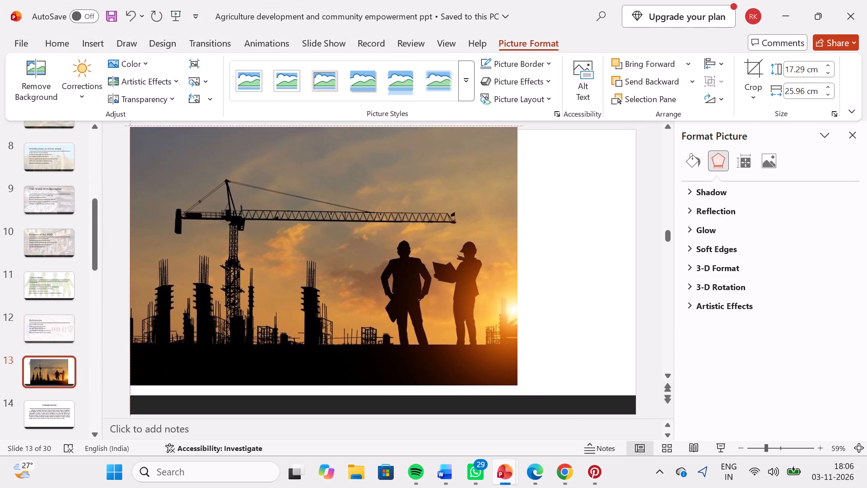
left_click_drag(299, 221, 299, 222)
left_click(517, 385)
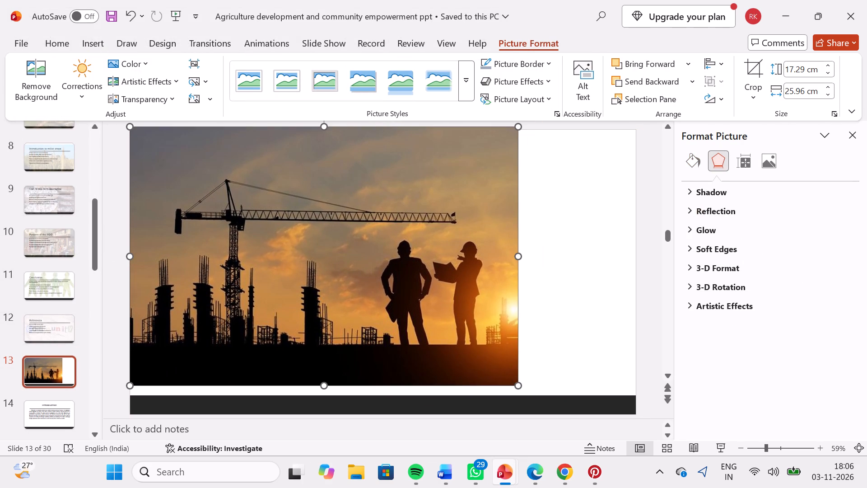
left_click_drag(515, 254, 586, 263)
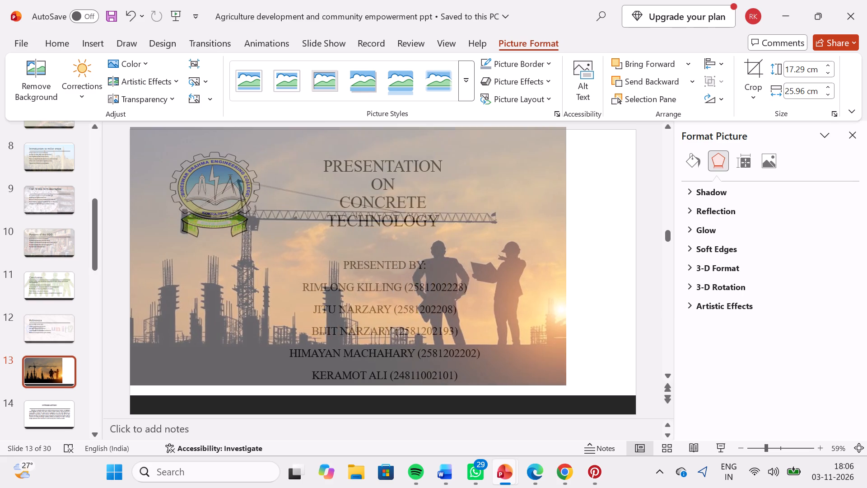
left_click_drag(586, 263, 634, 282)
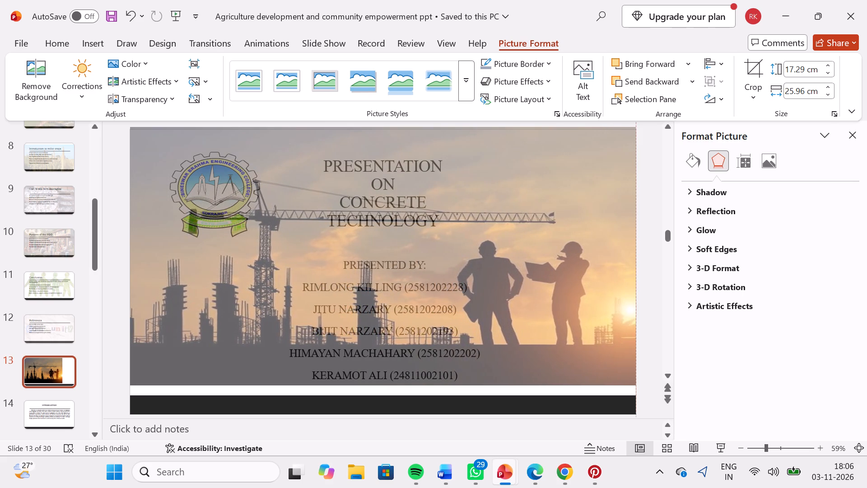
left_click_drag(634, 282, 635, 282)
left_click_drag(384, 384, 385, 389)
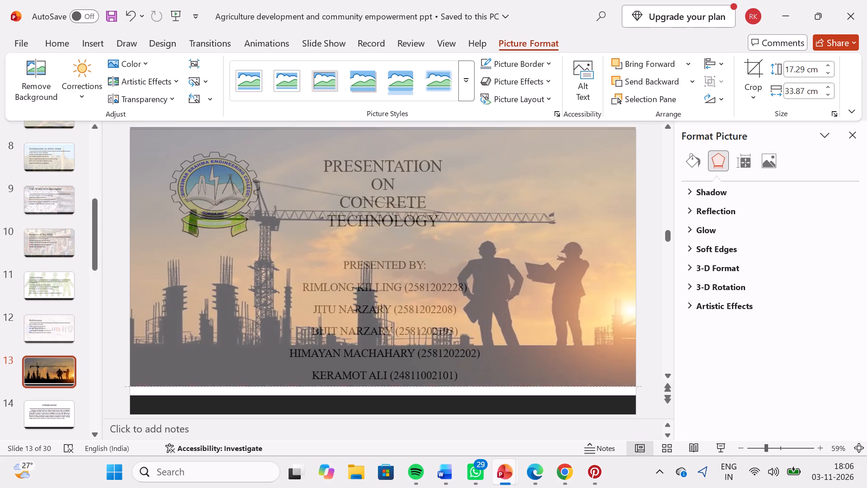
left_click_drag(385, 389, 389, 409)
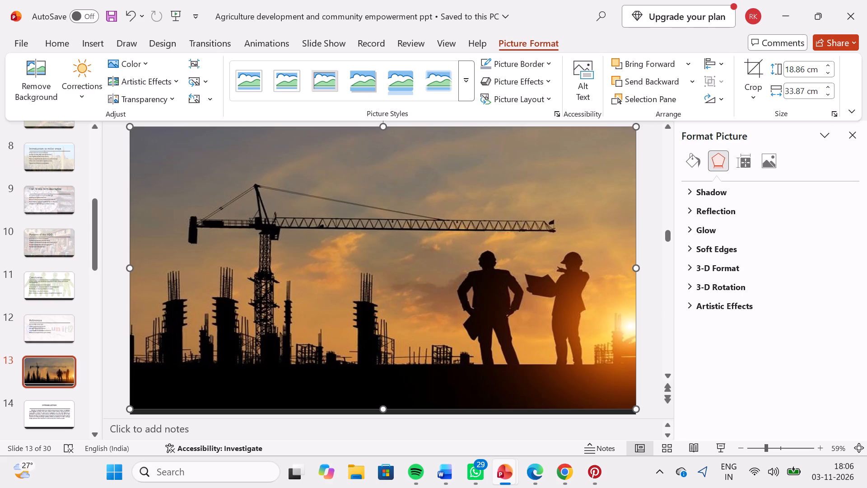
Apply a strong transparency preset to the crane picture on slide 13 so it serves as a faded background.
left_click(140, 104)
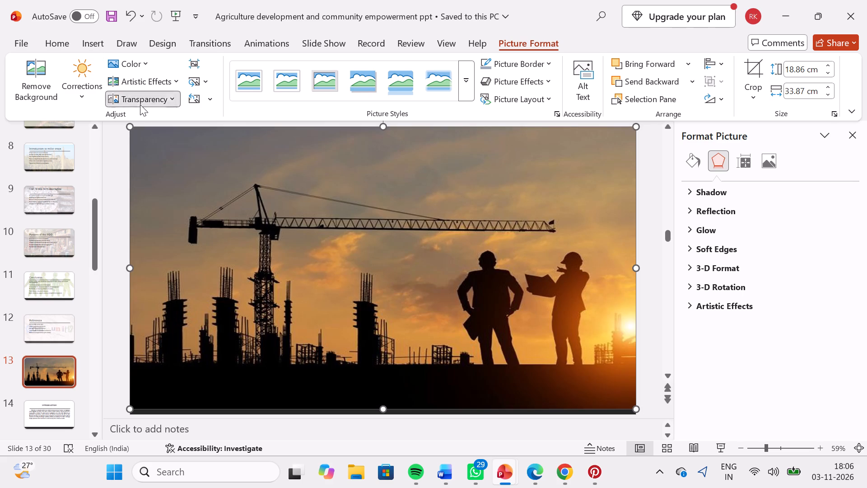
left_click(475, 134)
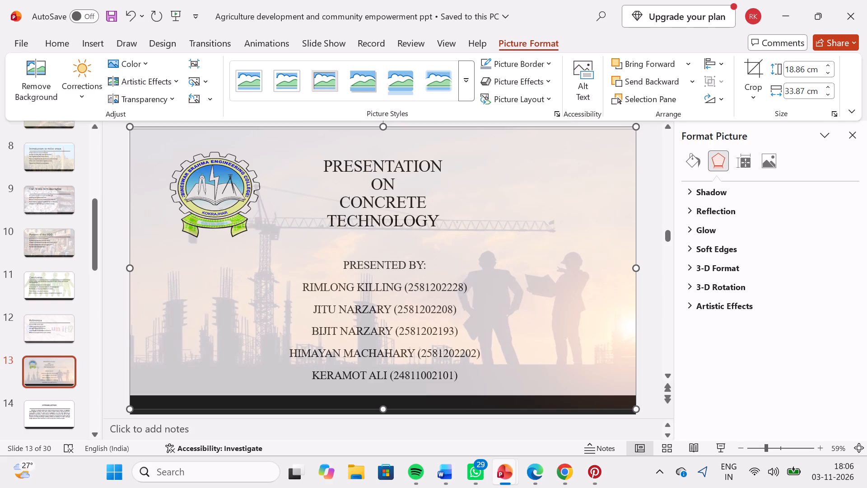
Go to slide 14, "INTRODUCTION".
left_click(32, 409)
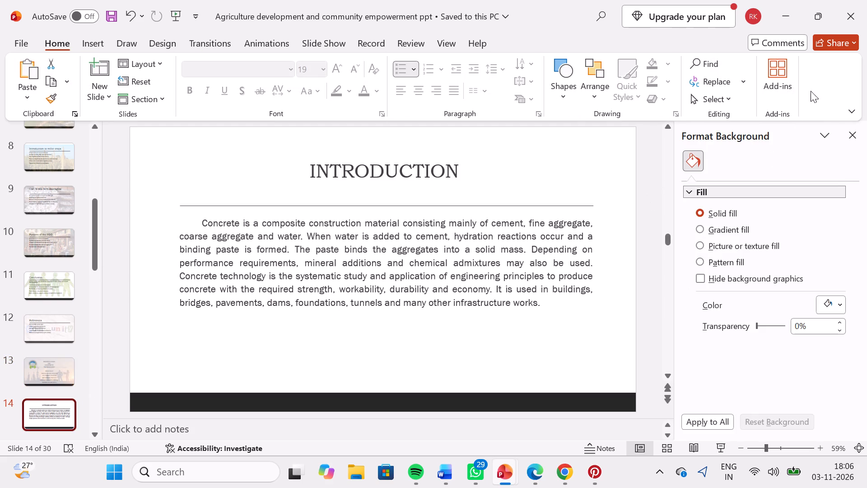
Switch to Pinterest, return to the pin "Construction Workers Leveling Fresh Concrete on a Building Site" and download its image.
left_click(587, 416)
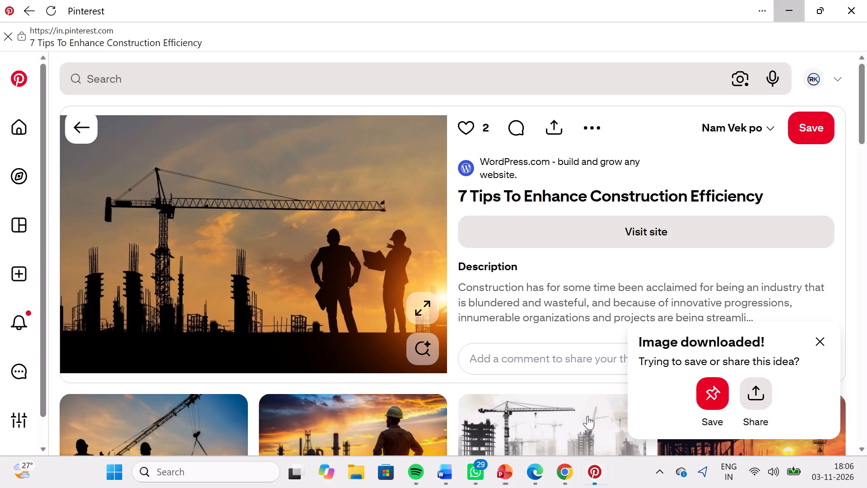
left_click(86, 115)
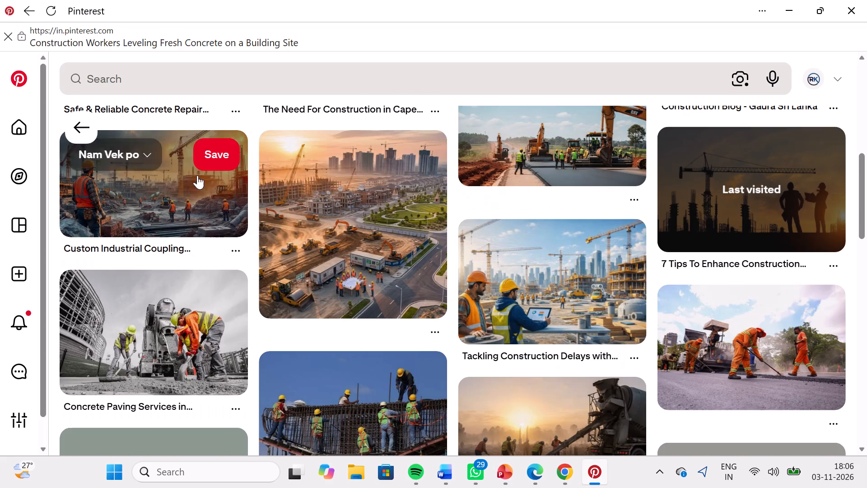
scroll(319, 285, "up", 8)
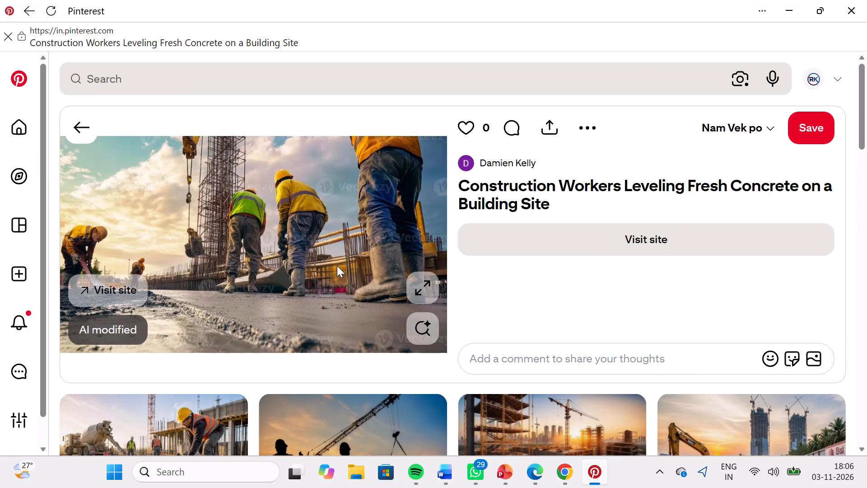
left_click(582, 132)
left_click(556, 192)
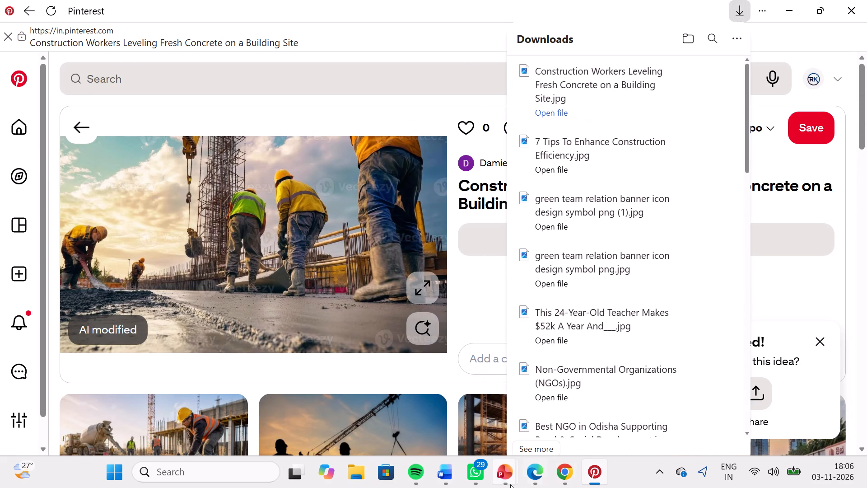
Switch to PowerPoint and insert the downloaded picture "Construction Workers Leveling Fresh Concrete on a Building Site" on slide 14.
left_click(548, 403)
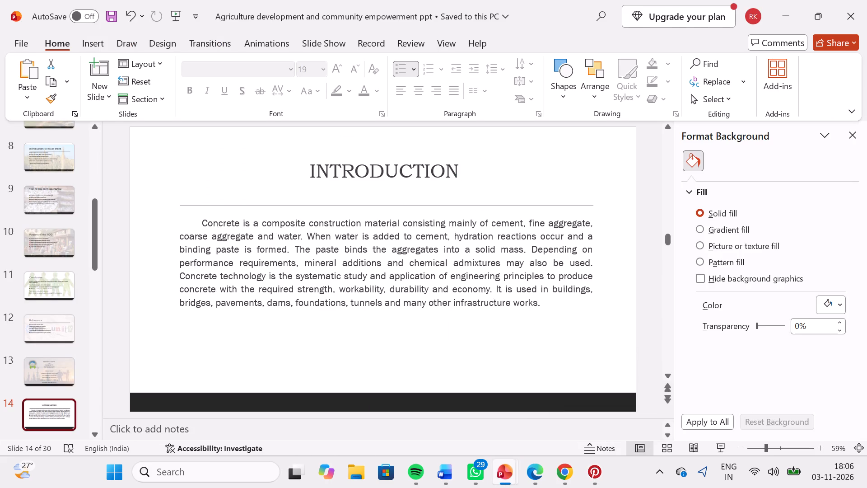
left_click(86, 39)
left_click(110, 66)
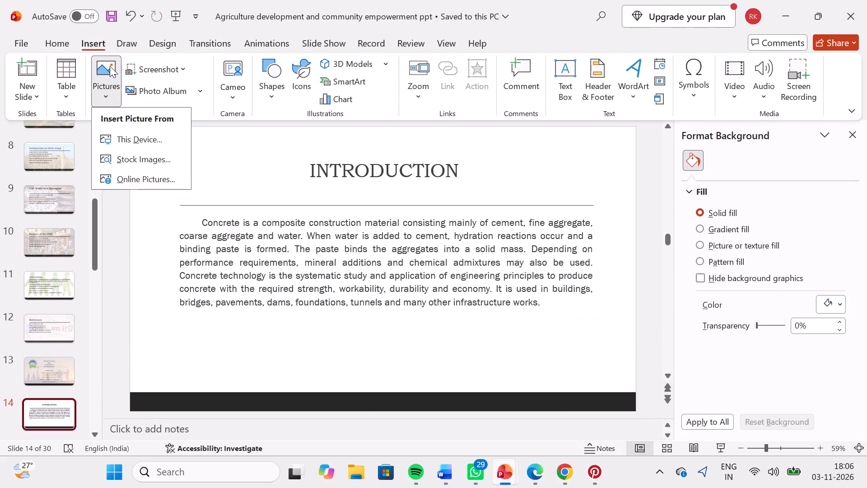
left_click(149, 146)
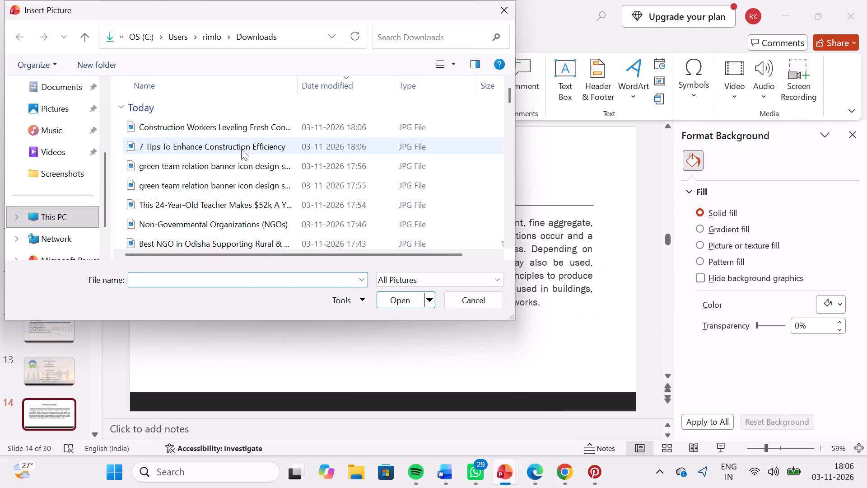
double_click(244, 124)
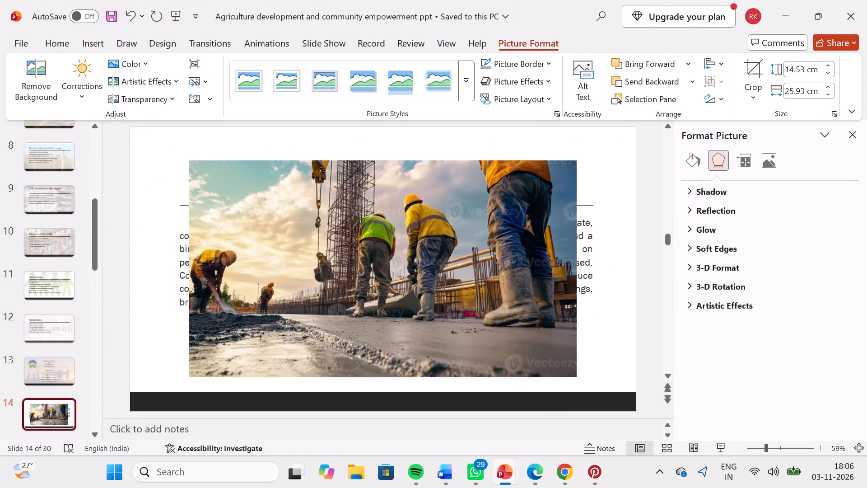
Align the concrete-leveling picture with slide 14's top-left corner and stretch it to 33.87 cm wide and 17.84 cm high.
left_click_drag(364, 242, 304, 206)
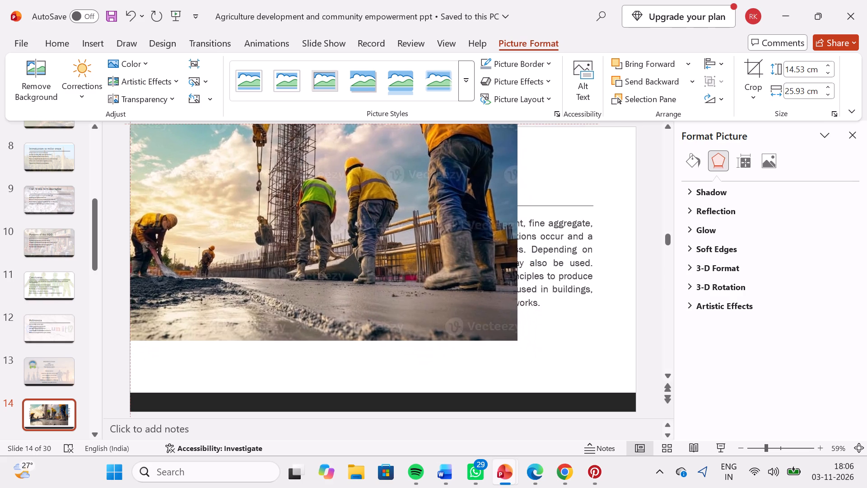
left_click_drag(304, 206, 303, 211)
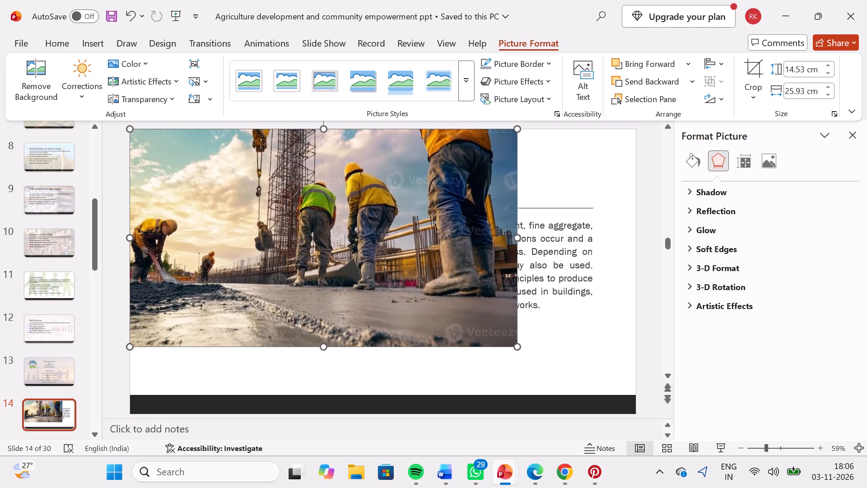
left_click(518, 238)
left_click_drag(518, 238, 631, 259)
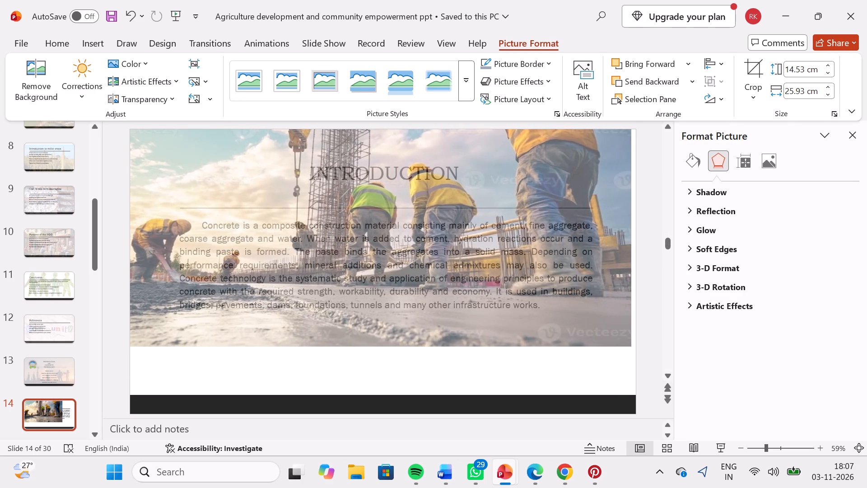
left_click_drag(631, 259, 634, 261)
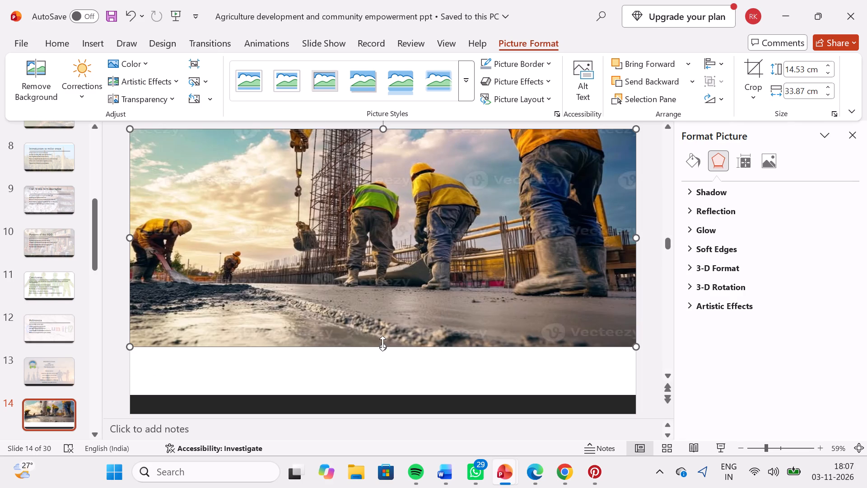
left_click(382, 343)
left_click_drag(382, 343, 393, 396)
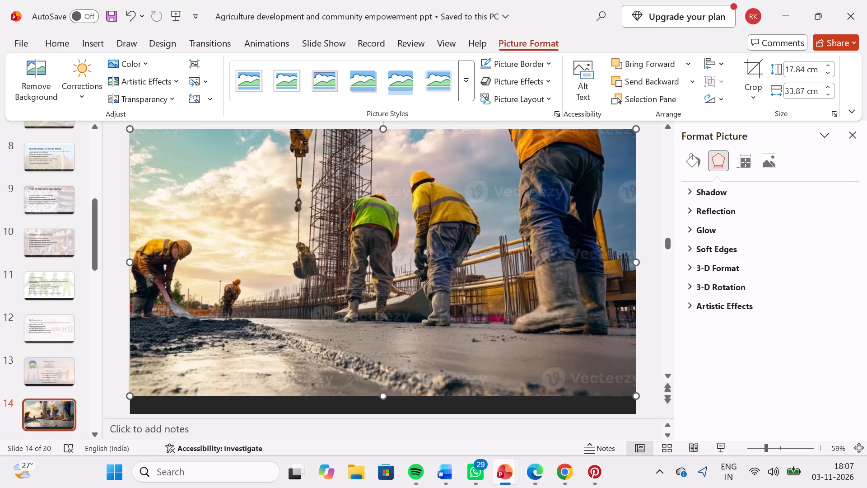
Apply the second-strongest transparency preset to the picture on slide 14 so the text reads over it.
left_click(175, 100)
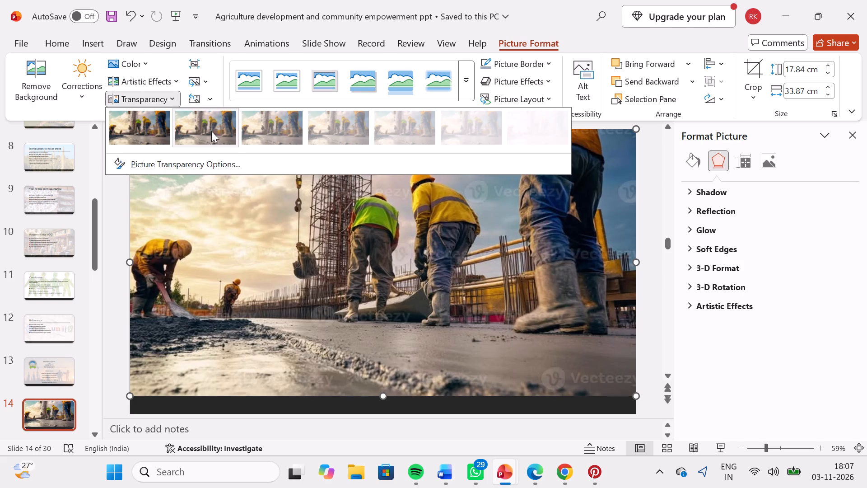
left_click(452, 124)
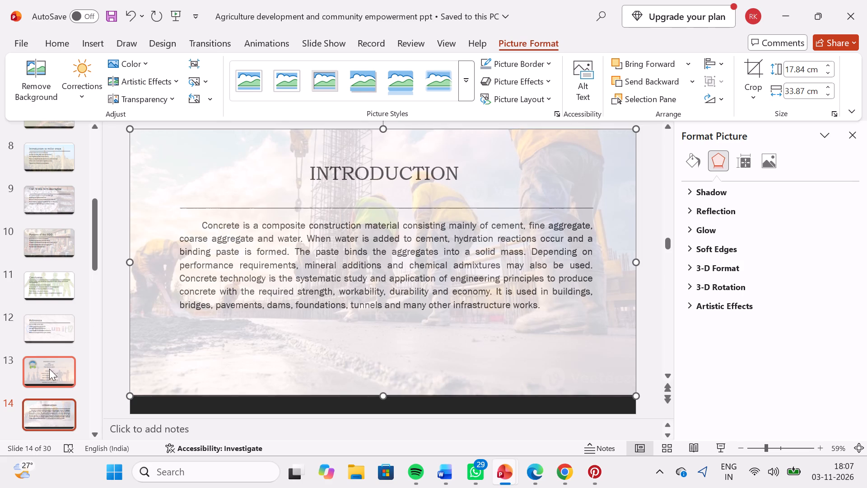
Go to slide 15, "CONTENTS".
scroll(49, 369, "down", 3)
left_click(42, 398)
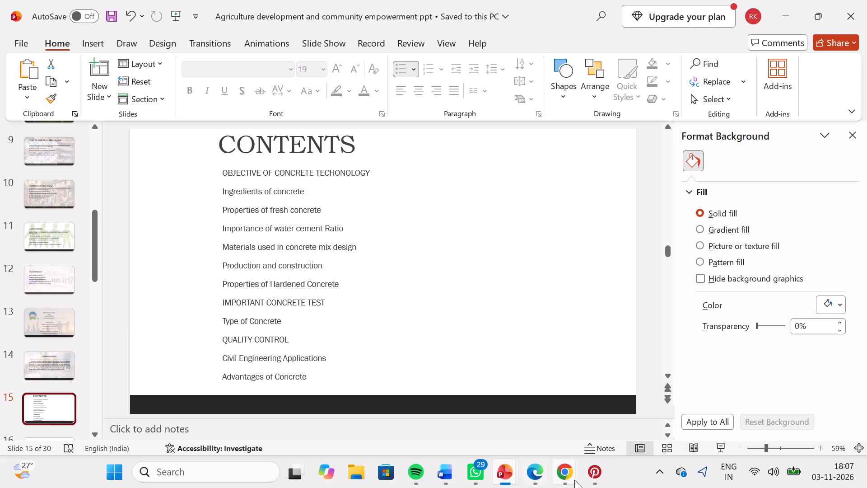
Switch to Pinterest and browse the related construction pins for a background image for the contents slide.
left_click(584, 413)
scroll(415, 317, "down", 3)
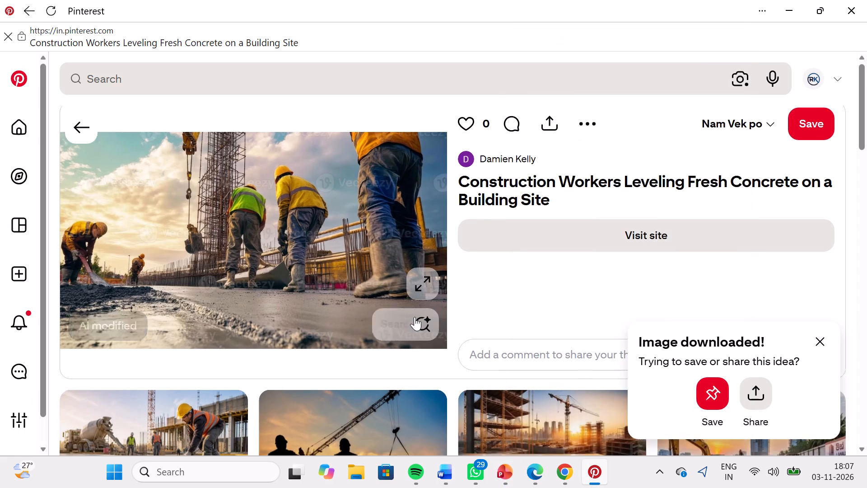
scroll(414, 316, "down", 3)
scroll(414, 315, "up", 4)
scroll(502, 341, "down", 1)
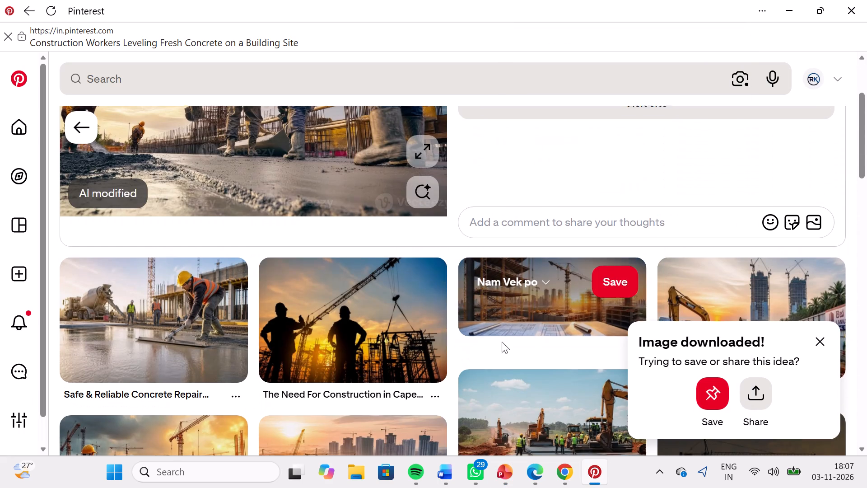
scroll(502, 342, "down", 6)
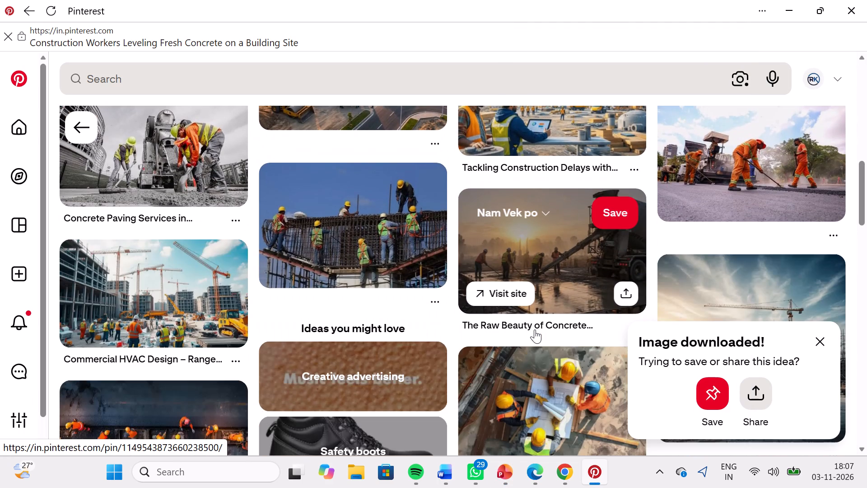
scroll(408, 309, "down", 1)
scroll(357, 309, "down", 1)
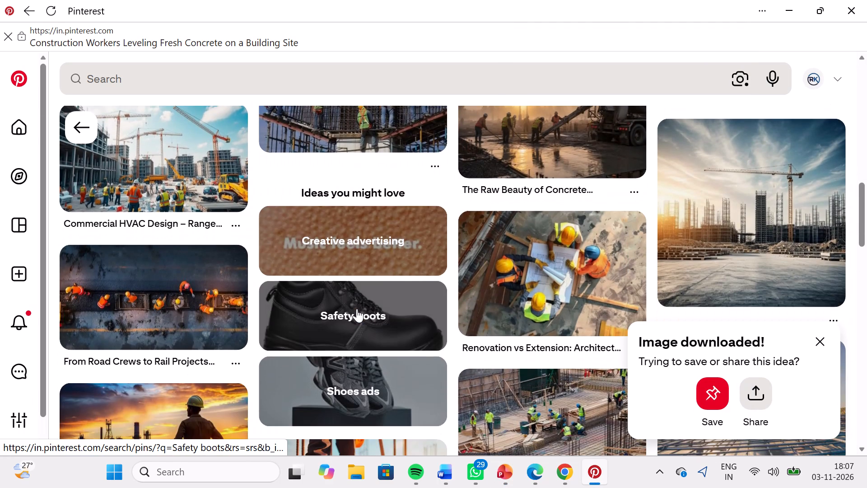
scroll(357, 309, "down", 2)
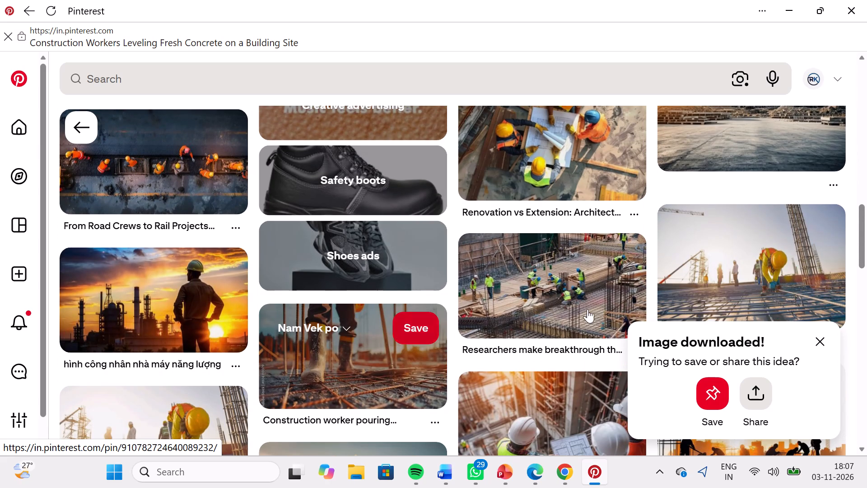
scroll(412, 333, "down", 2)
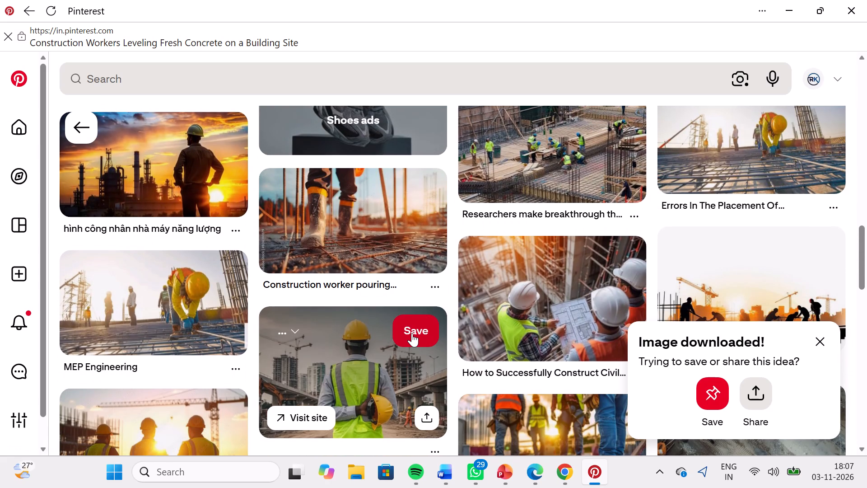
scroll(412, 333, "down", 4)
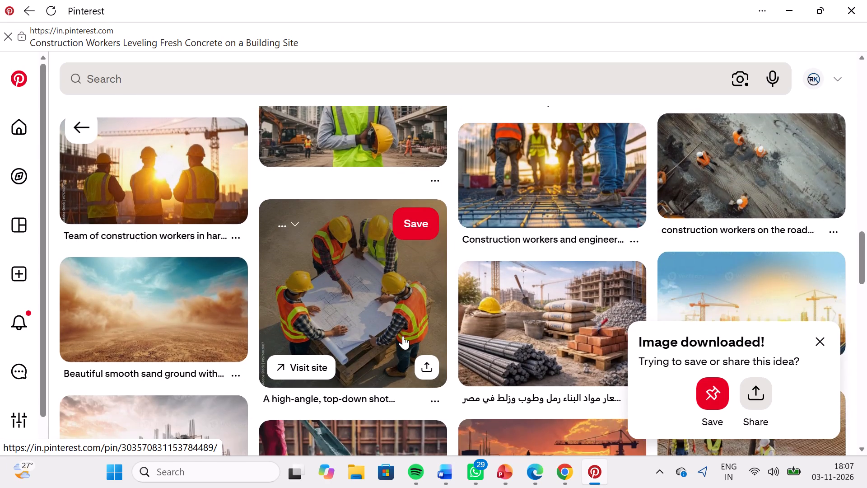
scroll(403, 336, "down", 1)
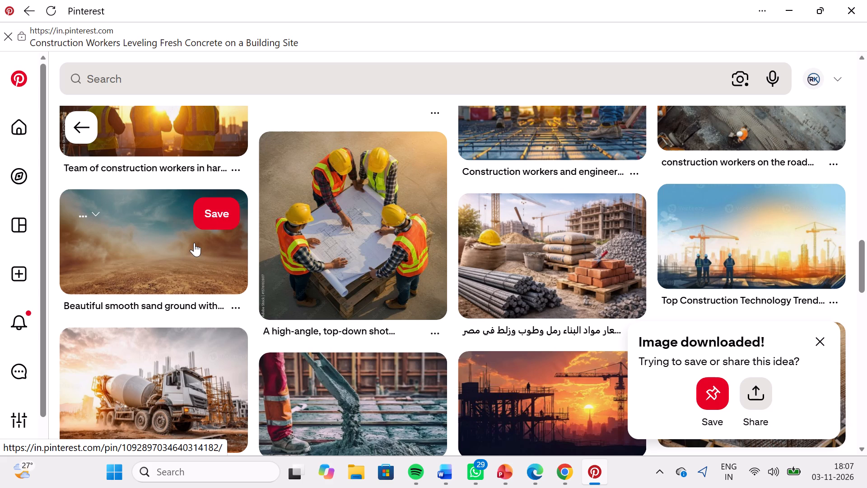
scroll(326, 371, "down", 2)
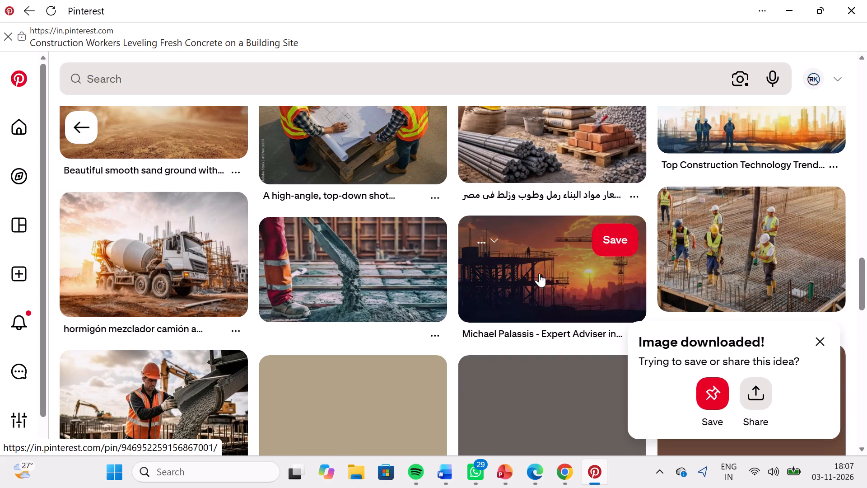
scroll(561, 261, "down", 1)
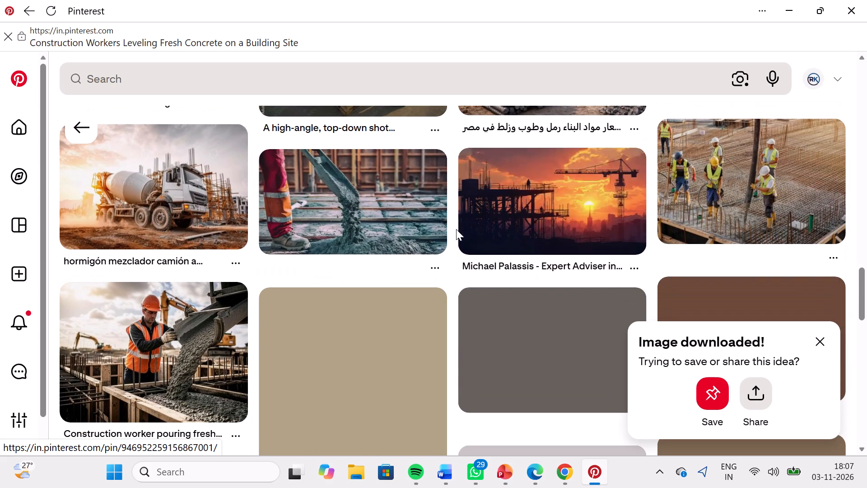
scroll(456, 229, "up", 3)
scroll(456, 238, "down", 1)
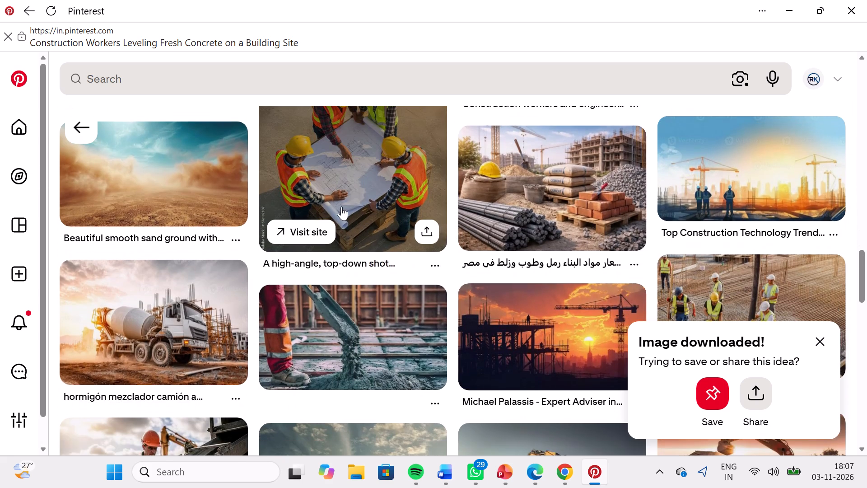
View the pin "Top Construction Technology Trends in 2025" and return to the related pins.
left_click(720, 179)
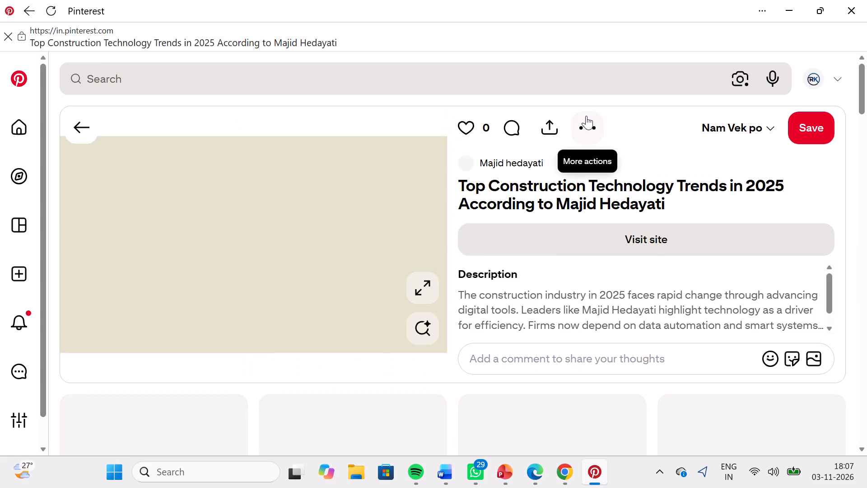
scroll(462, 219, "down", 3)
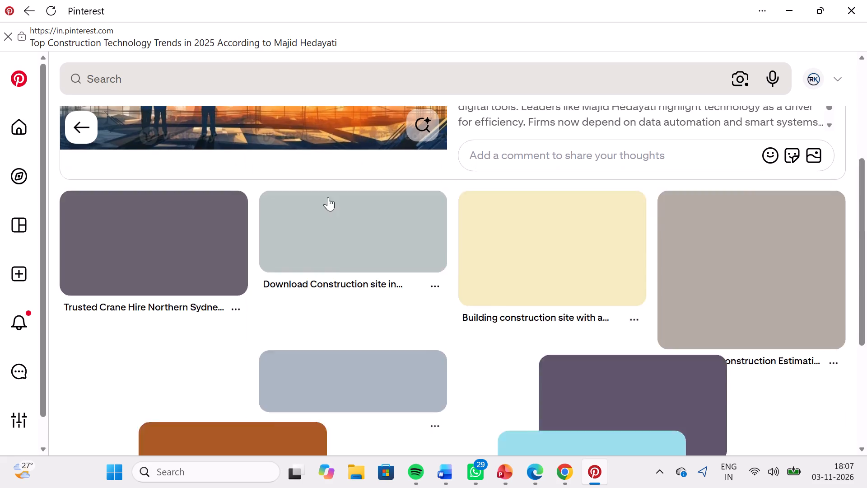
scroll(335, 197, "up", 3)
left_click(75, 123)
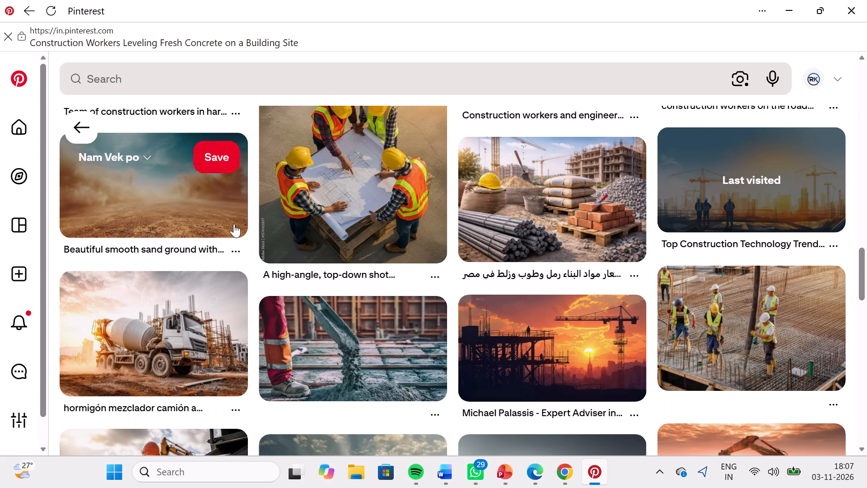
Browse the related pins of the concrete-leveling image further for a suitable slide background.
scroll(274, 230, "down", 6)
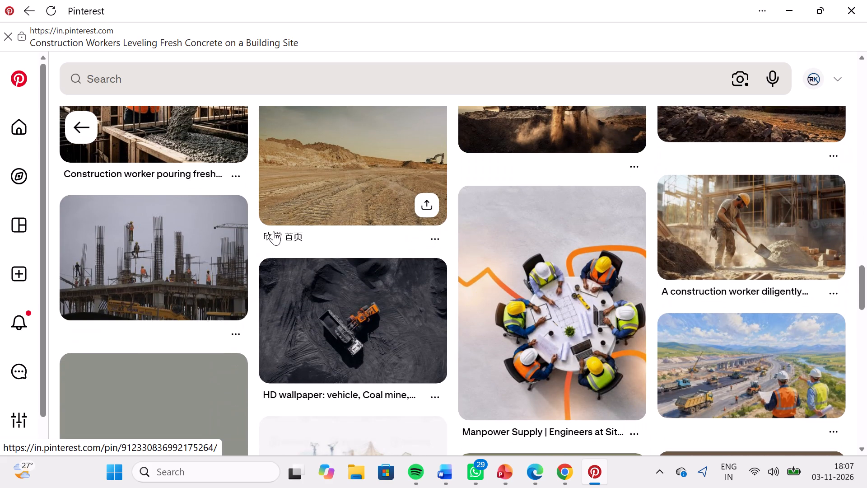
scroll(366, 277, "down", 3)
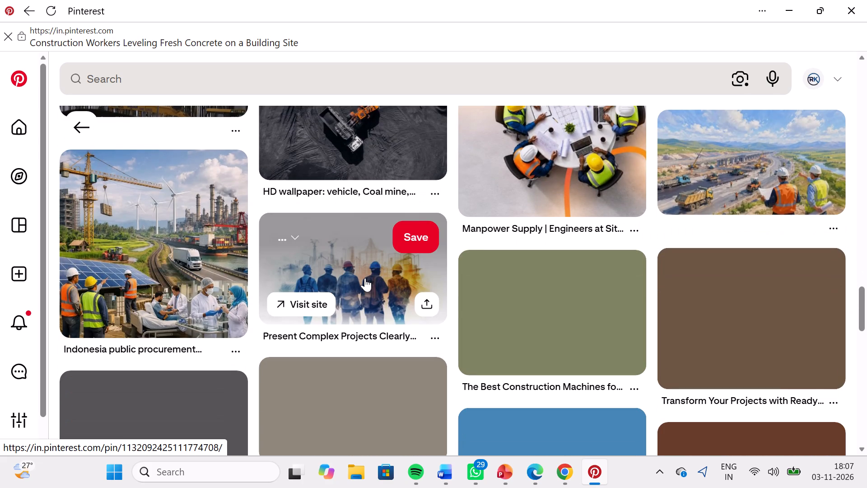
scroll(365, 278, "up", 15)
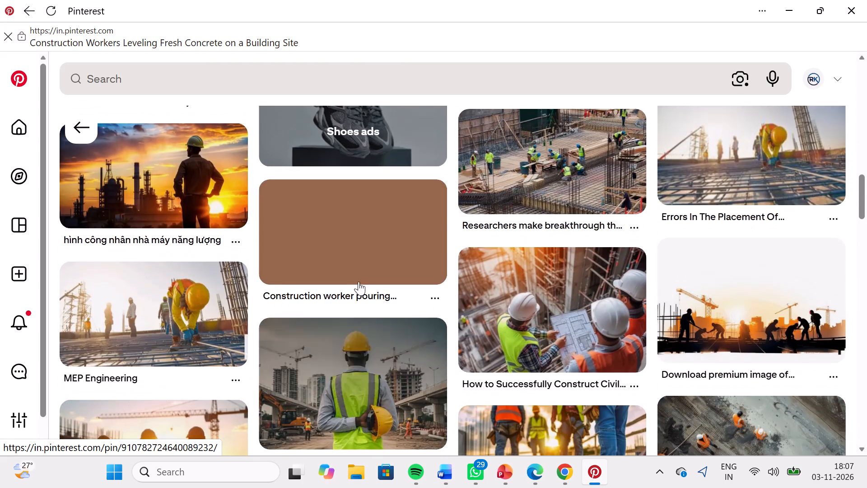
scroll(356, 283, "up", 7)
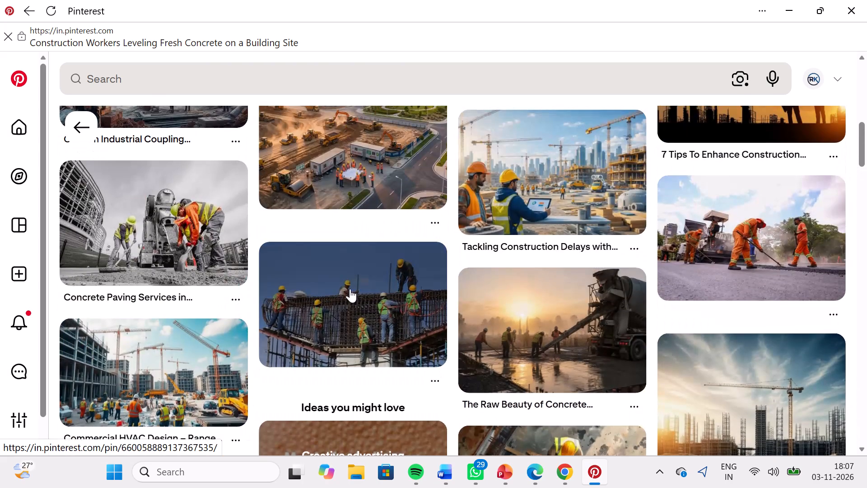
scroll(350, 289, "up", 3)
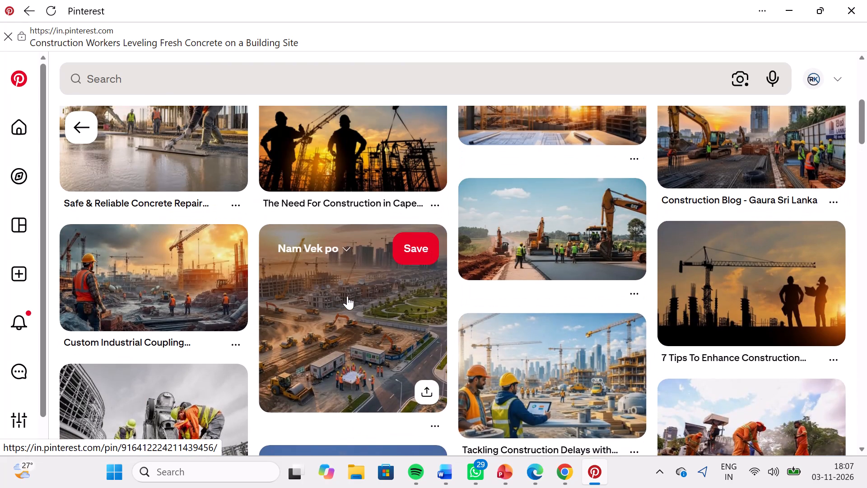
scroll(346, 299, "up", 3)
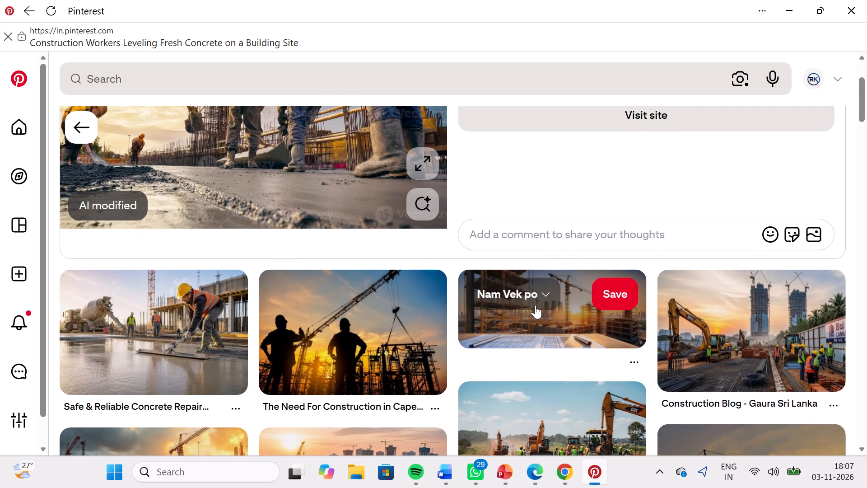
scroll(564, 335, "down", 1)
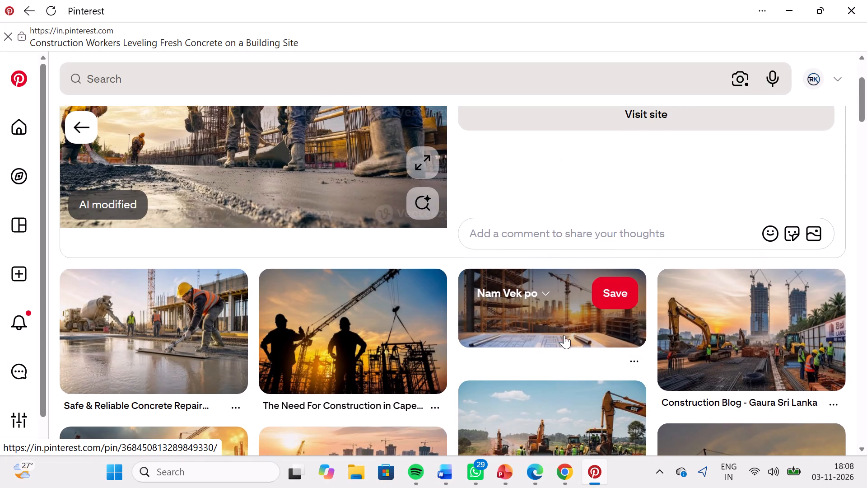
scroll(564, 335, "down", 1)
scroll(564, 323, "up", 2)
scroll(736, 400, "down", 2)
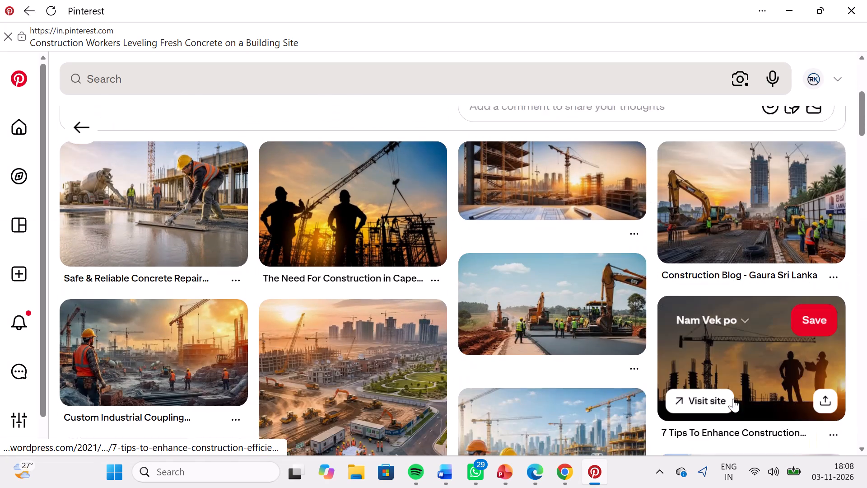
scroll(637, 356, "down", 3)
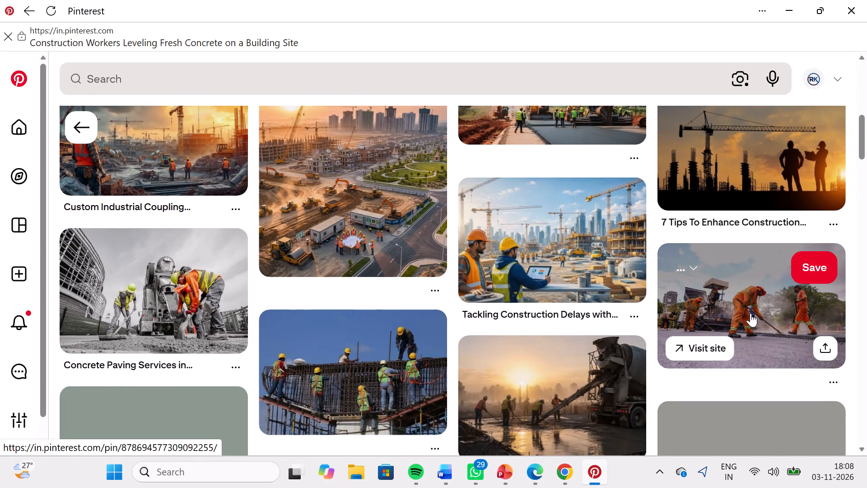
scroll(750, 314, "down", 2)
Open the pin "The Raw Beauty of Concrete Construction in Progress" and download its image.
left_click(575, 270)
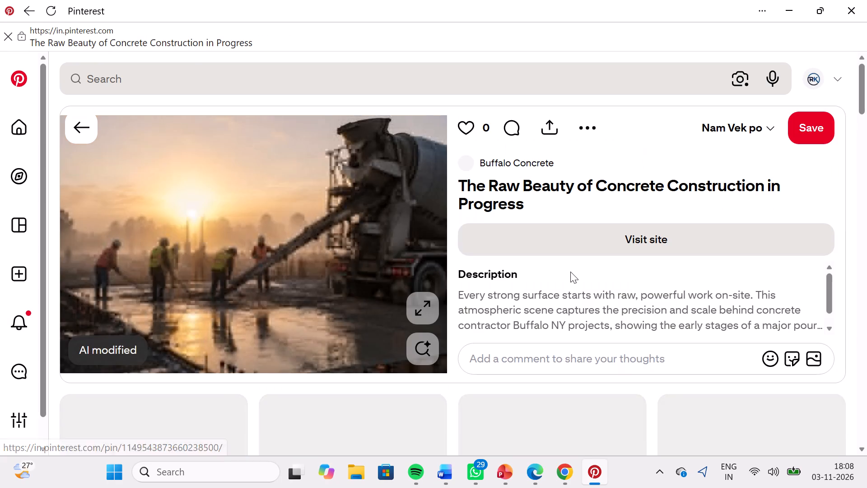
left_click(598, 129)
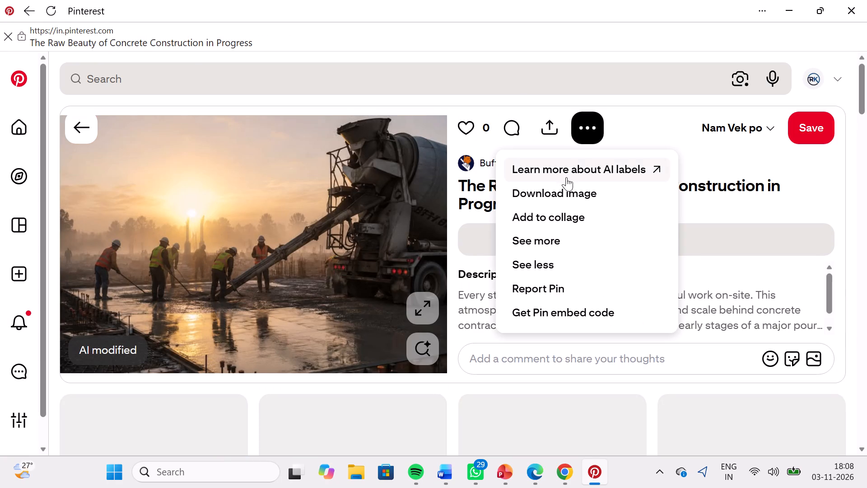
left_click(567, 188)
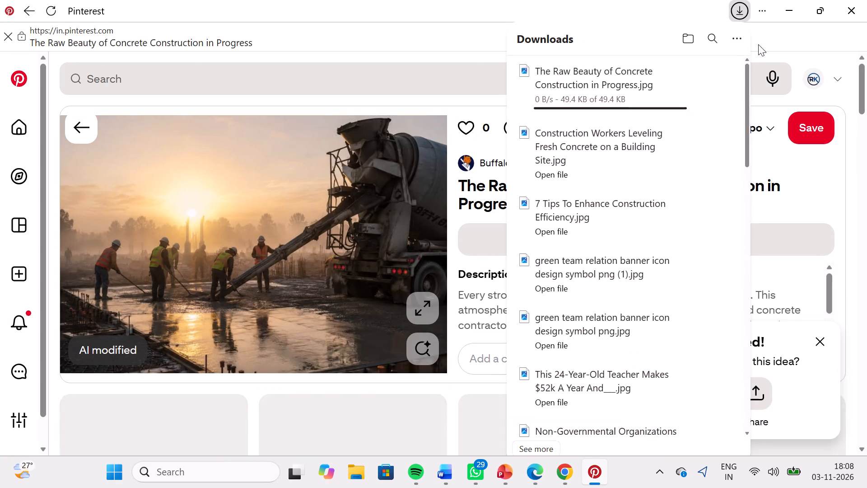
Switch to the agriculture PowerPoint presentation and insert the downloaded image "The Raw Beauty of Concrete Construction in Progress" on the CONTENTS slide.
left_click(508, 469)
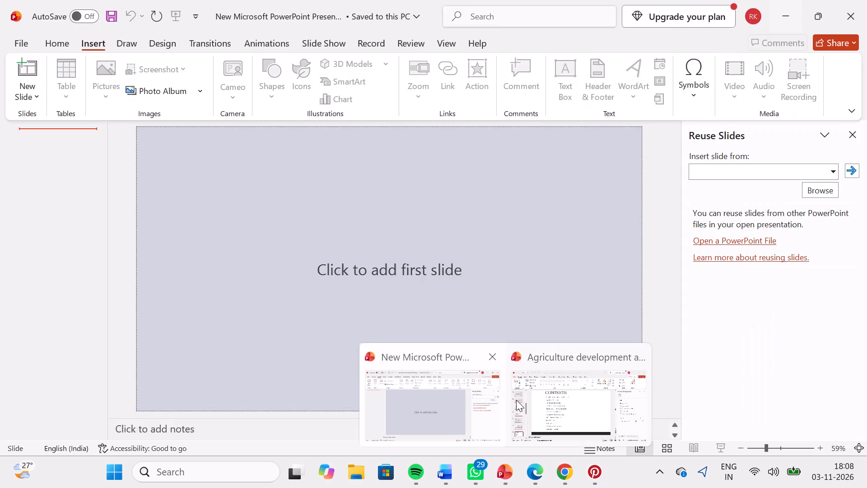
left_click(558, 394)
left_click(83, 39)
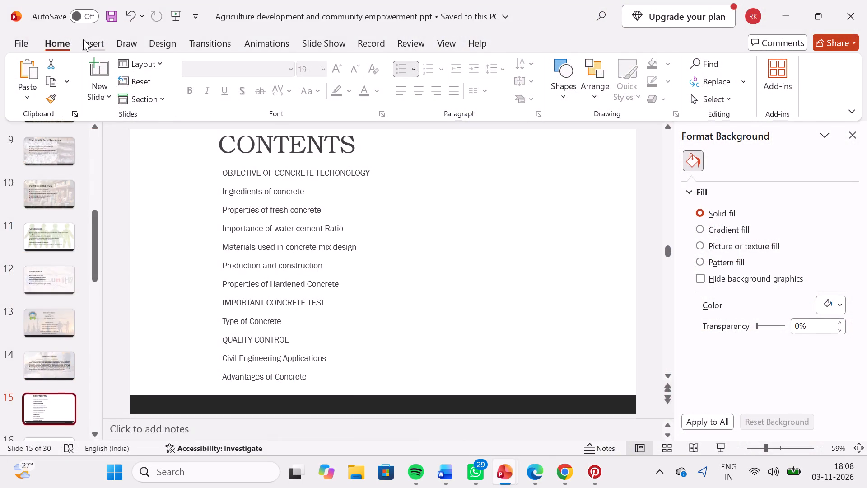
left_click(106, 75)
left_click(125, 131)
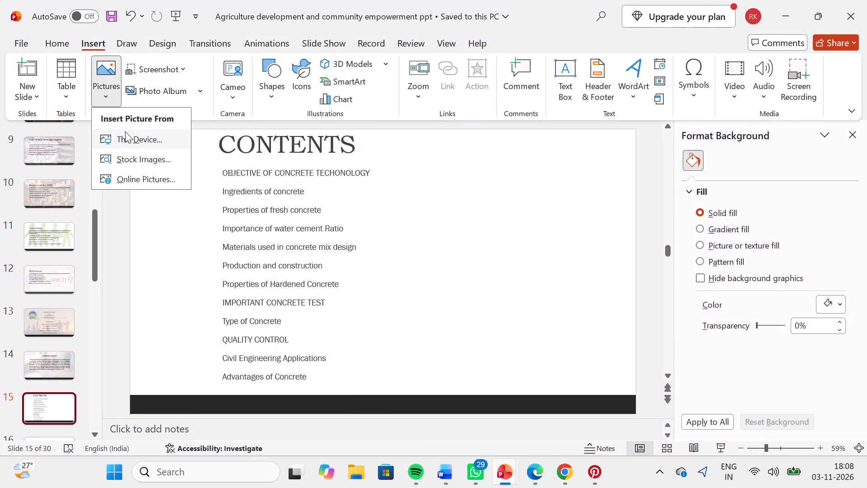
left_click(223, 131)
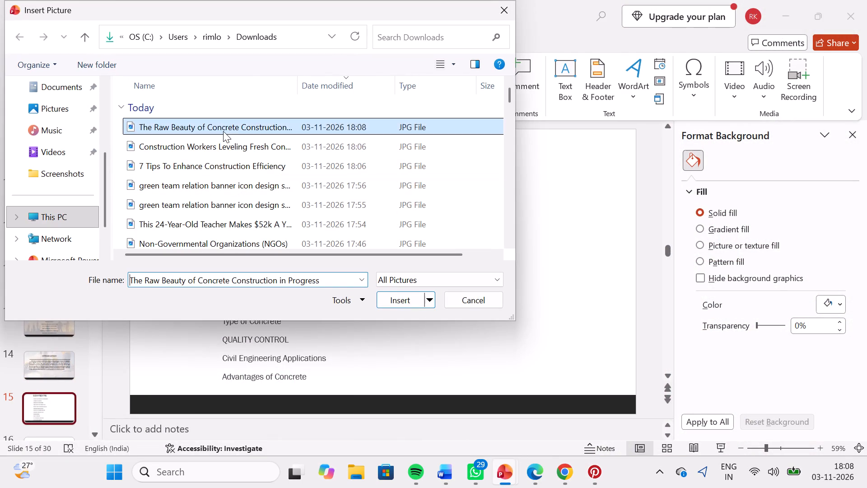
left_click(223, 131)
Align the concrete mixer picture with the CONTENTS slide's top-left corner and stretch it across the slide to about 34.1 by 18.08 cm.
left_click(307, 259)
left_click_drag(307, 259, 260, 233)
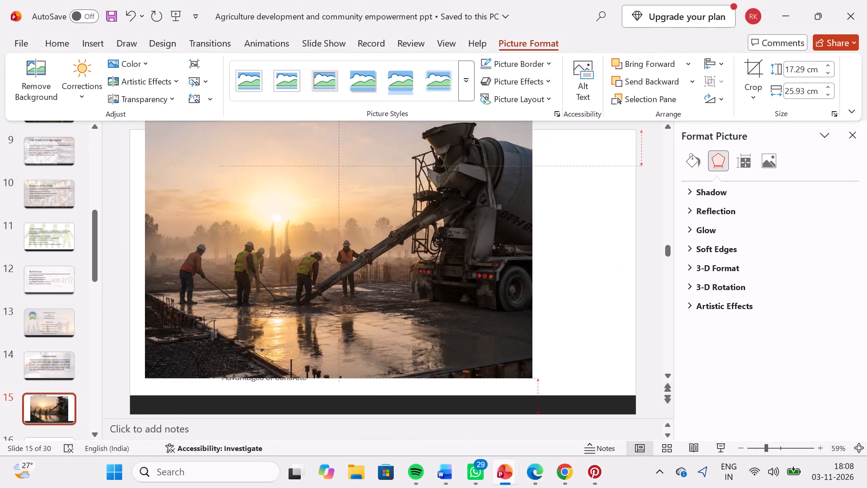
left_click_drag(260, 233, 241, 247)
left_click(241, 247)
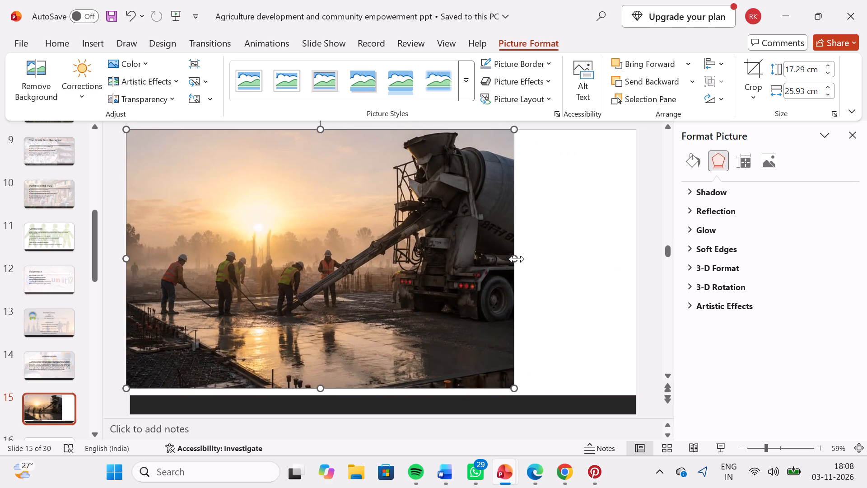
left_click_drag(517, 259, 634, 261)
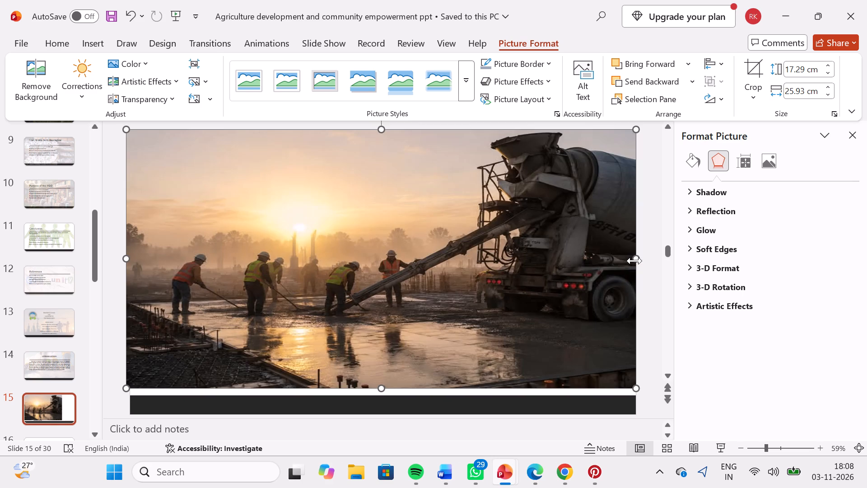
left_click(382, 386)
left_click_drag(382, 386, 383, 397)
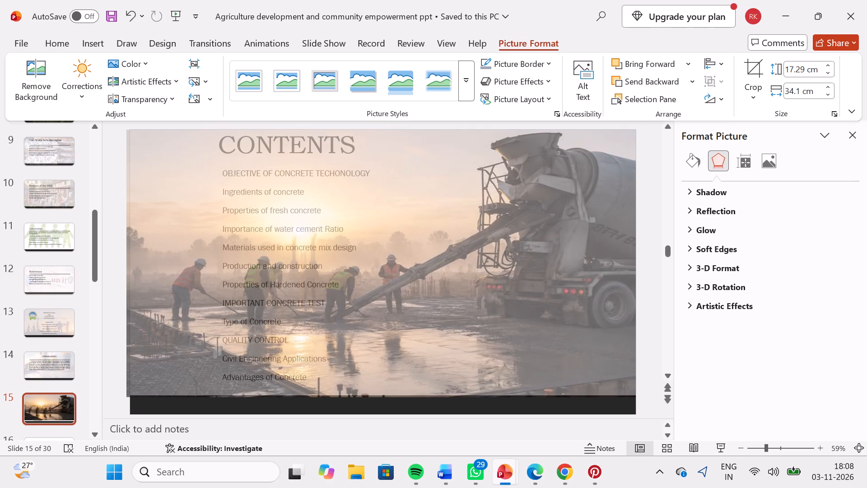
left_click_drag(383, 397, 383, 401)
Fade the concrete mixer picture on the CONTENTS slide with the second-most transparent preset.
left_click(132, 97)
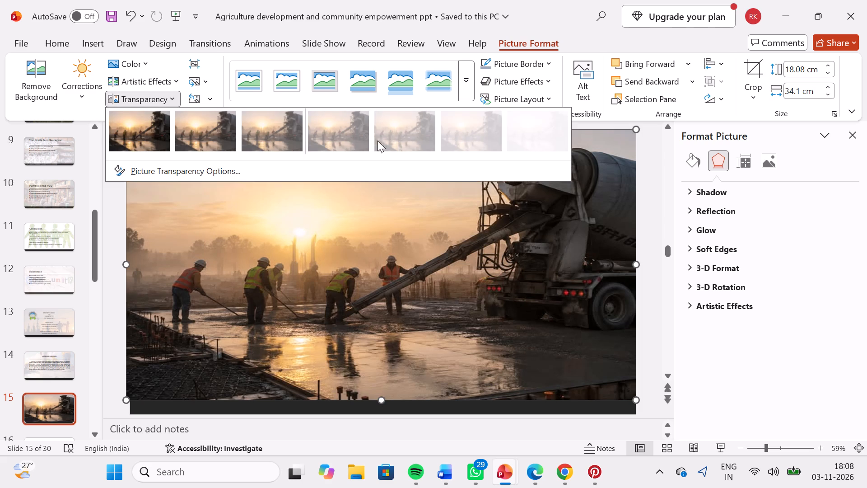
left_click(461, 143)
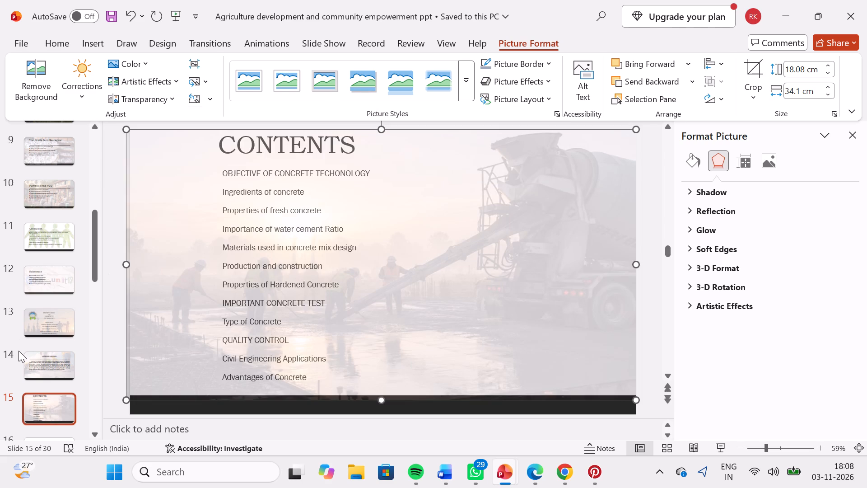
Go to slide 16, "OBJECTIVE OF CONCRETE TECHONOLOGY", and browse the related concrete construction pins on Pinterest for a suitable background.
scroll(19, 351, "down", 4)
left_click(61, 388)
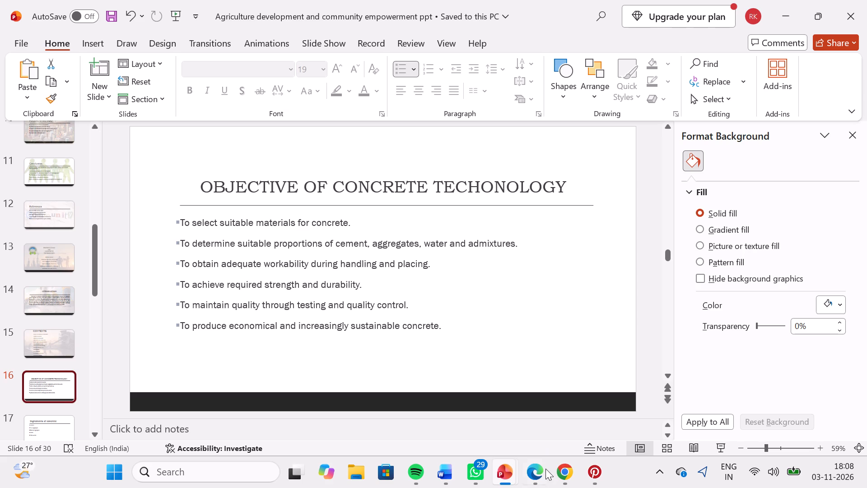
left_click(594, 468)
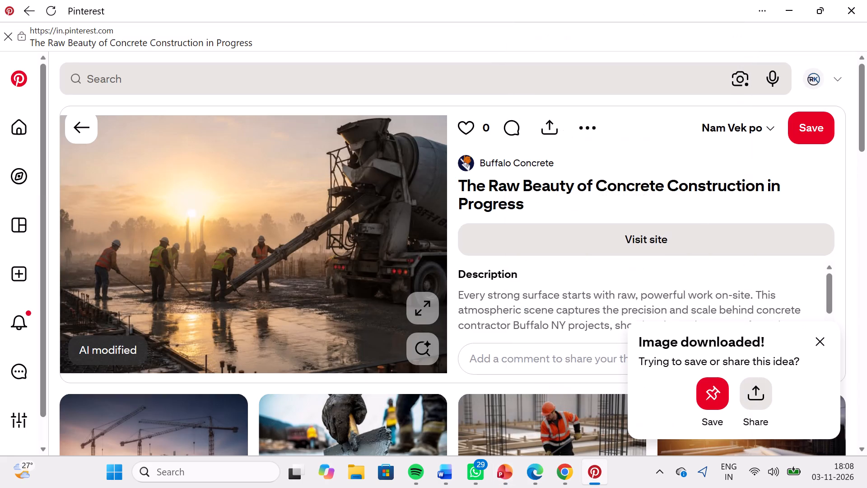
scroll(348, 277, "down", 4)
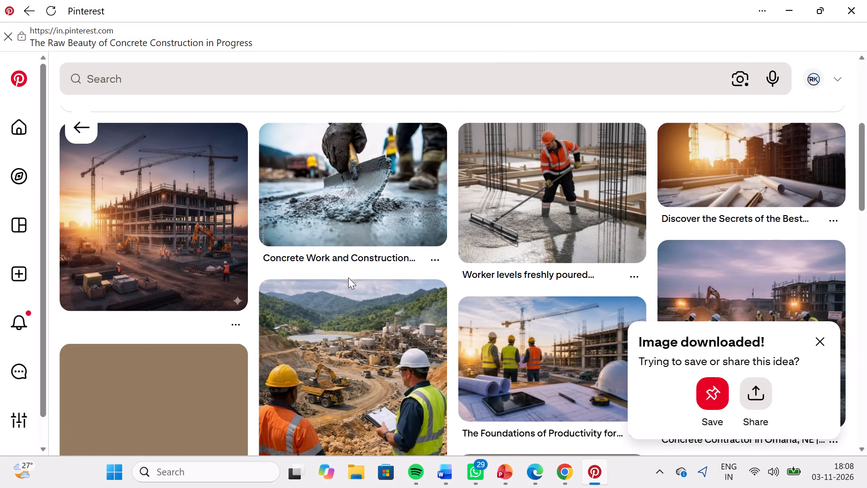
scroll(348, 277, "down", 2)
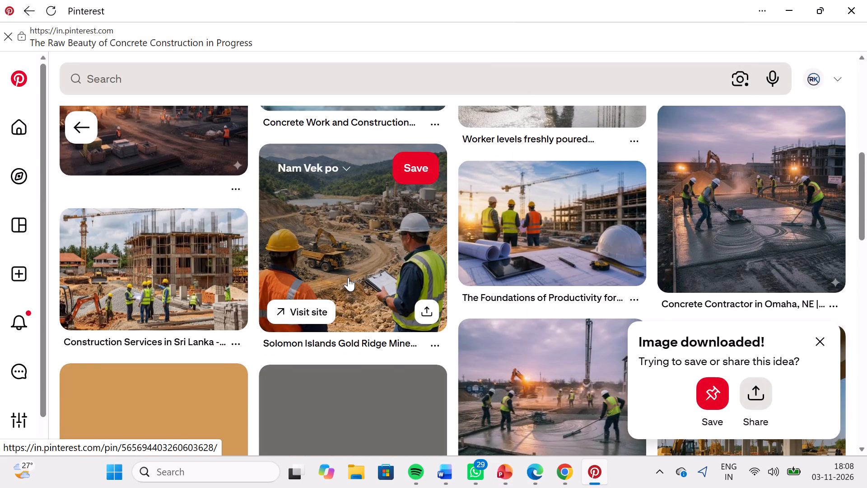
scroll(348, 277, "down", 2)
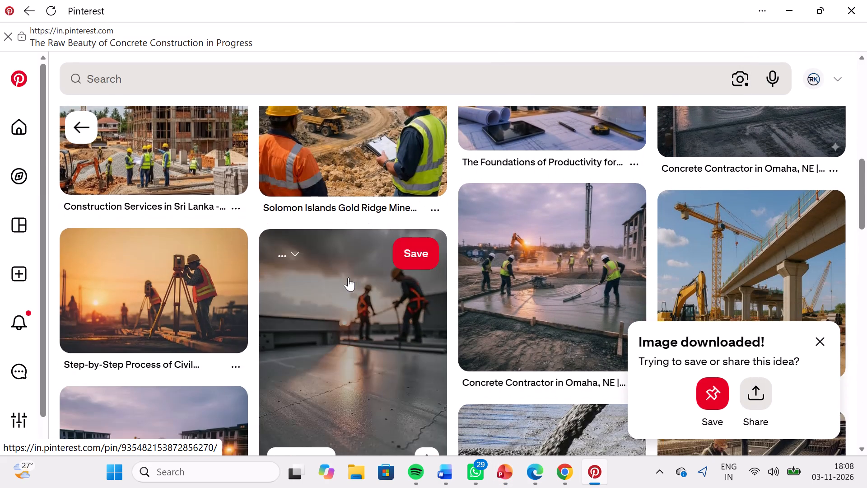
scroll(348, 277, "down", 2)
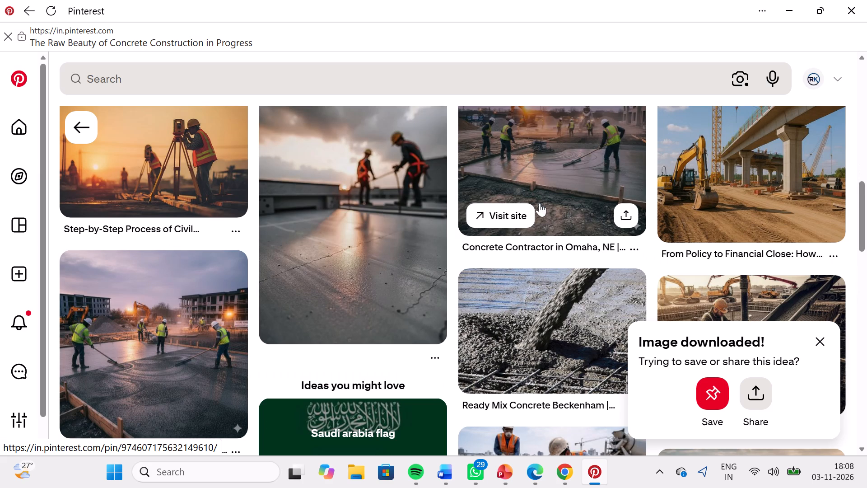
scroll(572, 171, "down", 1)
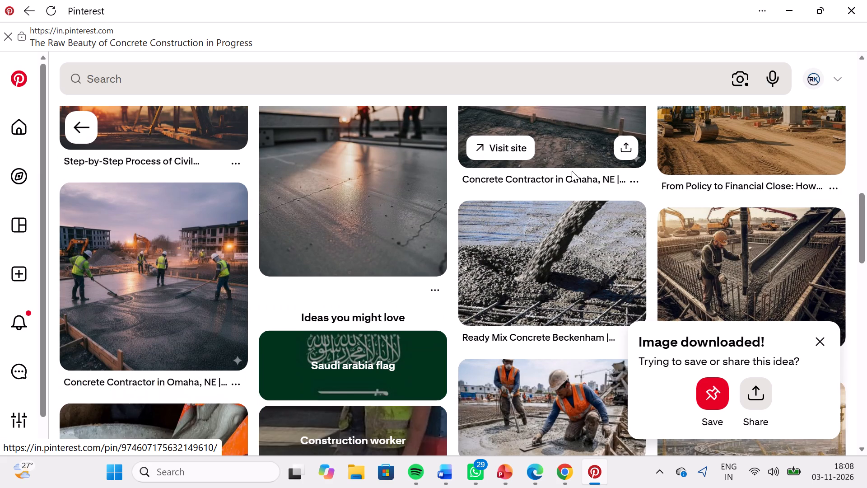
scroll(572, 171, "down", 3)
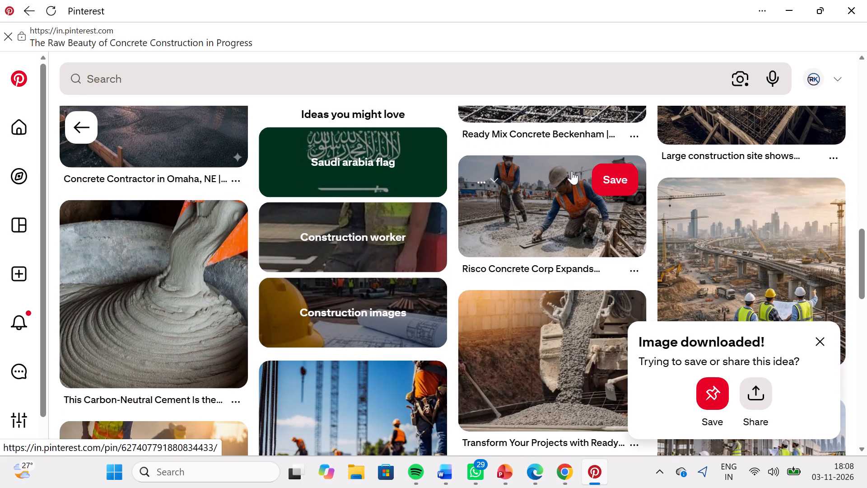
scroll(572, 171, "down", 4)
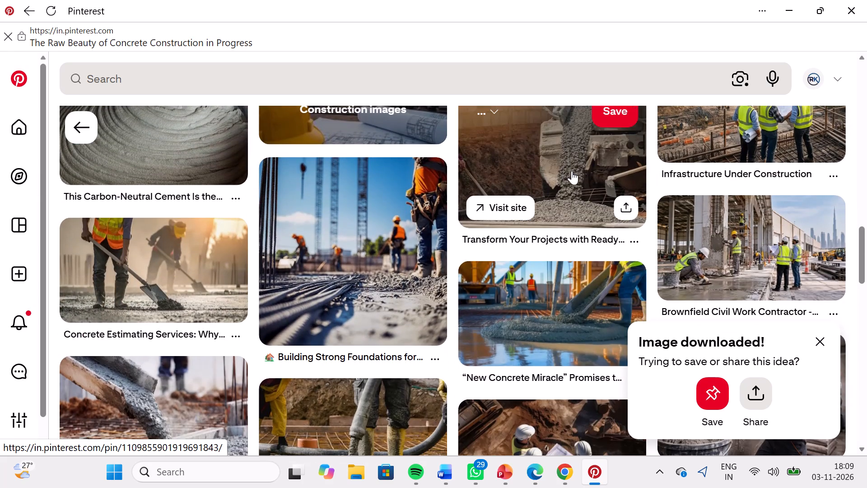
Open the pin "Building Strong Foundations for Oakland Homes & Businesses!" and download its image.
left_click(391, 229)
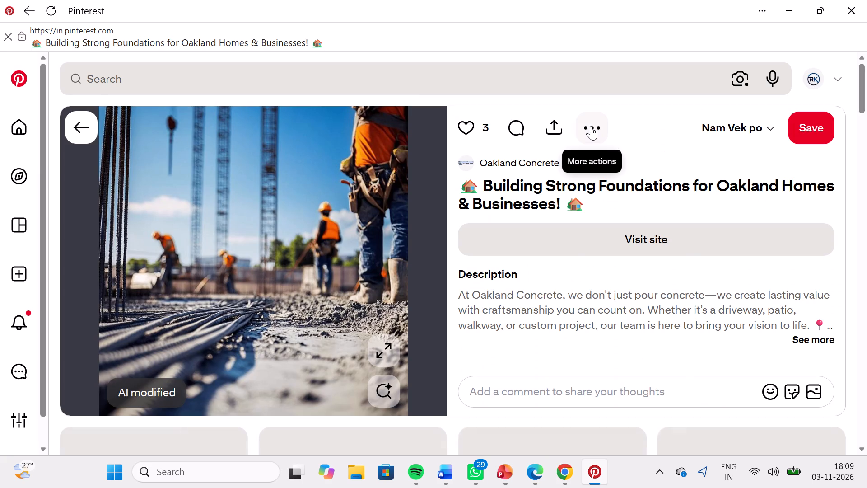
left_click(591, 126)
left_click(578, 227)
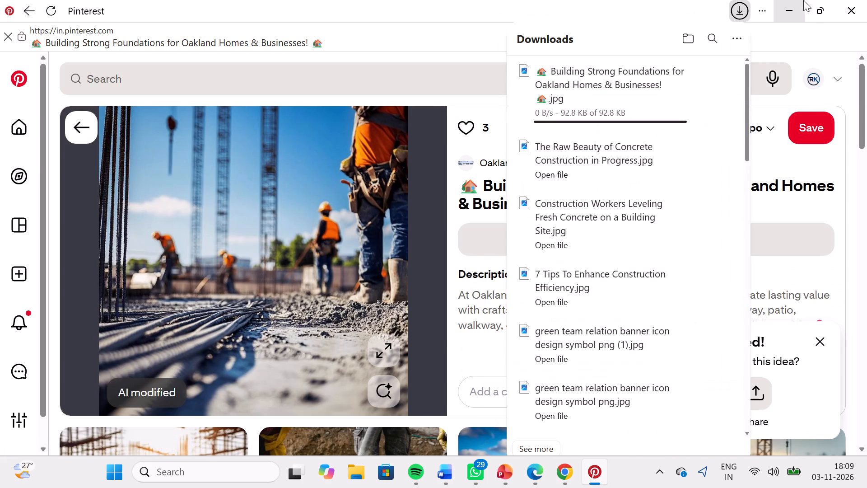
Switch back to the PowerPoint presentation and insert the downloaded "Building Strong Foundations" image on the objective slide.
left_click(503, 465)
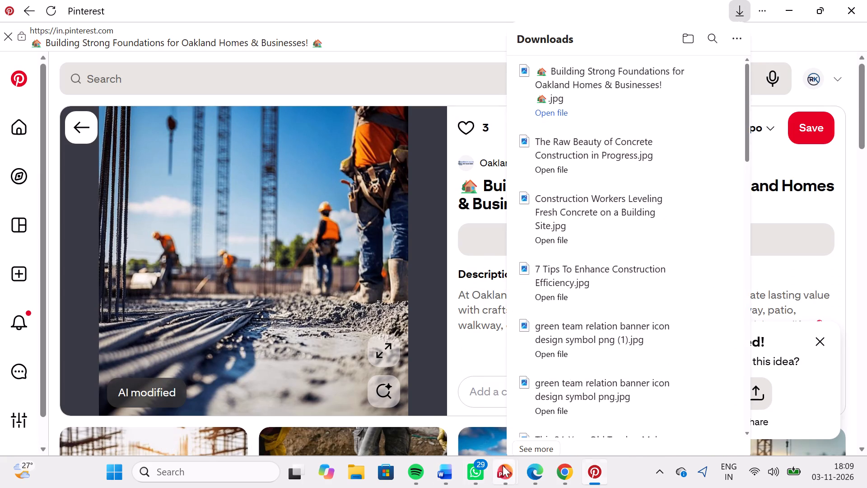
left_click(545, 399)
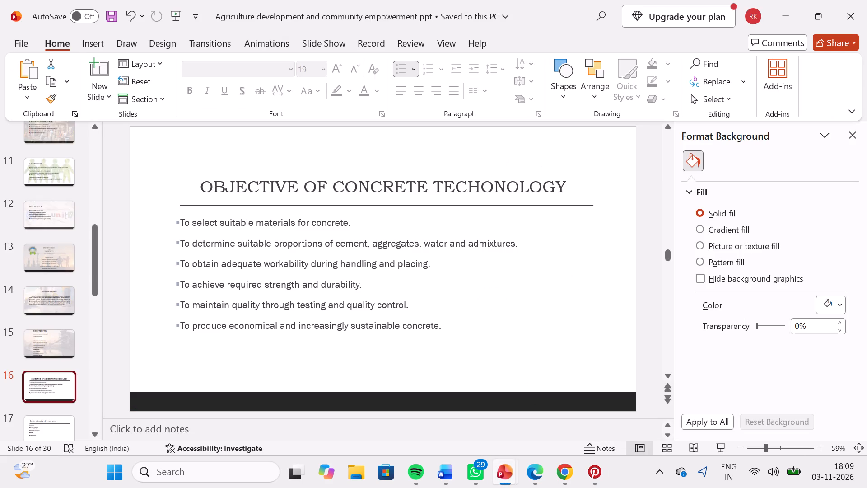
left_click(100, 41)
left_click(115, 70)
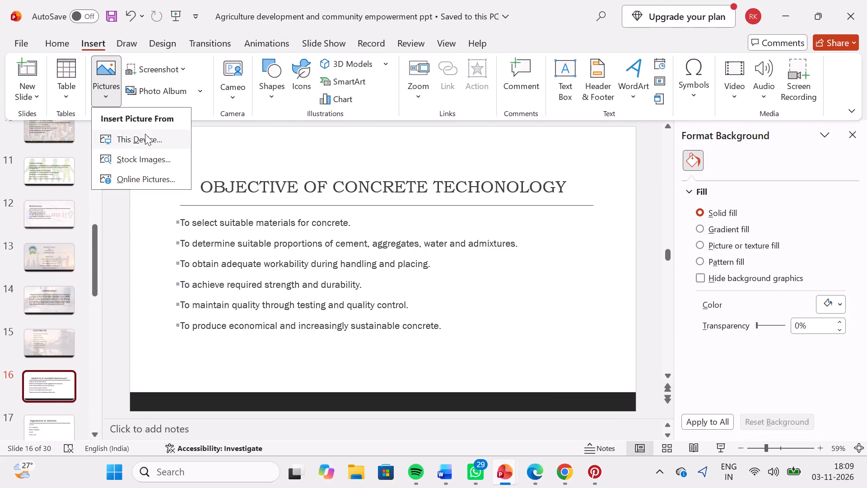
left_click(145, 135)
double_click(237, 126)
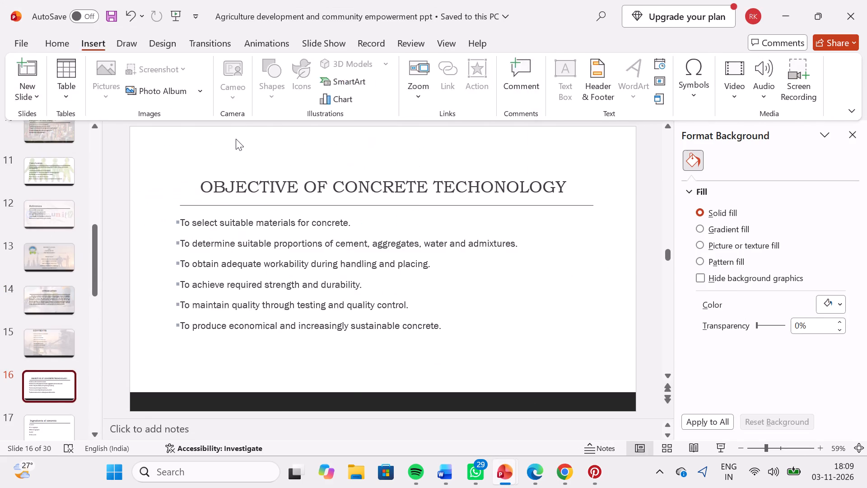
Align the foundations picture with the objective slide's left edge and widen it across the slide to about 34.32 cm.
left_click(375, 232)
left_click_drag(375, 232, 273, 221)
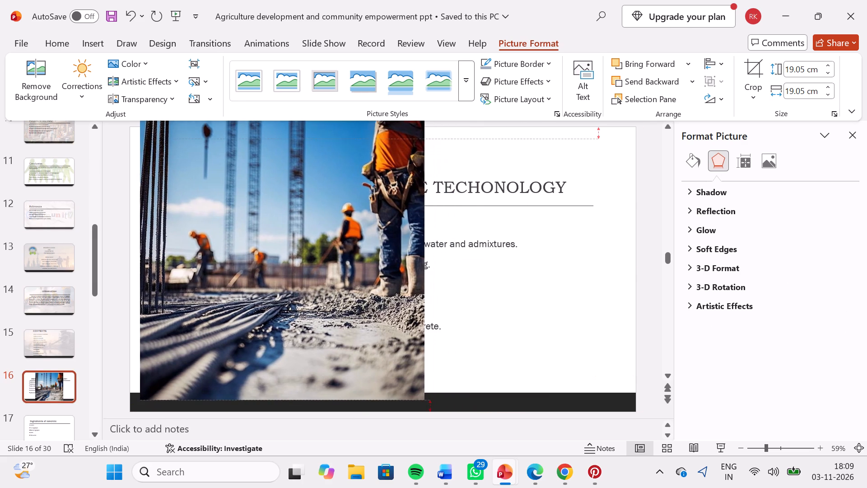
left_click_drag(273, 221, 263, 223)
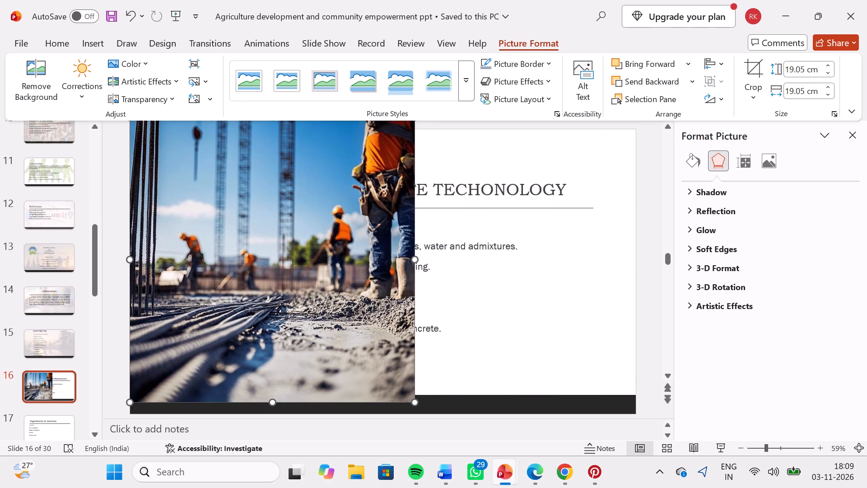
left_click(414, 257)
left_click_drag(414, 257, 623, 290)
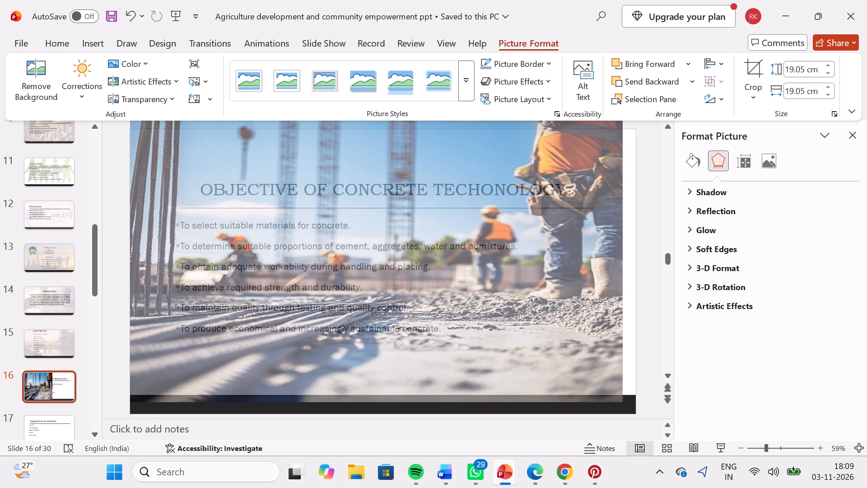
left_click_drag(623, 290, 643, 293)
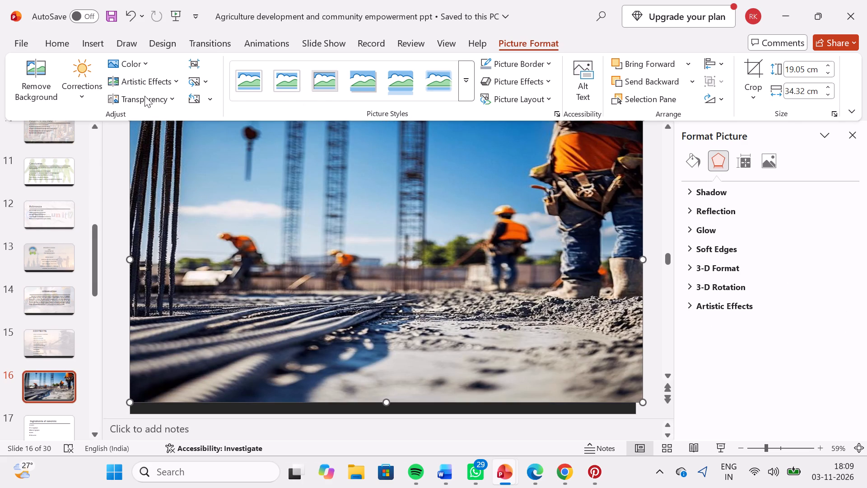
Fade the foundations picture on the objective slide with the second-most transparent preset.
left_click(144, 96)
left_click(457, 156)
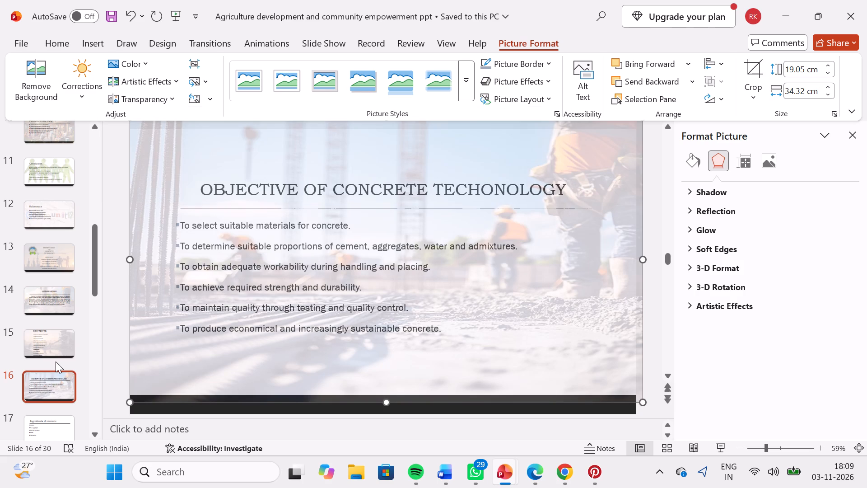
Go to the "Ingredients of concrete" slide, number 17.
scroll(56, 361, "down", 2)
left_click(47, 401)
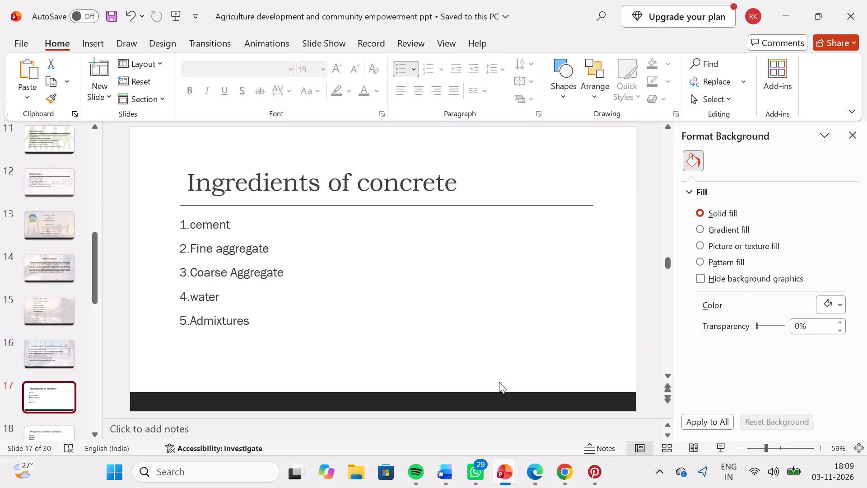
Switch to Pinterest and search for "Ingredients of concrete".
left_click(596, 479)
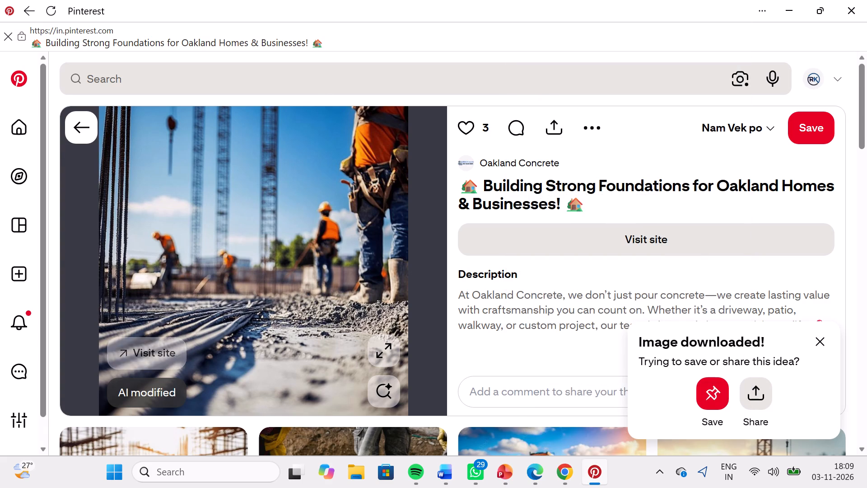
left_click(321, 76)
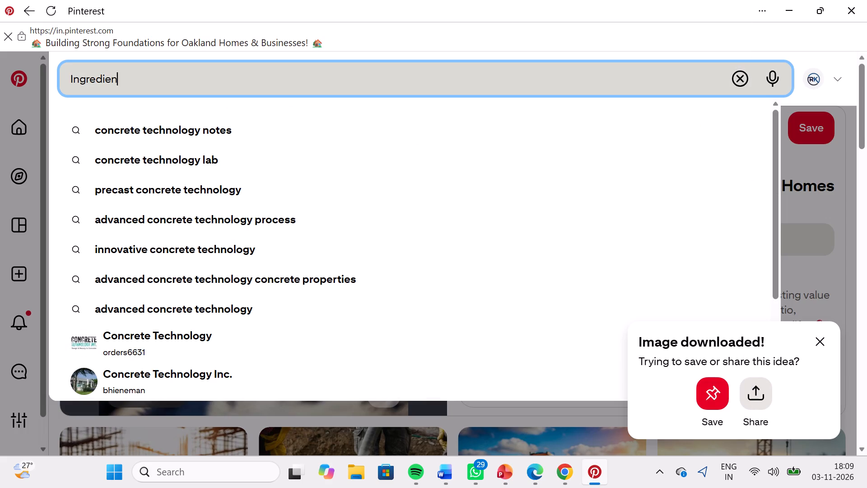
key("space")
type("of")
key("space")
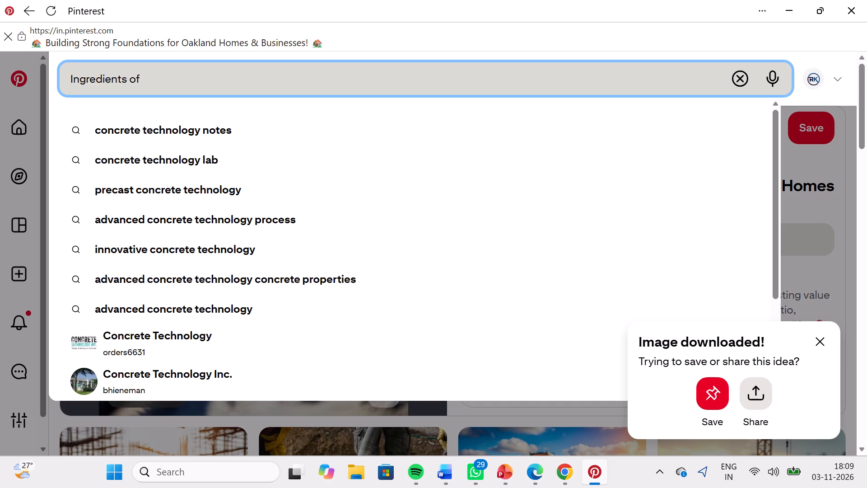
type("concrete")
key("Return")
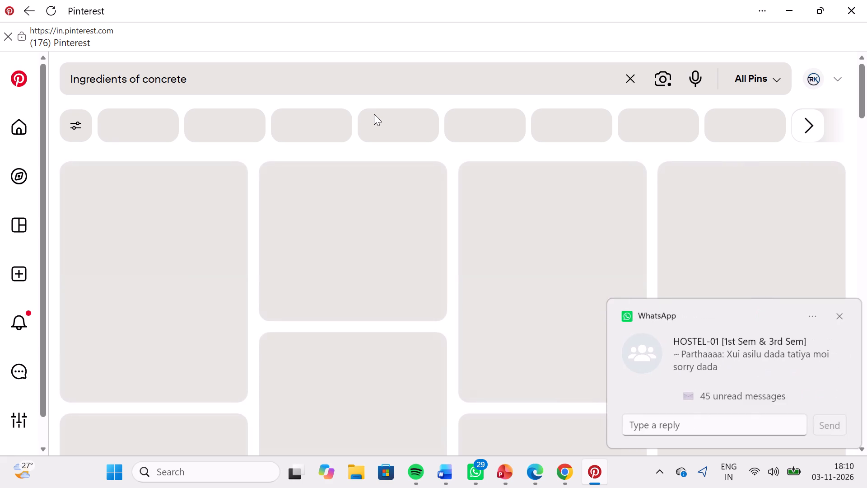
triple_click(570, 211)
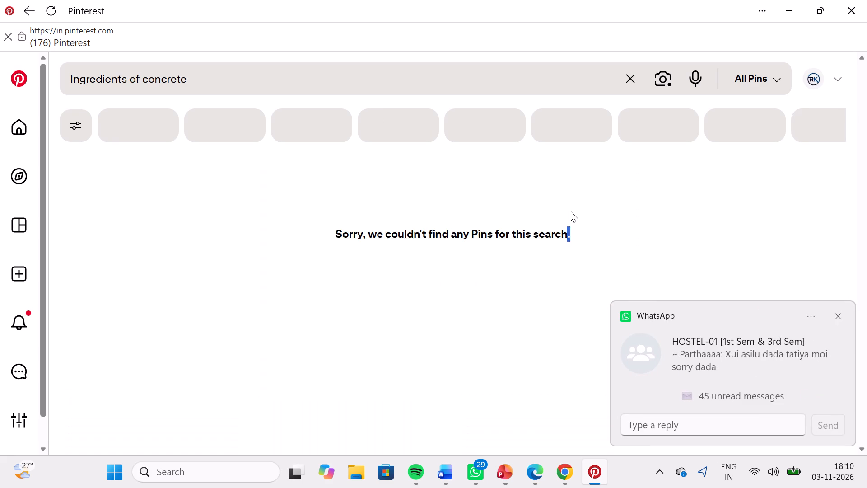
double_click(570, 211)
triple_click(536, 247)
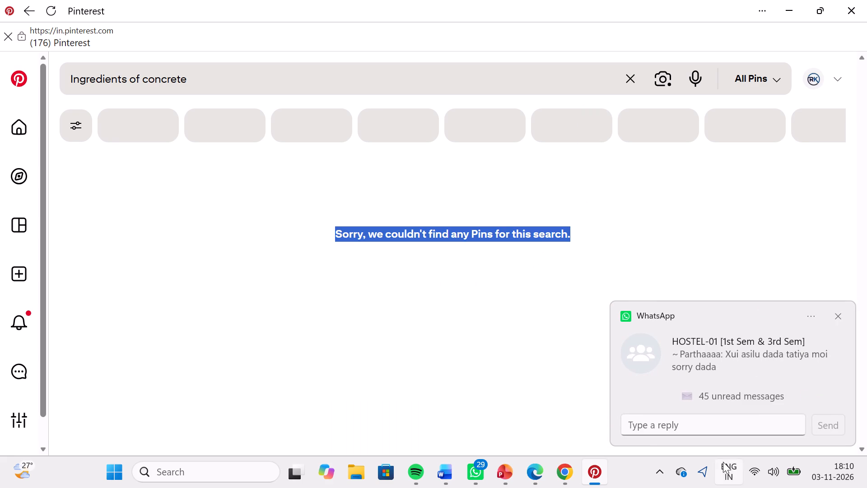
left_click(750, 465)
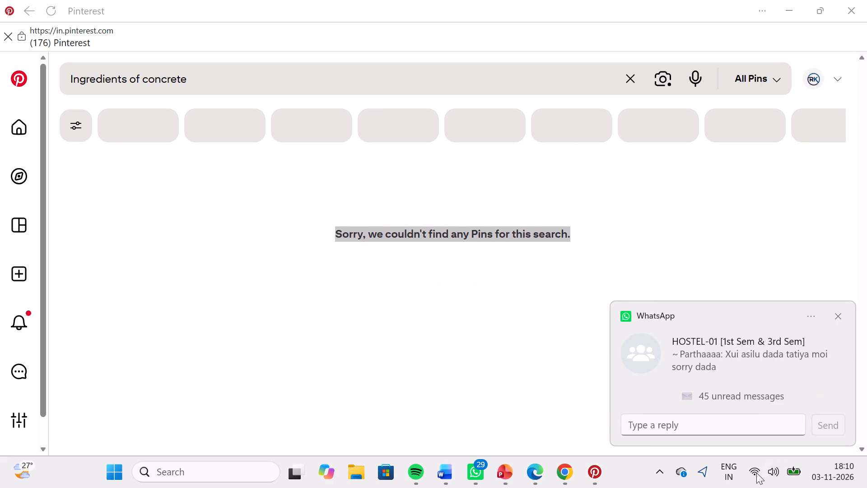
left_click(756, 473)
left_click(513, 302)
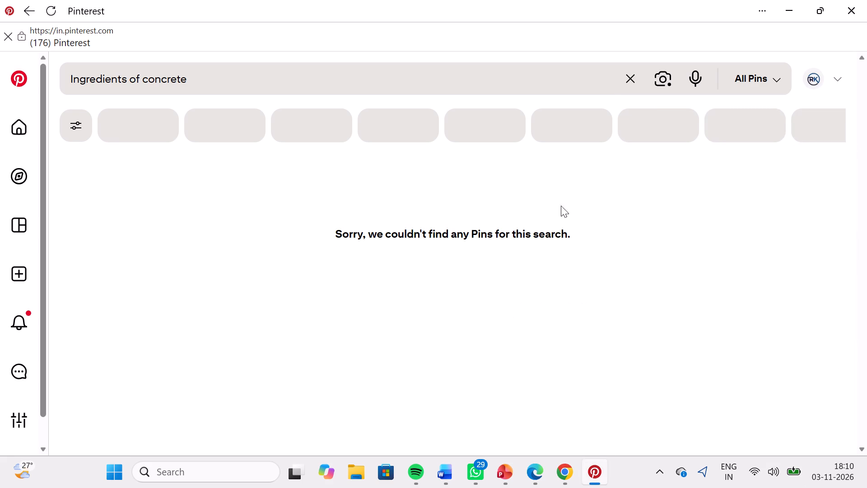
Rerun the Pinterest search for "Ingredients of concrete".
left_click_drag(550, 62, 544, 71)
left_click(538, 82)
key("Return")
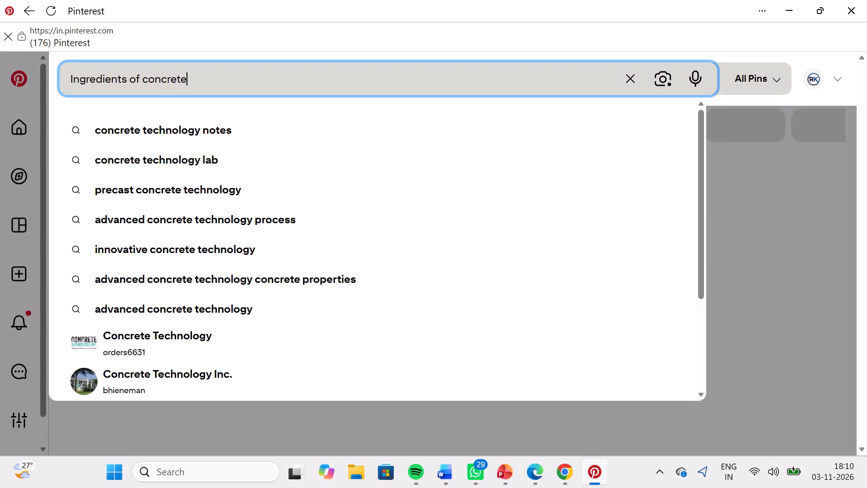
key("Return")
key("Return")
left_click(722, 194)
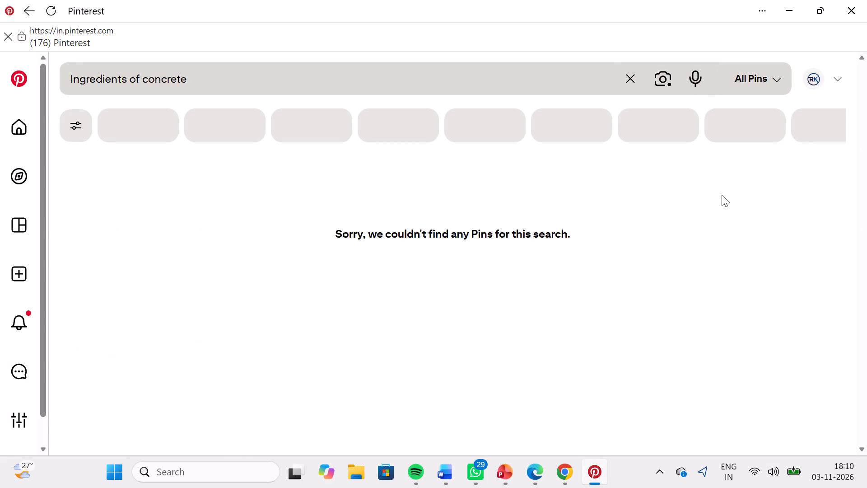
Replace the search with the recent search "concrete technology".
left_click(633, 82)
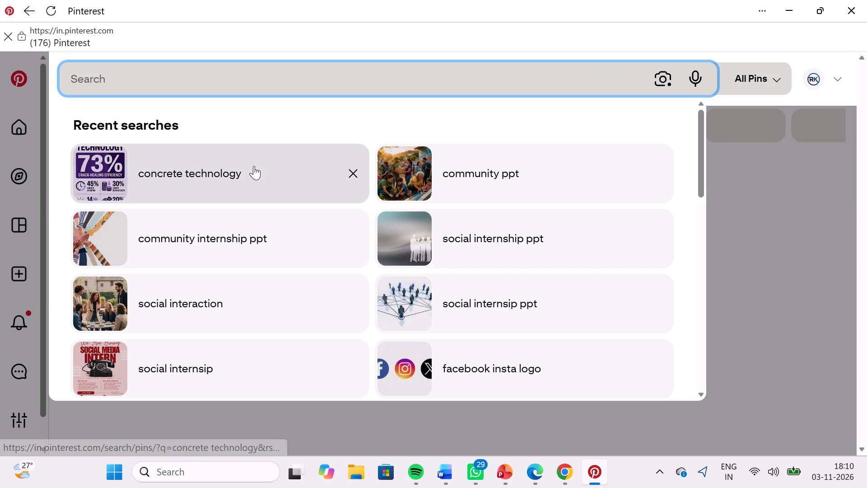
left_click_drag(250, 157, 248, 165)
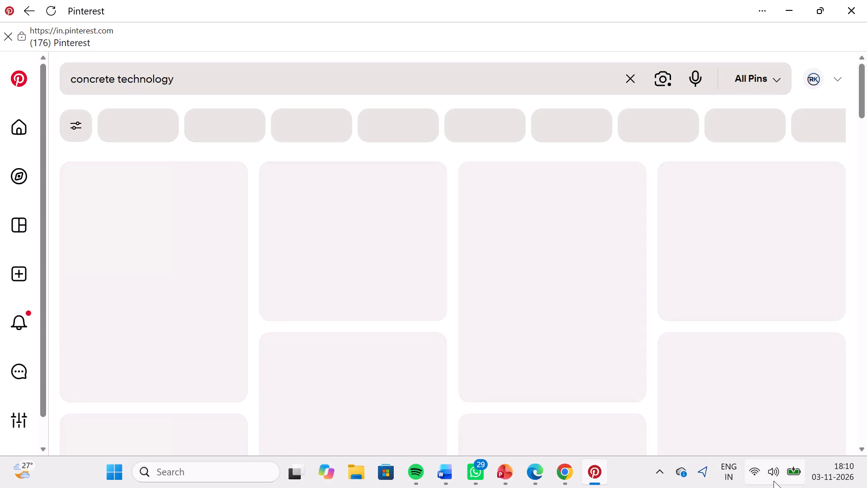
Check the Wi-Fi connection and the available networks, and return to the Pinterest search page.
left_click(751, 472)
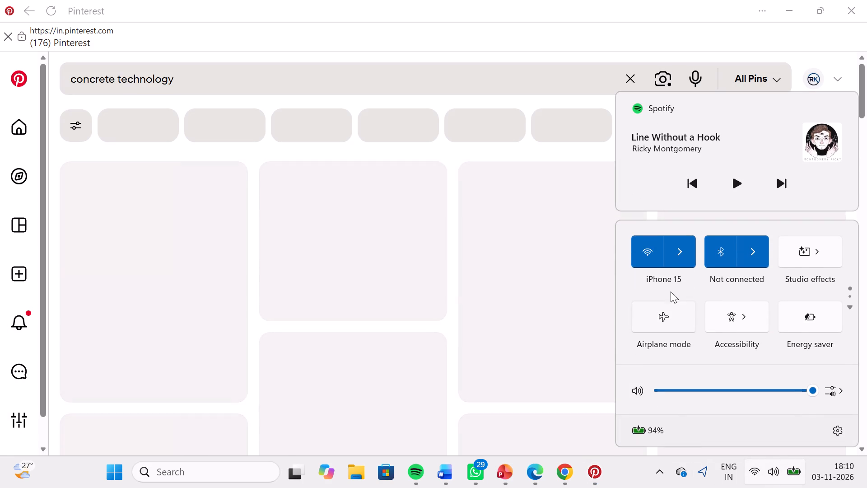
left_click(669, 258)
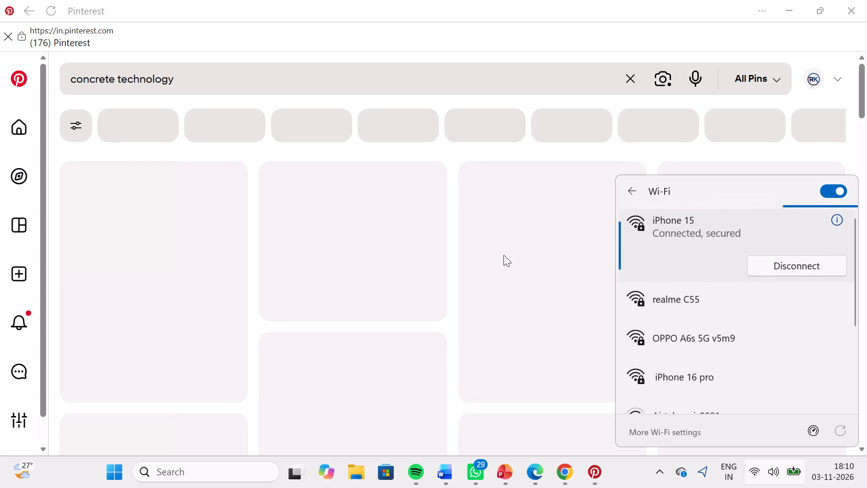
left_click(503, 255)
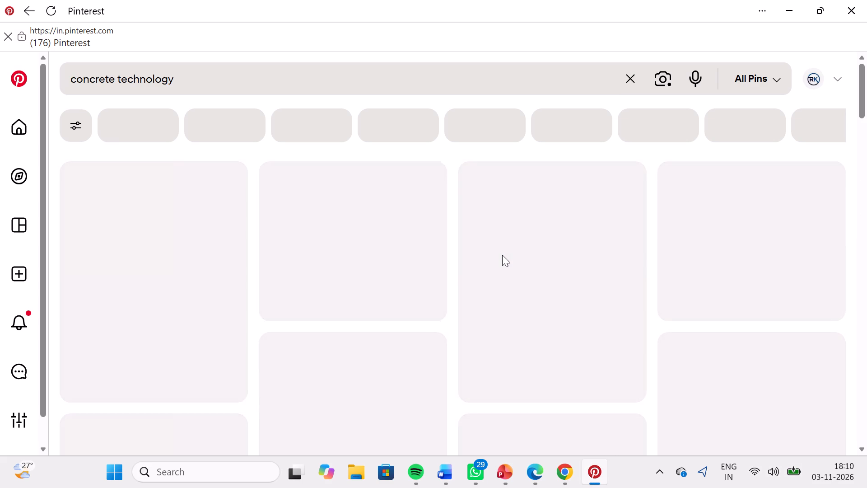
left_click(758, 473)
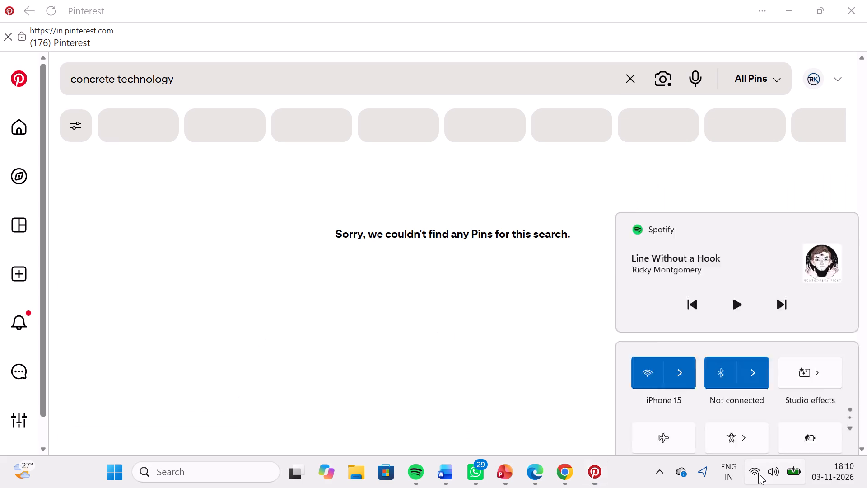
triple_click(512, 362)
triple_click(512, 361)
left_click(510, 360)
left_click_drag(508, 359, 505, 375)
double_click(504, 375)
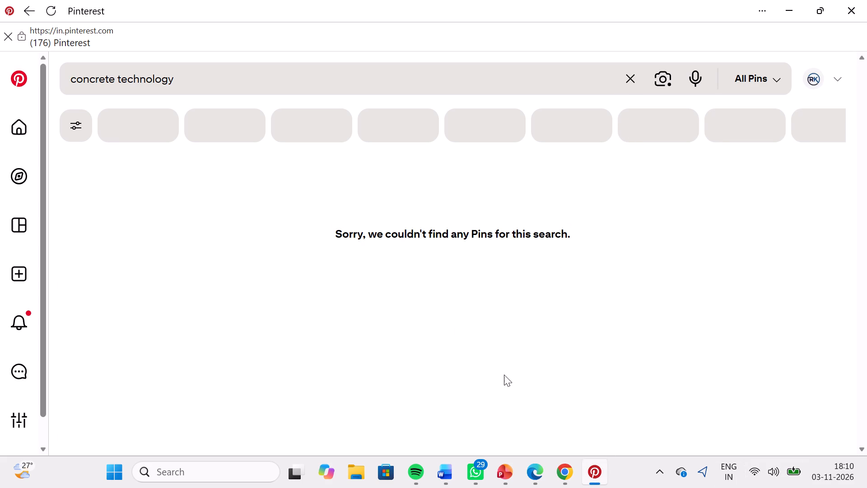
Clear the search and rerun the recent search "concrete technology".
left_click(626, 74)
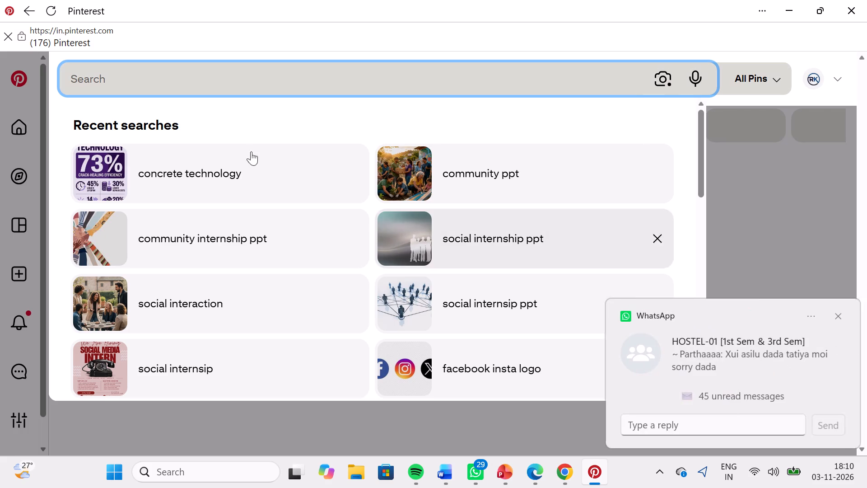
left_click(213, 168)
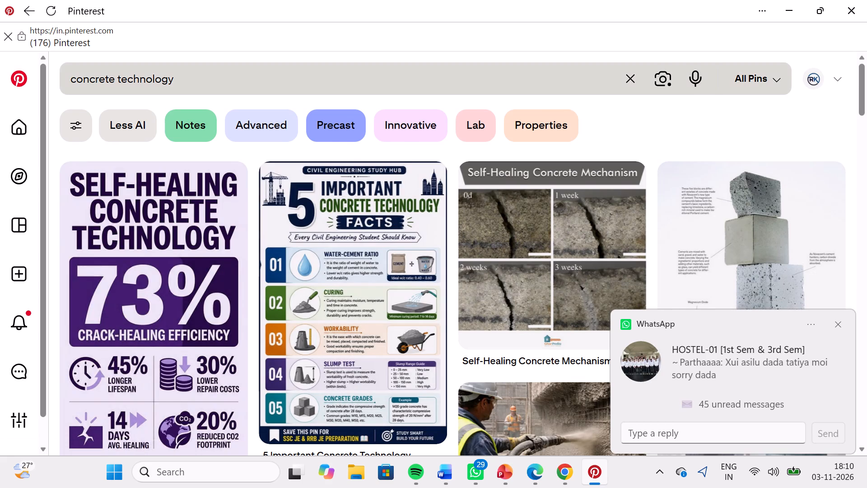
Open the "Concrete Made With Biofuel Waste" pin from the results and browse its related pins for concrete pictures.
scroll(348, 170, "down", 8)
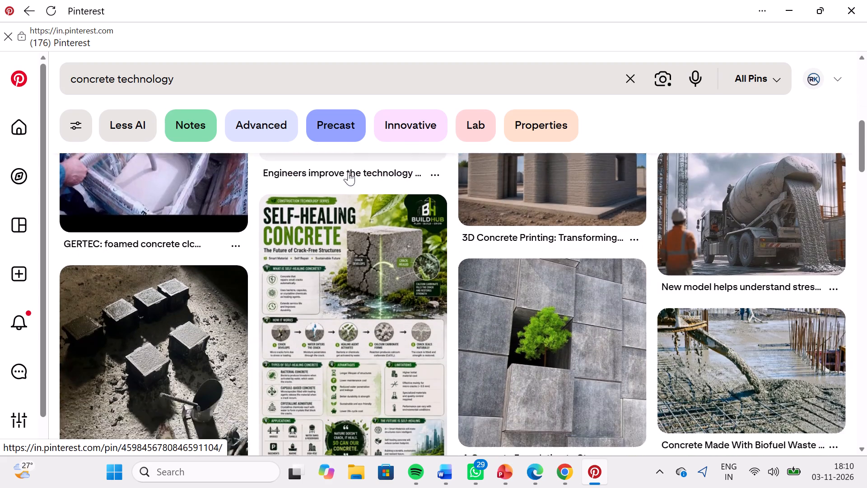
scroll(660, 187, "up", 1)
scroll(677, 201, "down", 2)
left_click(748, 230)
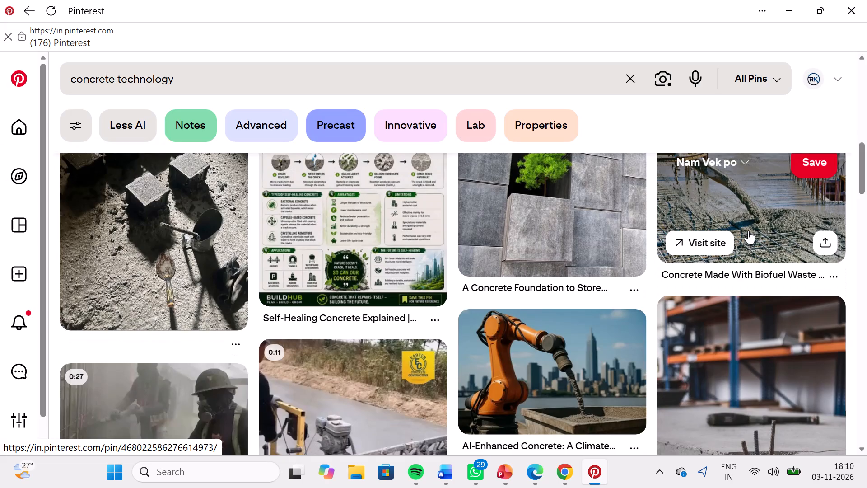
scroll(563, 251, "down", 7)
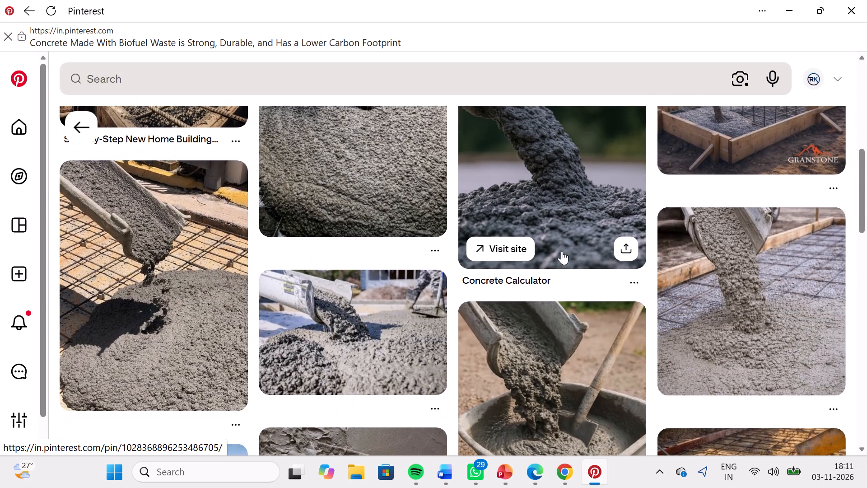
Browse the pins related to the biofuel-waste concrete pin for a suitable slide background image.
scroll(562, 251, "down", 7)
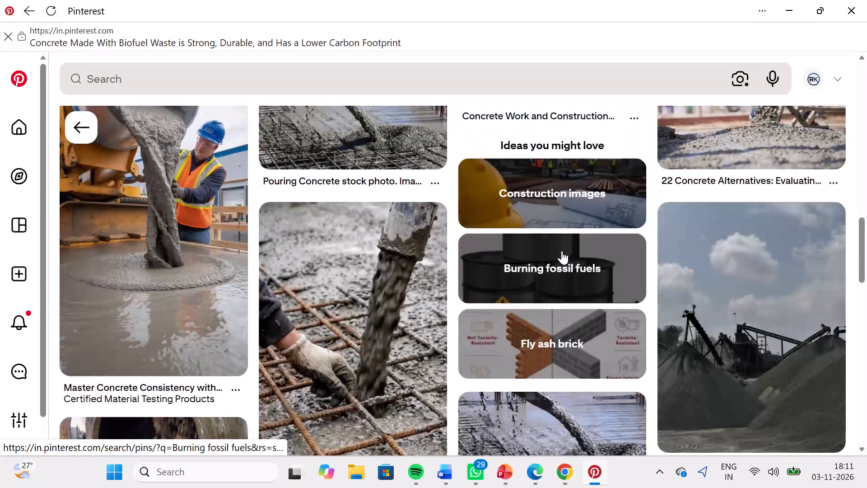
scroll(562, 251, "down", 6)
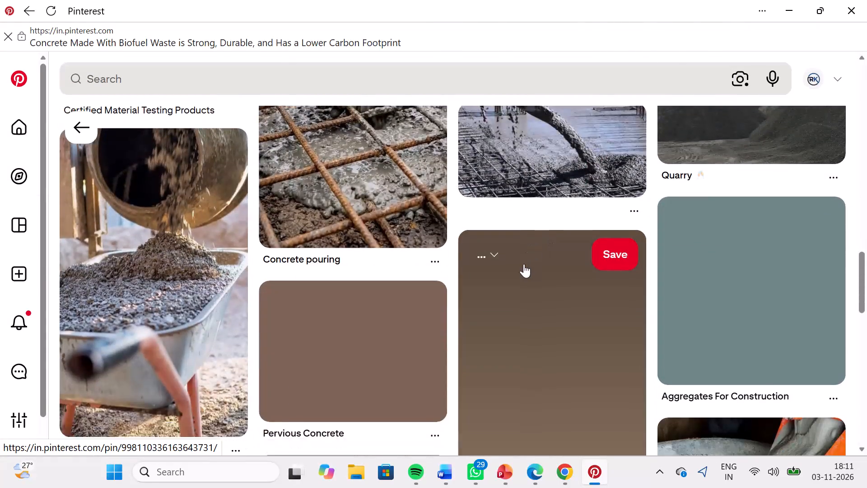
scroll(522, 264, "up", 3)
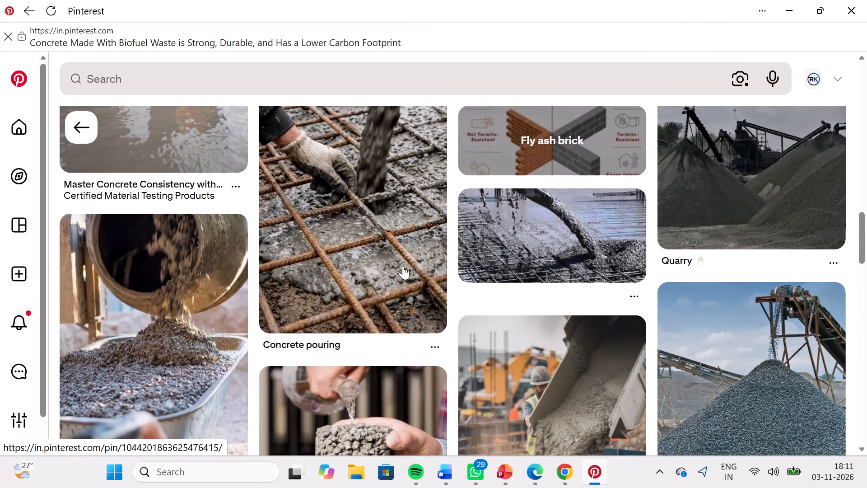
scroll(402, 264, "down", 5)
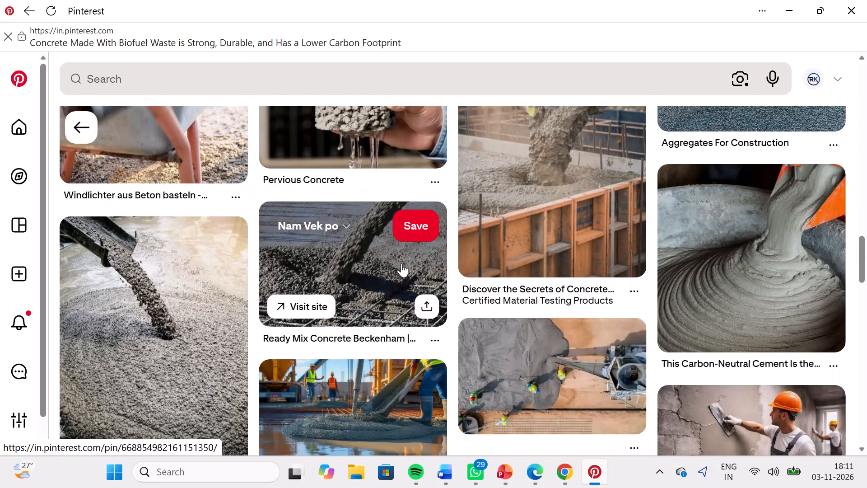
scroll(401, 263, "down", 2)
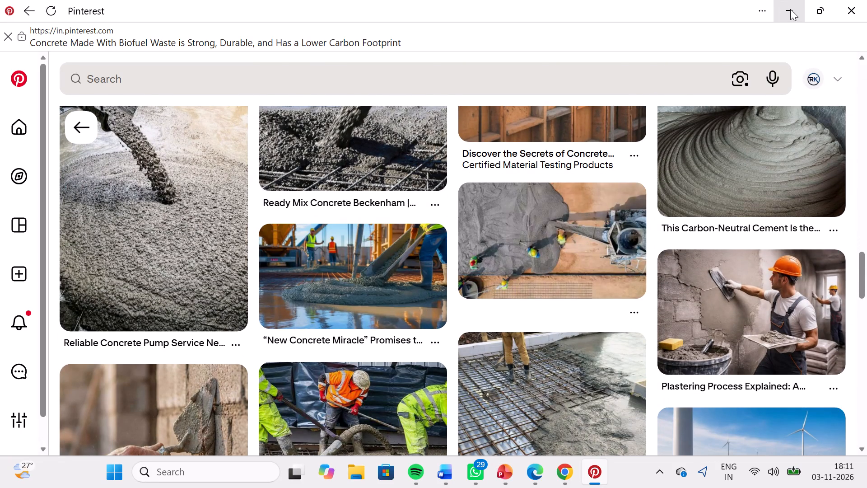
scroll(552, 332, "down", 2)
scroll(425, 325, "down", 1)
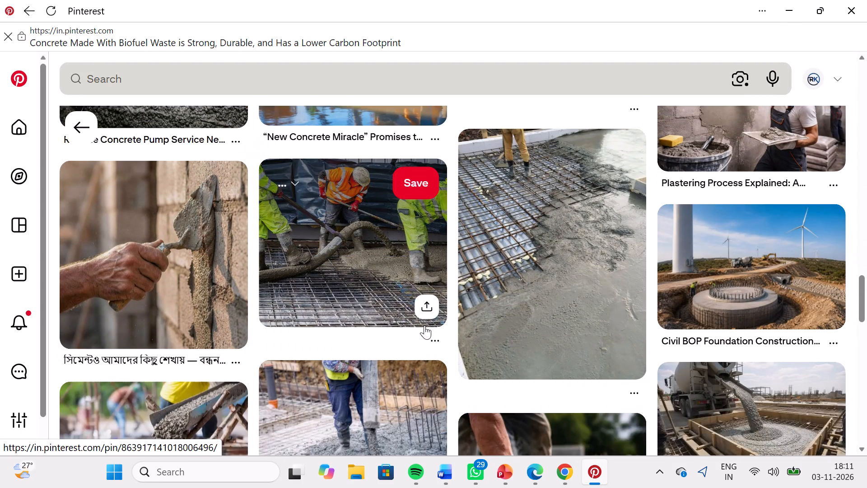
scroll(424, 325, "down", 2)
scroll(632, 333, "down", 2)
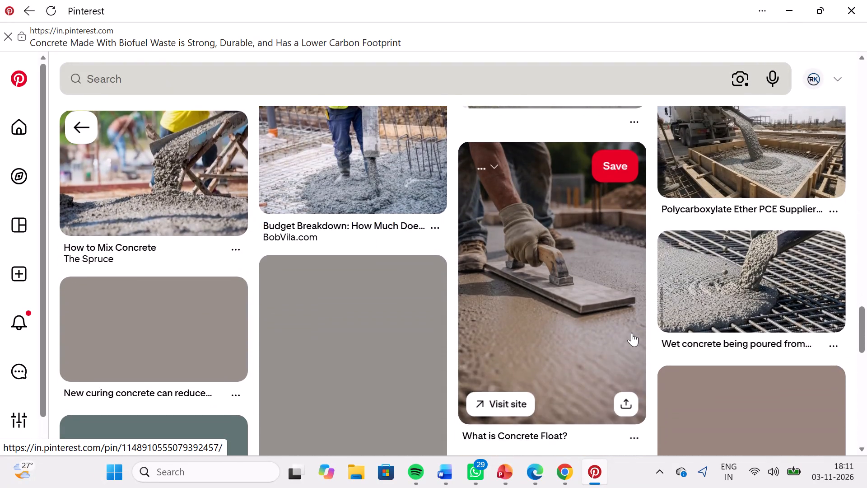
scroll(632, 333, "down", 1)
scroll(528, 314, "down", 2)
scroll(528, 314, "up", 1)
scroll(528, 314, "down", 1)
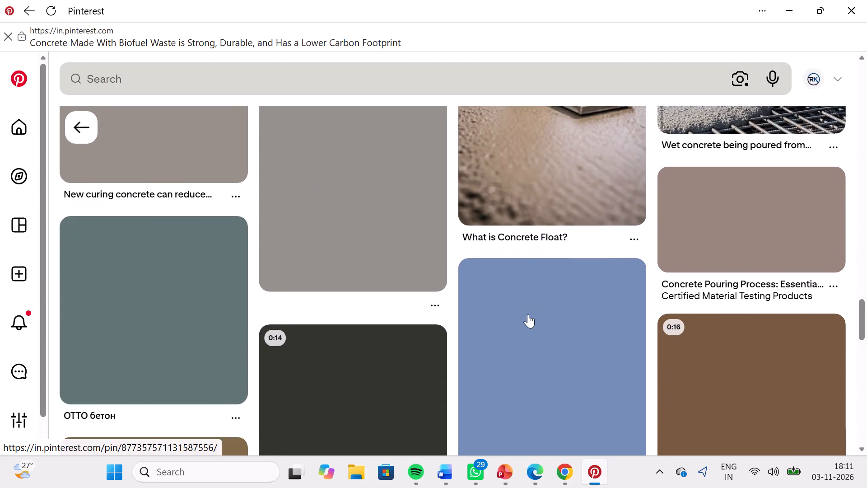
scroll(460, 225, "up", 3)
Rerun the recent Pinterest search "Ingredients of concrete".
left_click(262, 71)
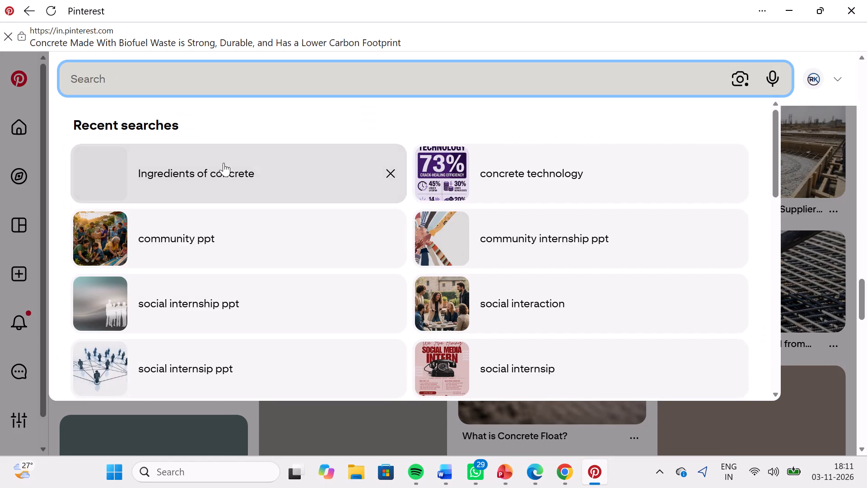
left_click(224, 177)
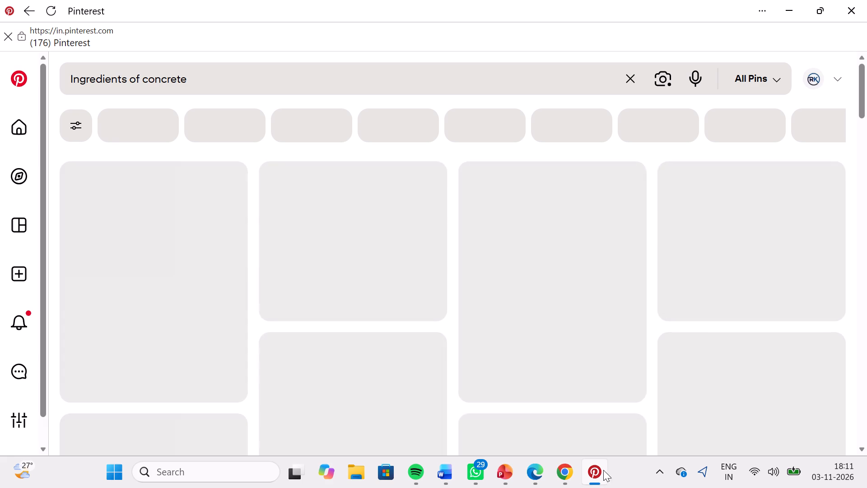
Examine the "Ingredients of concrete" search results for a photo suited to the slide's background.
scroll(444, 293, "up", 3)
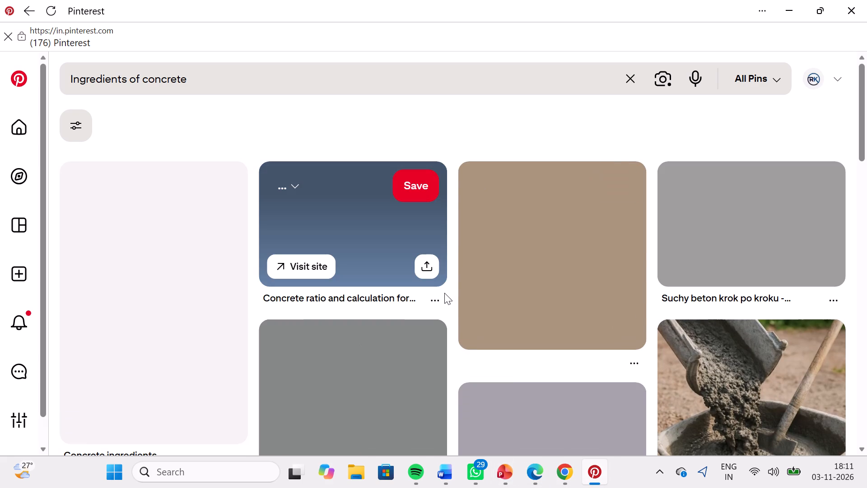
scroll(444, 293, "up", 3)
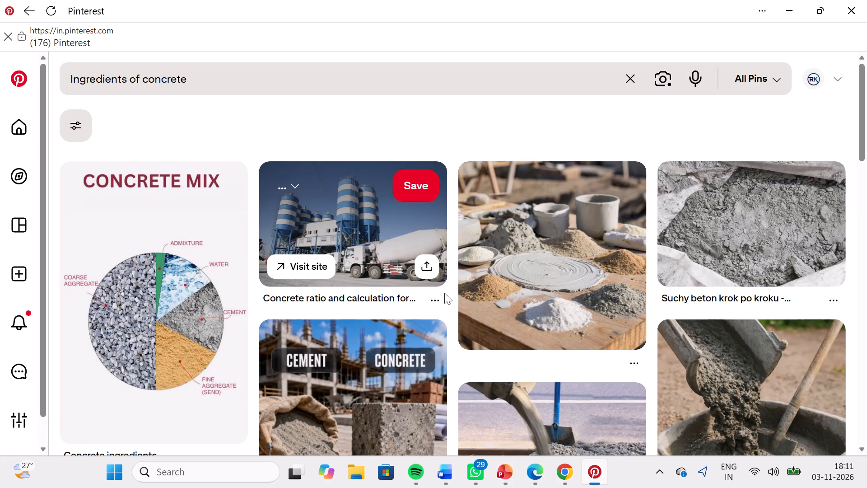
scroll(504, 266, "down", 4)
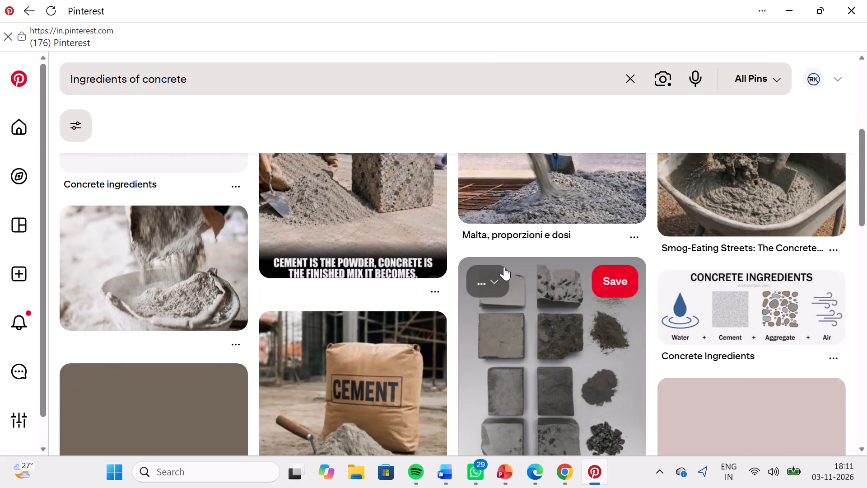
scroll(504, 267, "down", 2)
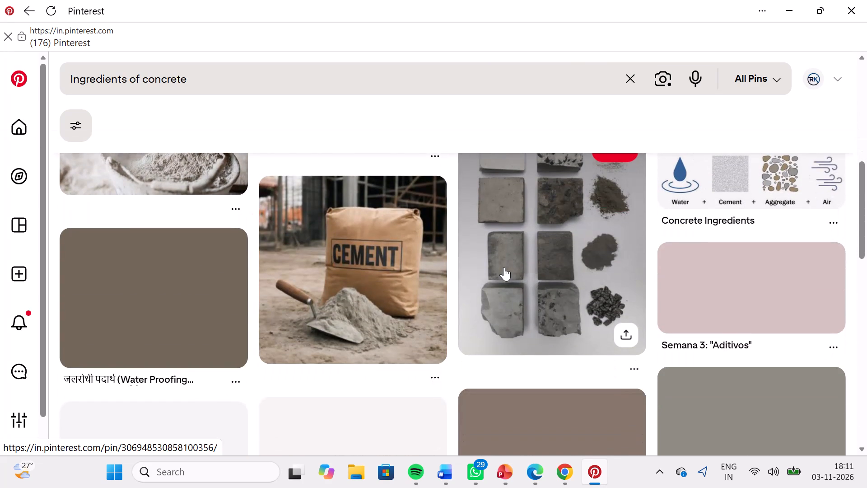
scroll(504, 267, "up", 4)
scroll(504, 267, "down", 4)
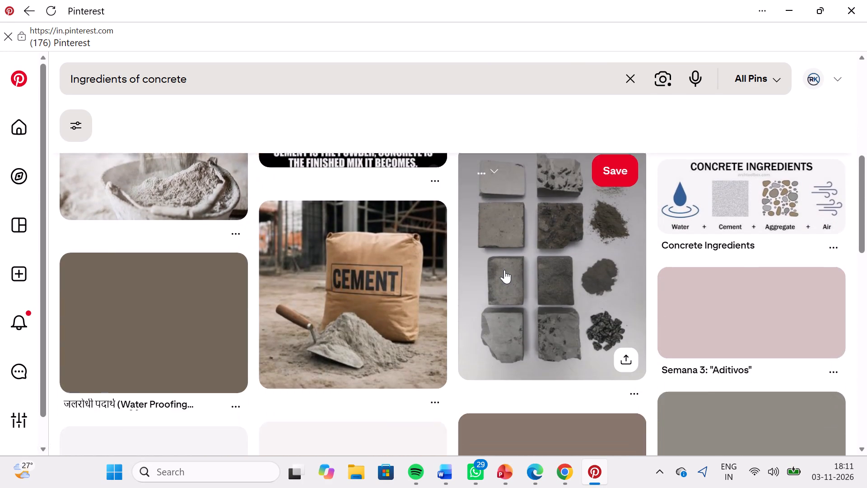
scroll(504, 270, "up", 6)
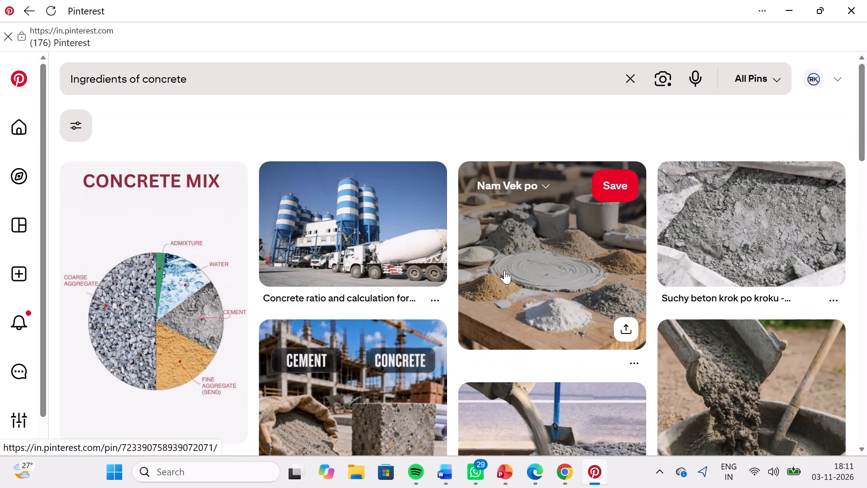
scroll(475, 277, "up", 3)
scroll(475, 277, "down", 7)
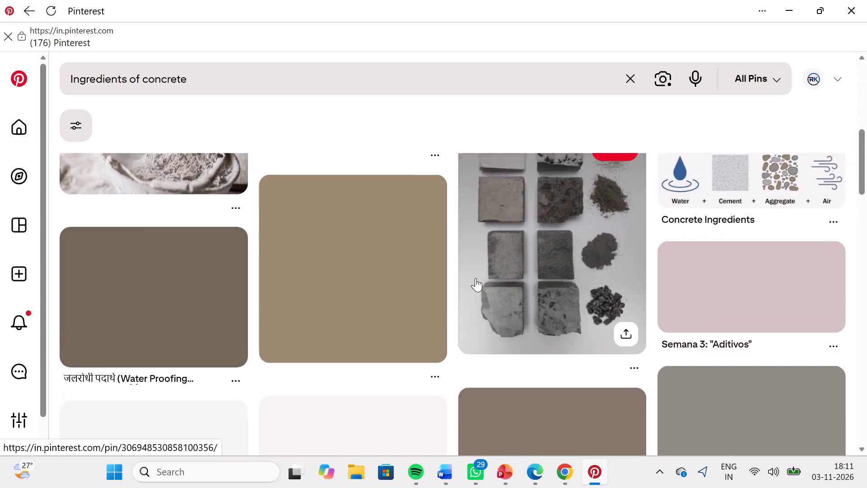
scroll(475, 281, "down", 1)
scroll(475, 281, "up", 4)
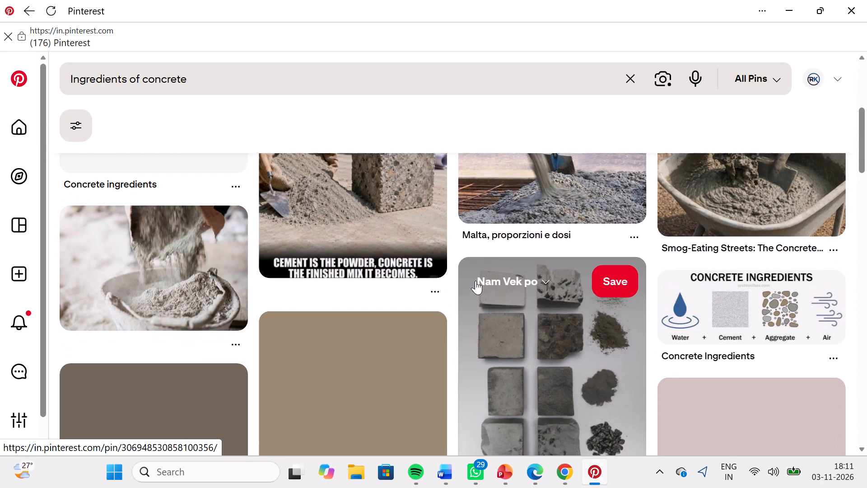
scroll(475, 281, "down", 2)
scroll(475, 282, "up", 4)
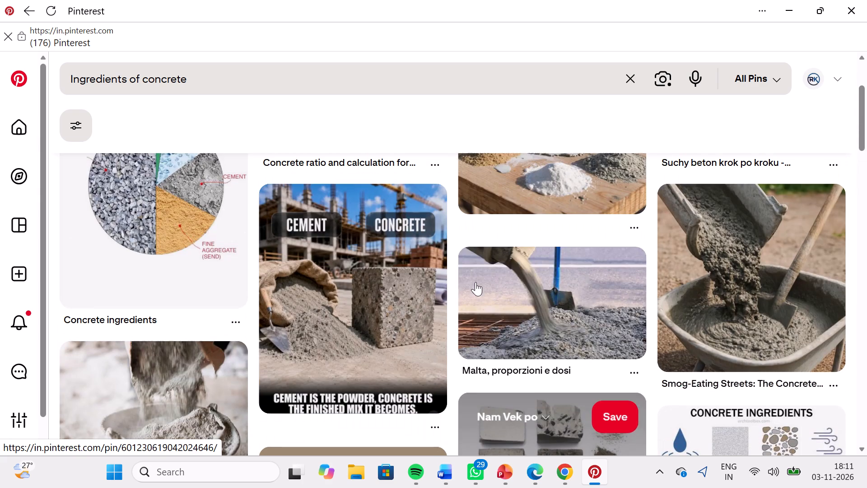
scroll(475, 282, "down", 4)
scroll(475, 282, "up", 3)
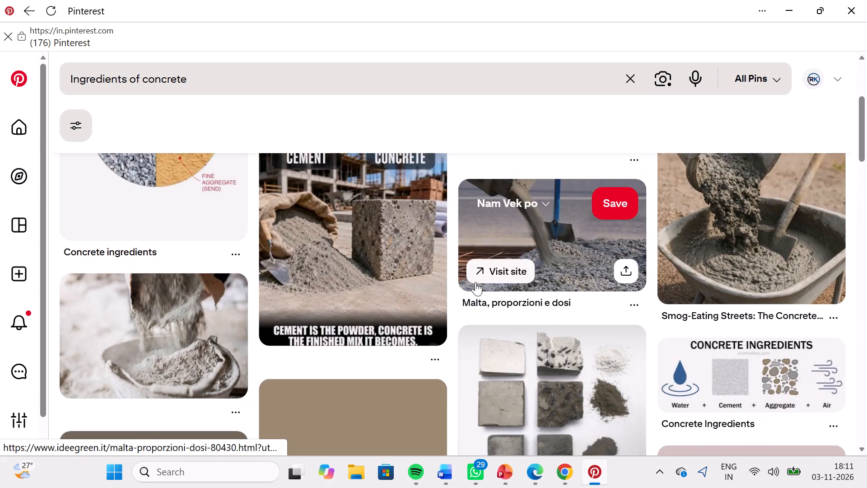
scroll(475, 282, "down", 7)
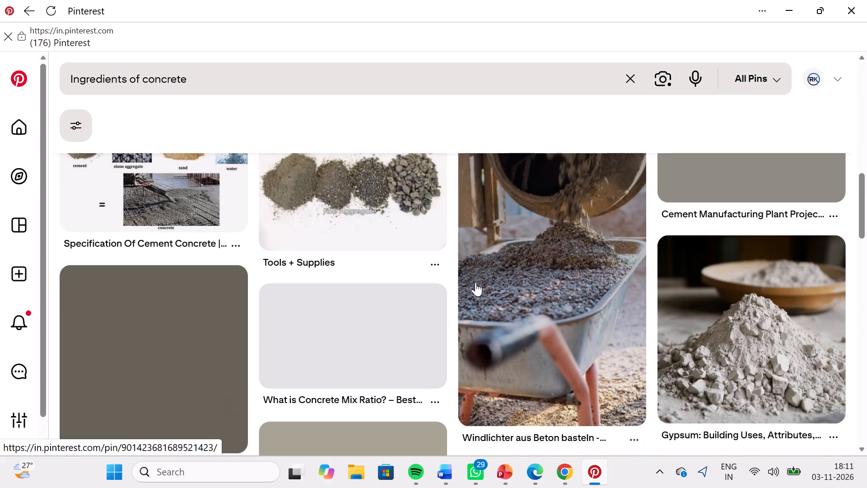
scroll(475, 282, "down", 6)
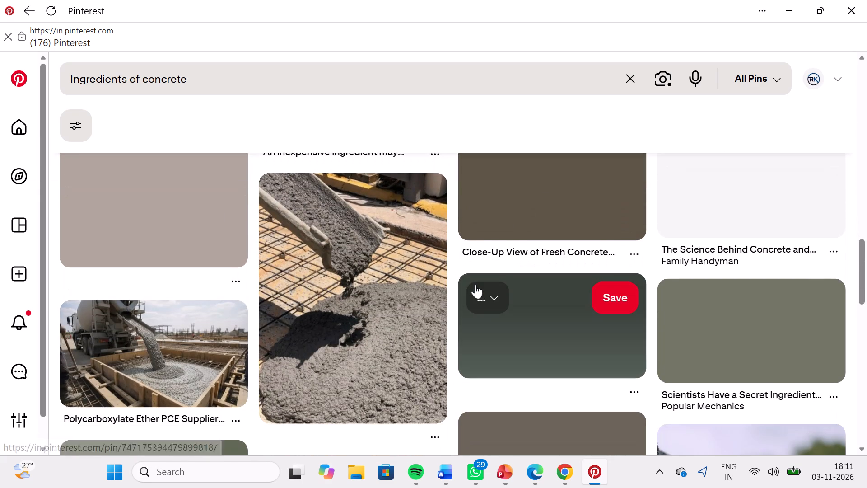
scroll(475, 285, "down", 2)
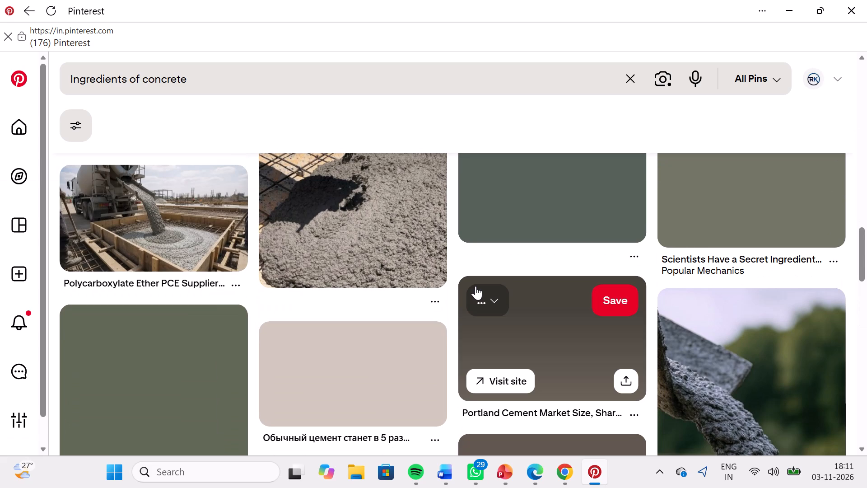
Open the pin "Polycarboxylate Ether PCE Supplier for High Performance Concrete Additives" and download its image.
scroll(475, 286, "up", 1)
left_click(192, 293)
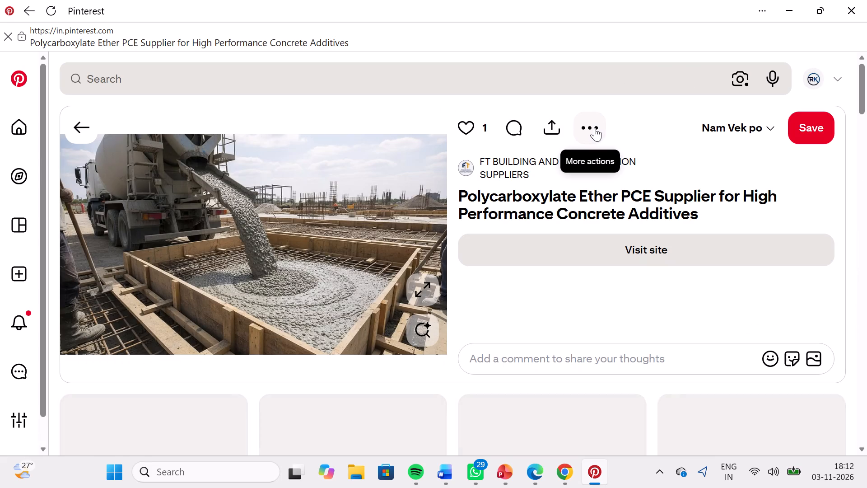
left_click(595, 127)
left_click(563, 174)
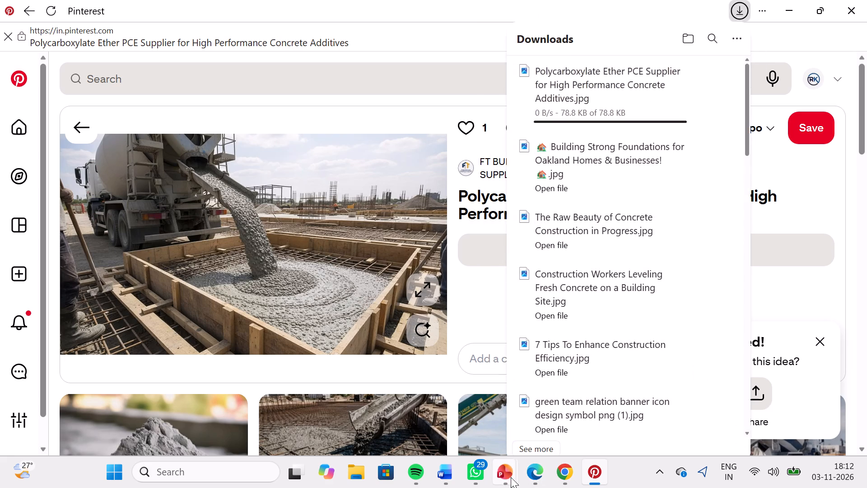
Switch to PowerPoint and insert the downloaded Polycarboxylate Ether concrete-pouring picture from Downloads on the "Ingredients of concrete" slide.
left_click(535, 413)
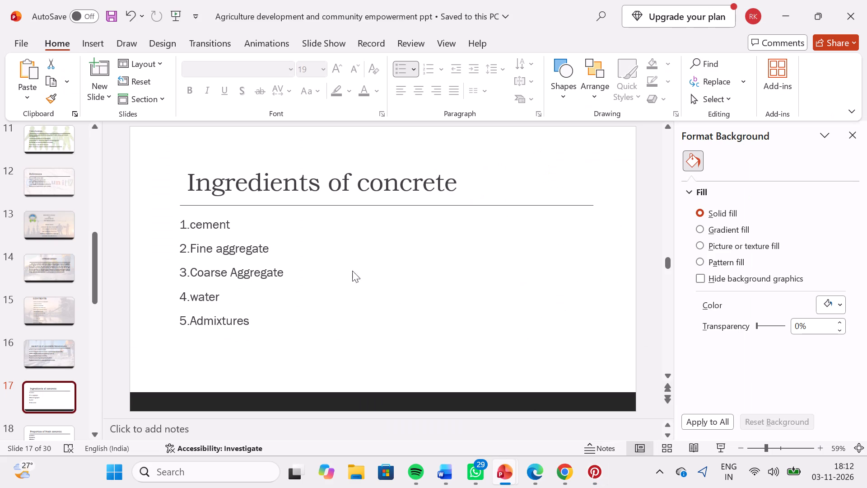
left_click(98, 42)
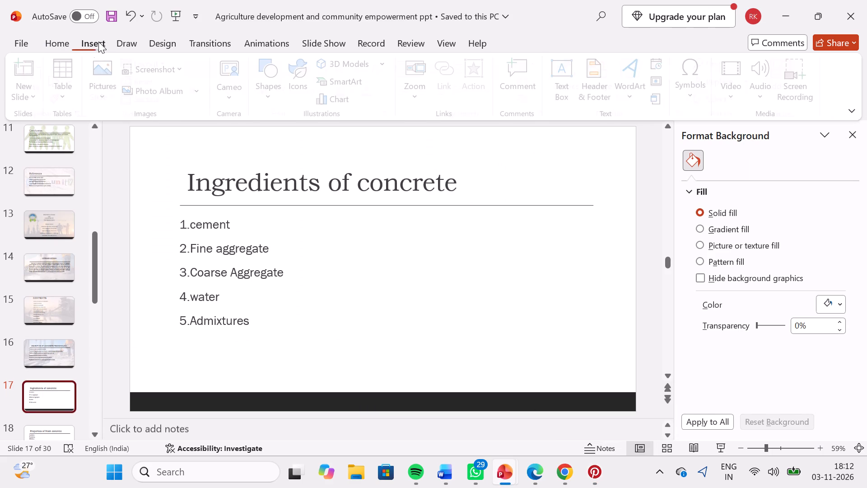
left_click(112, 74)
left_click(145, 131)
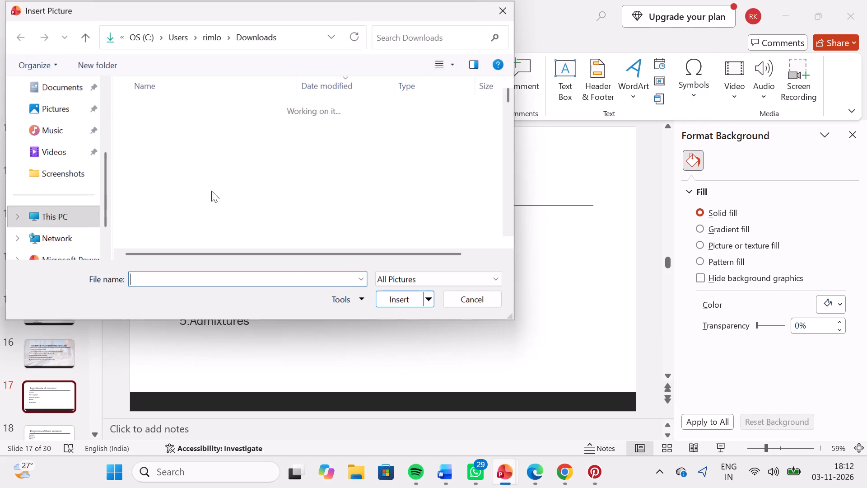
double_click(226, 130)
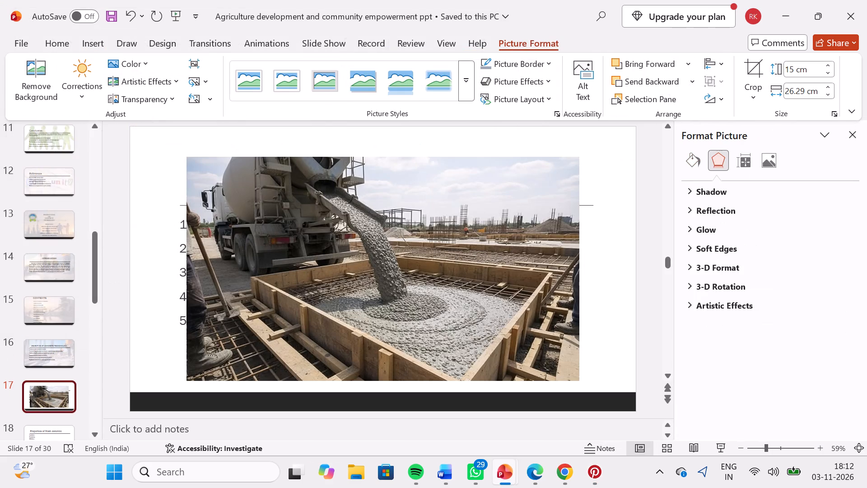
Move the concrete-pouring picture to the slide's top-left corner and stretch it to about 34.17 cm wide and 17.78 cm high.
left_click(318, 225)
left_click_drag(319, 226, 260, 197)
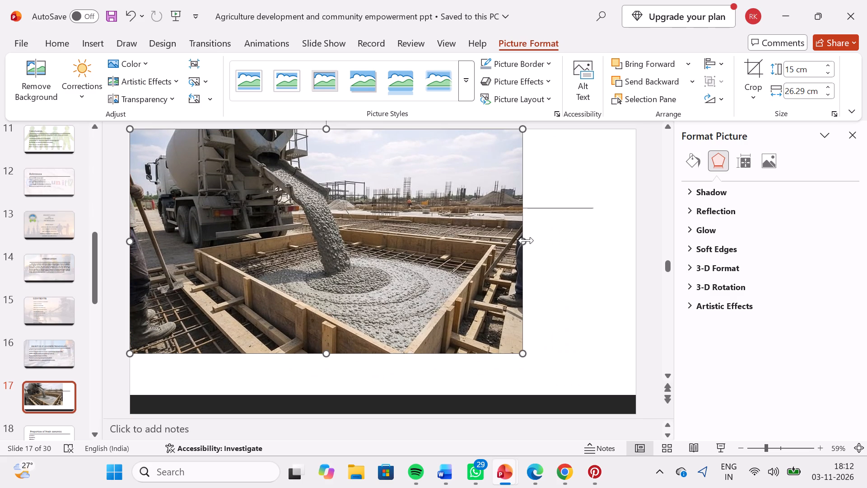
left_click_drag(526, 240, 643, 269)
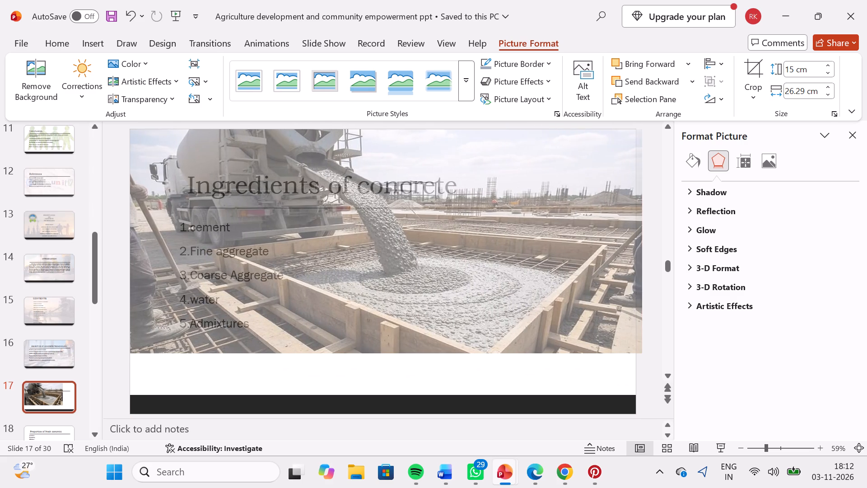
left_click_drag(643, 269, 640, 271)
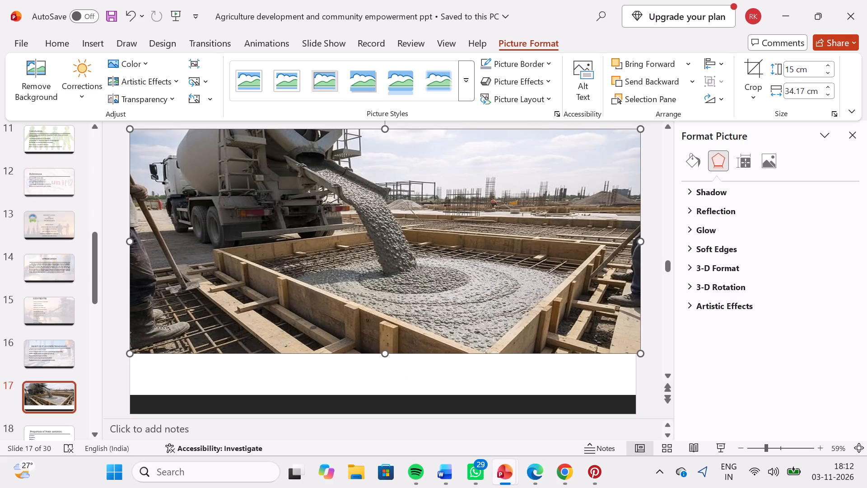
left_click_drag(383, 350, 395, 396)
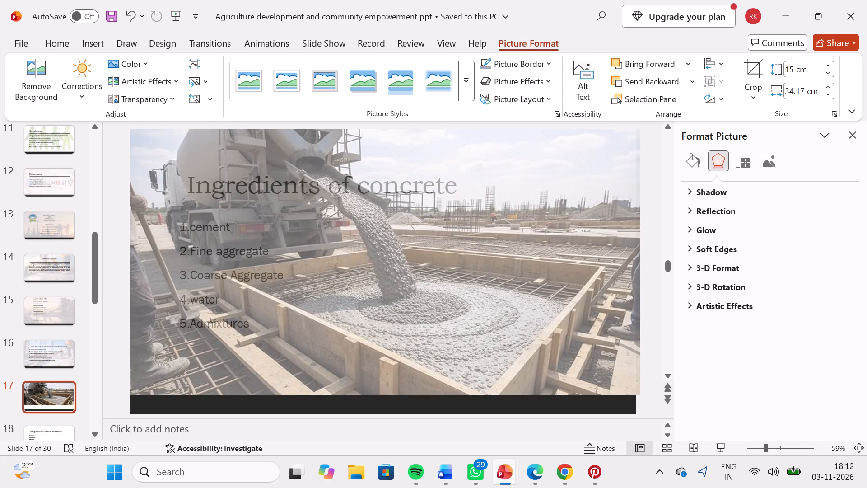
Fade the concrete-pouring picture with the second-strongest transparency preset so the slide text is readable.
left_click(155, 99)
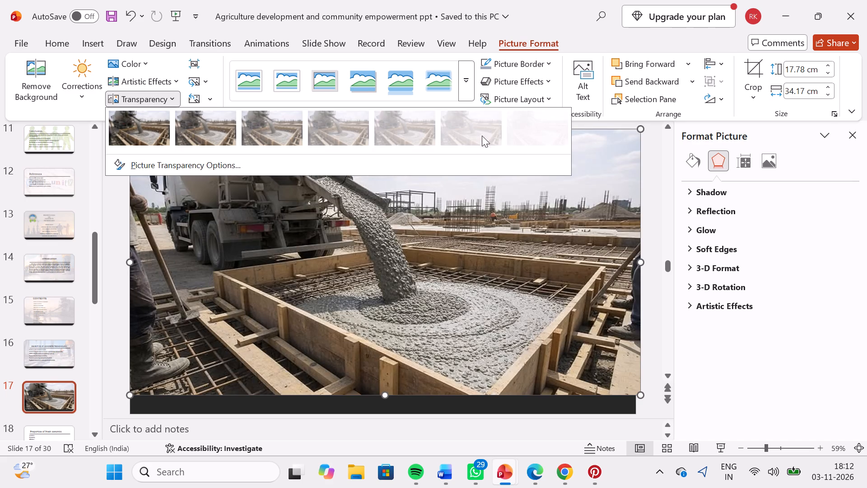
left_click(485, 133)
Select slide 18, "Properties of fresh concrete", and search Pinterest for "fresh concrte".
scroll(46, 388, "down", 2)
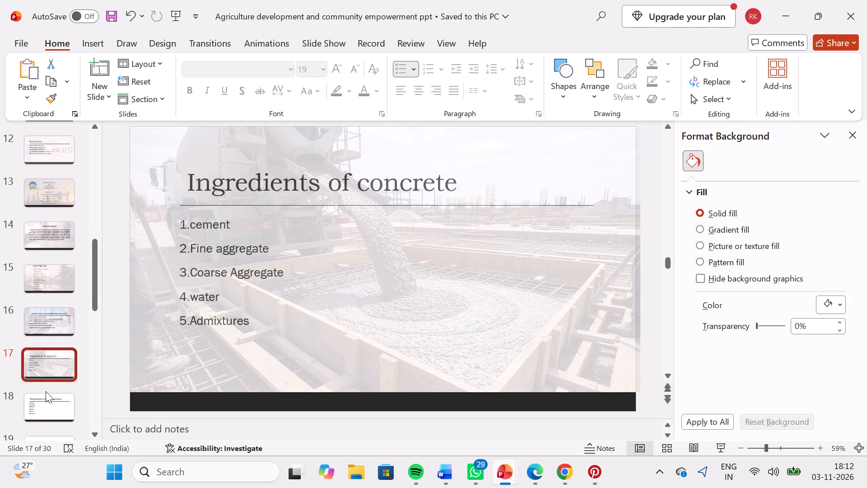
left_click(43, 409)
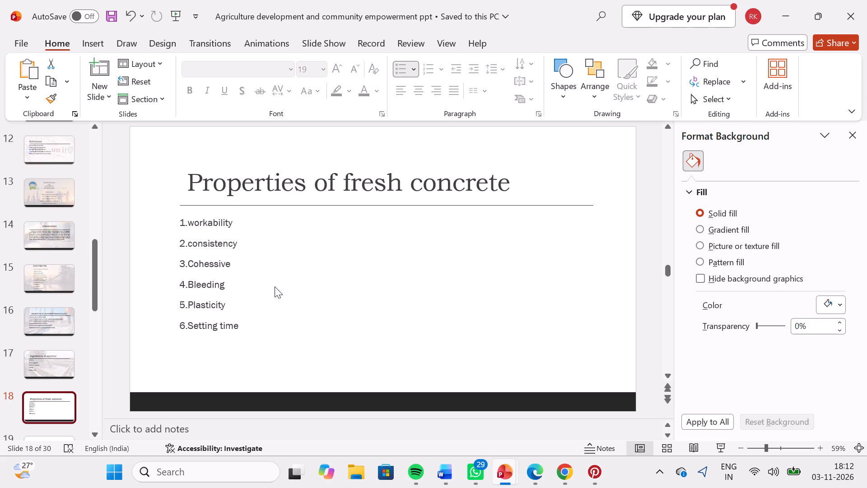
left_click(594, 471)
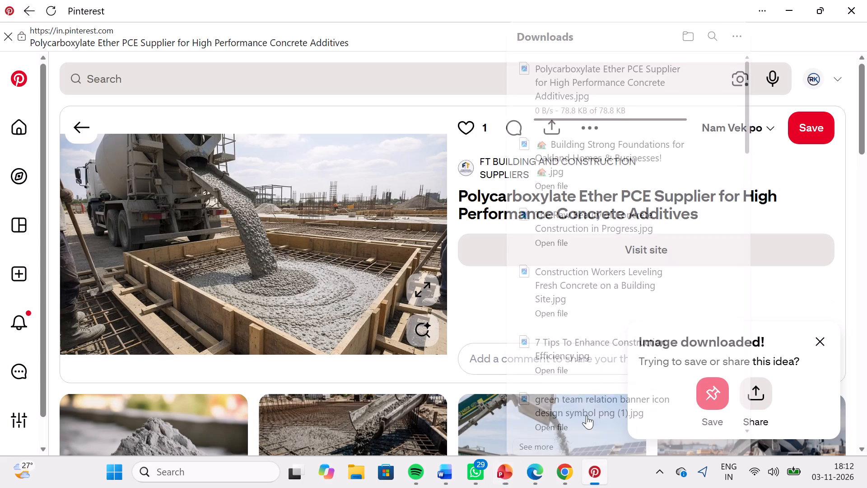
left_click(362, 73)
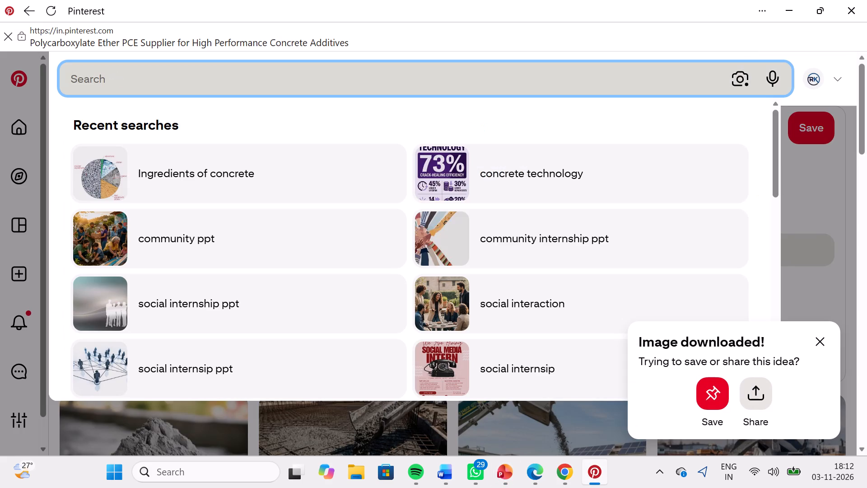
type("fresh concrte")
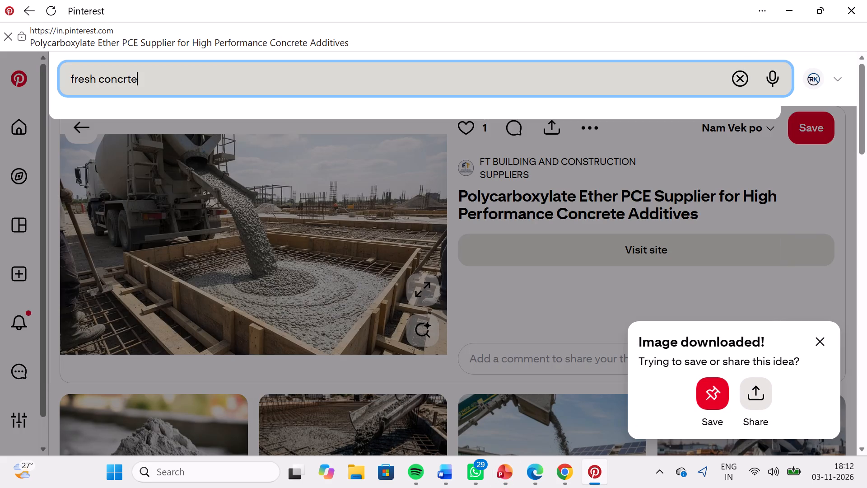
key("Return")
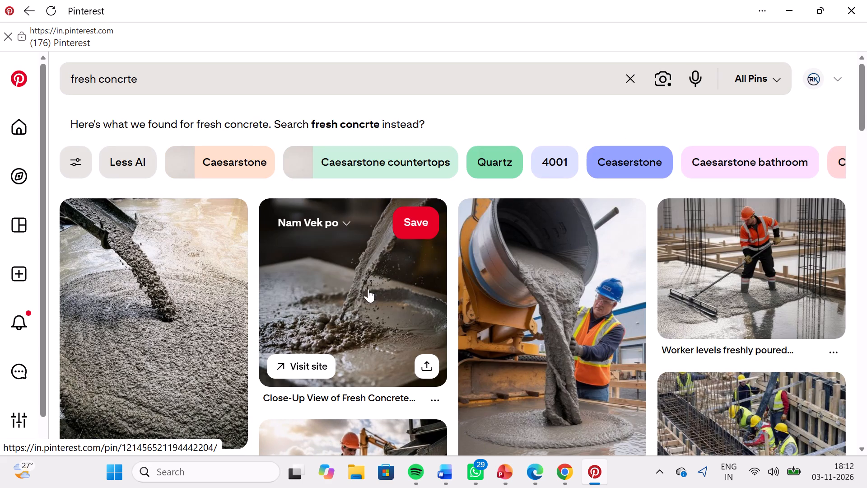
Examine the fresh concrete search results for a photo suited to the slide's background.
scroll(392, 294, "down", 5)
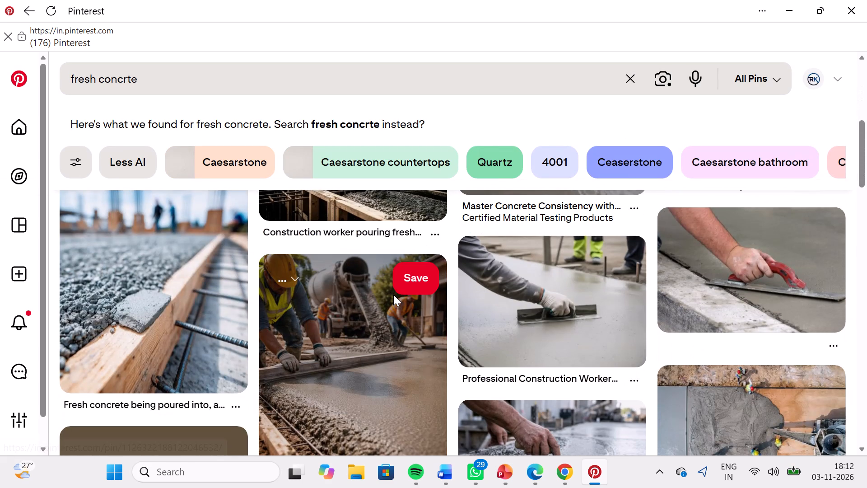
scroll(393, 295, "down", 2)
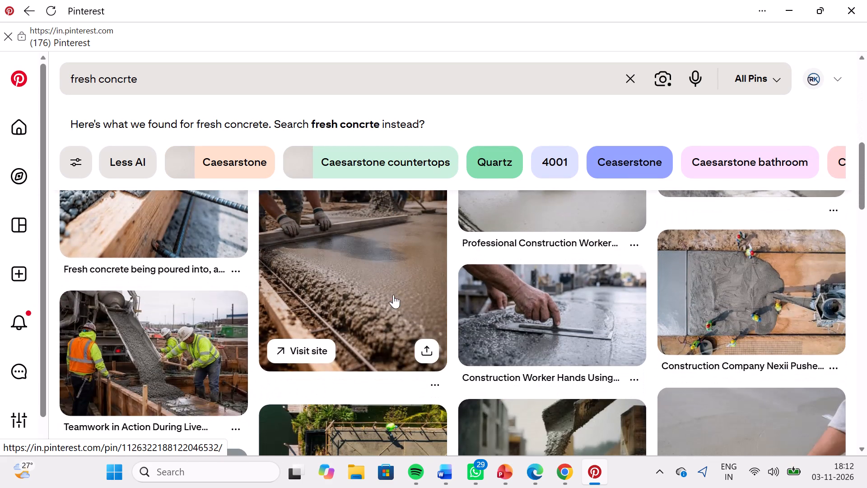
scroll(393, 295, "down", 4)
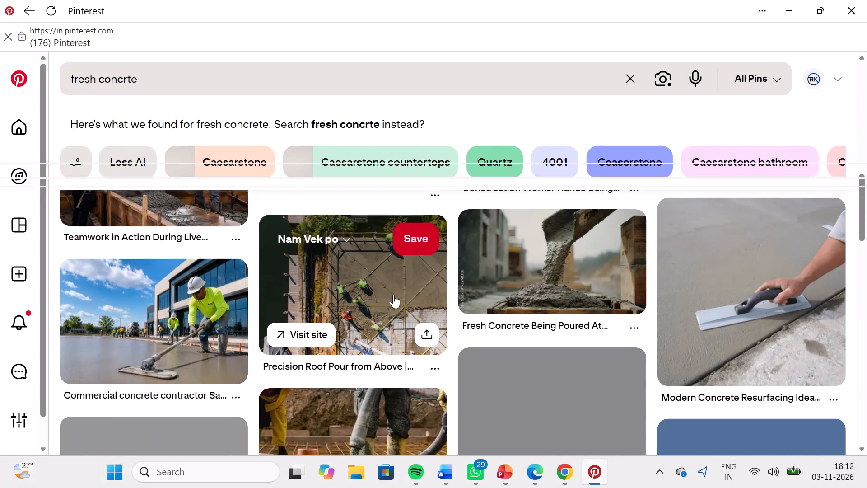
scroll(393, 295, "up", 16)
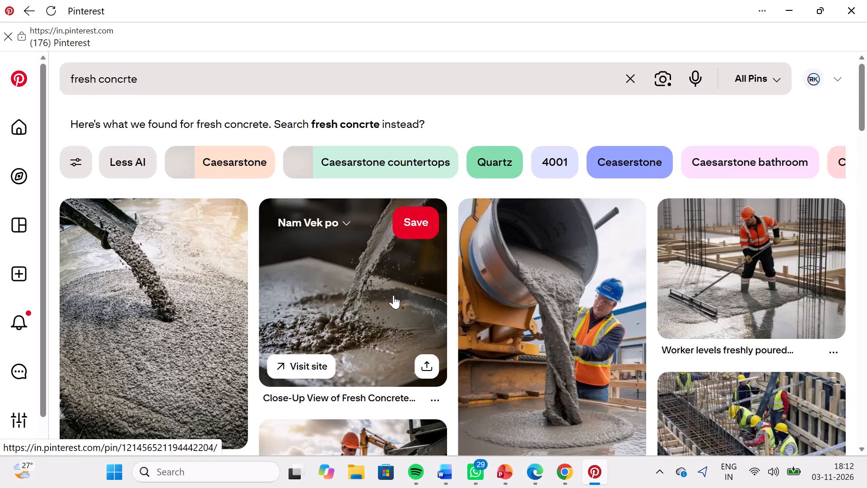
scroll(393, 295, "down", 3)
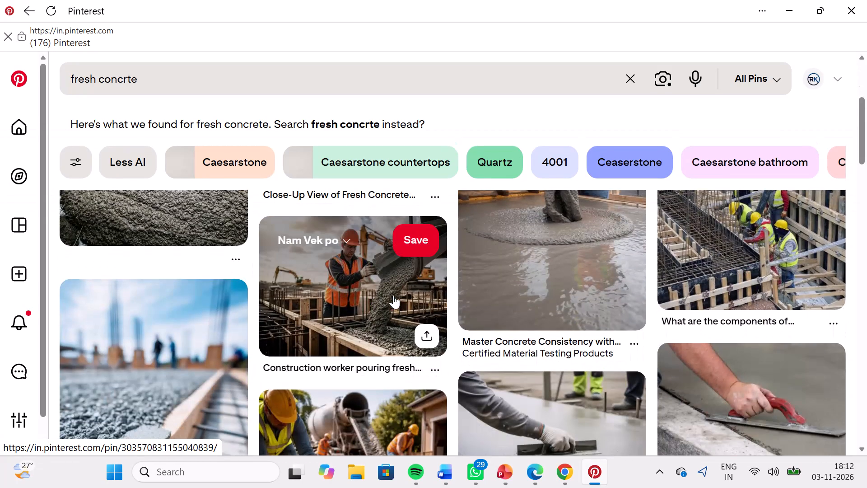
scroll(393, 295, "down", 1)
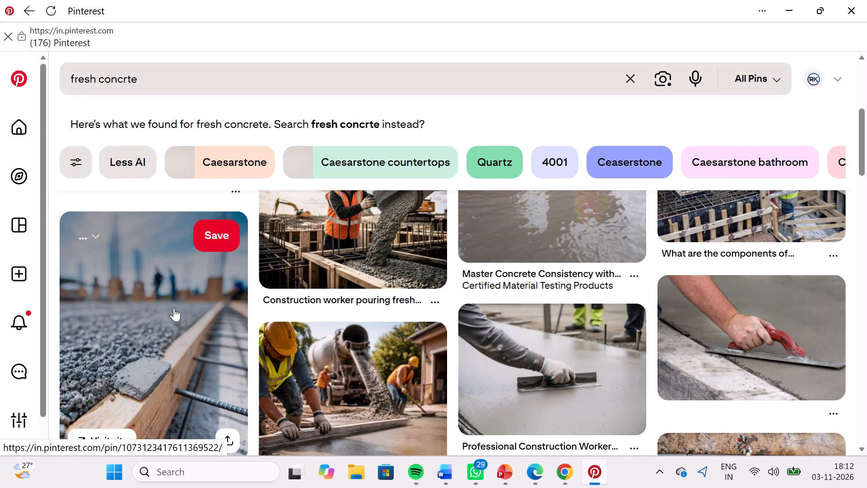
Open the pin "Fresh concrete being poured into, an Industrial Photo" and download its image.
left_click(174, 310)
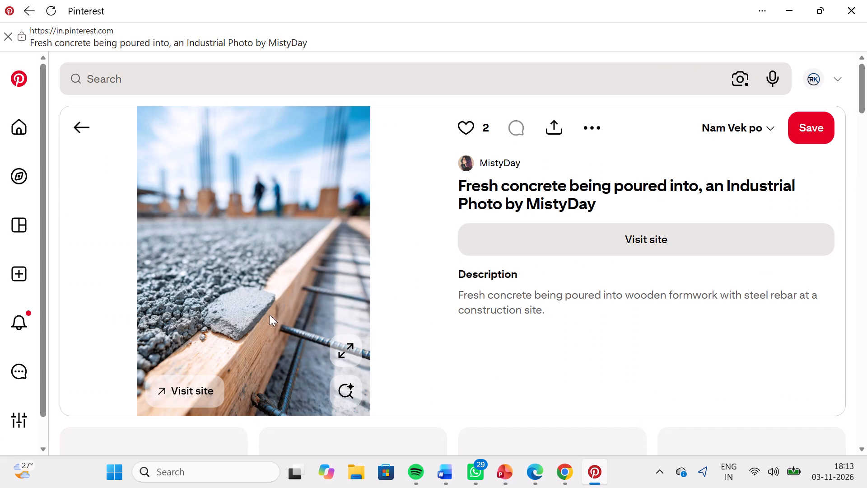
left_click(596, 131)
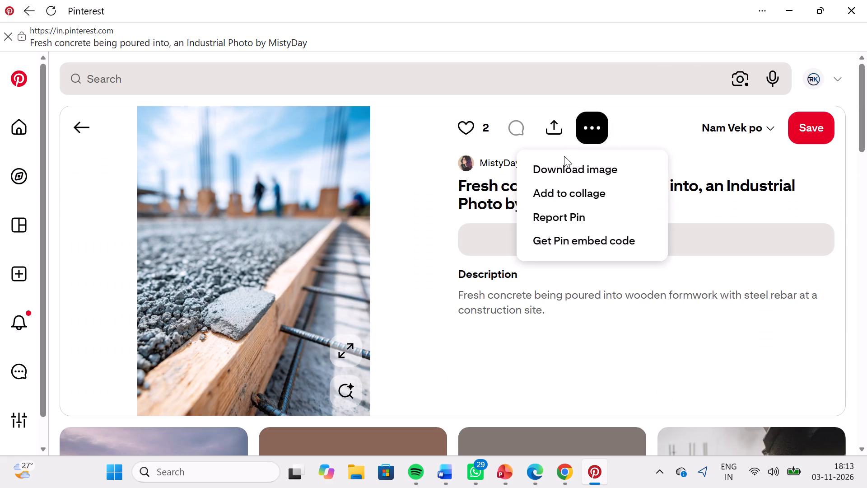
left_click(575, 172)
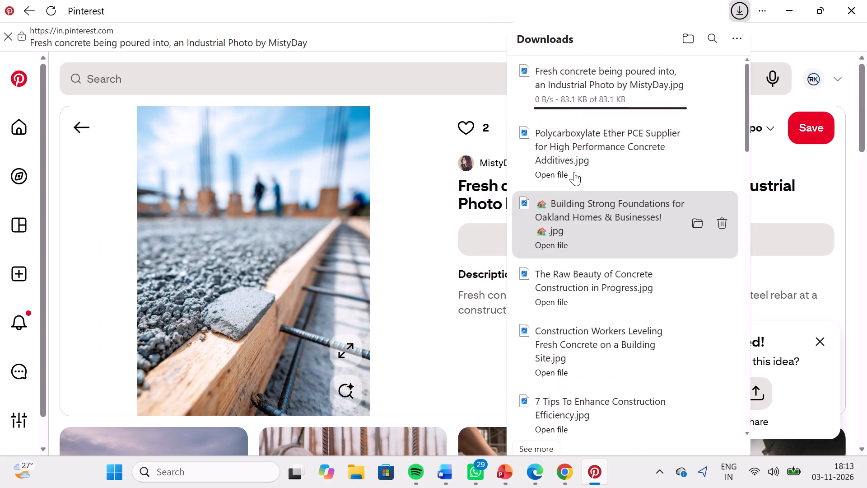
Switch to PowerPoint and insert the downloaded fresh concrete formwork picture from Downloads on the "Properties of fresh concrete" slide.
left_click(504, 468)
left_click(573, 404)
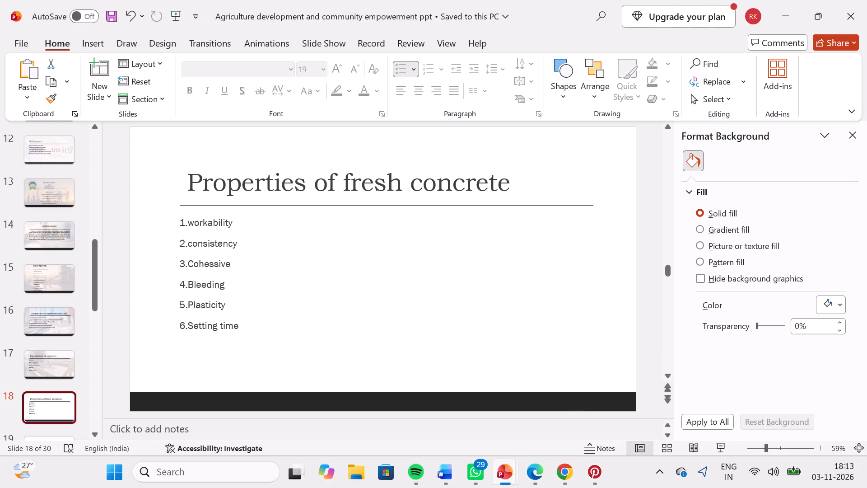
left_click(90, 47)
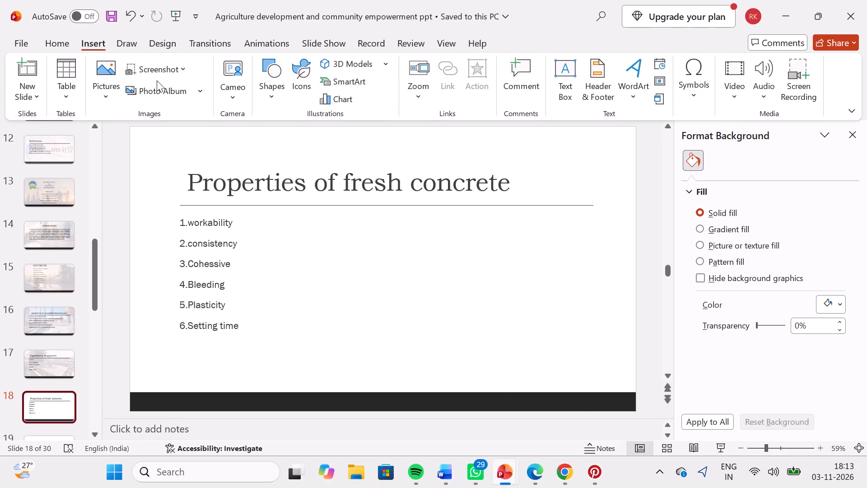
left_click(111, 77)
left_click(121, 136)
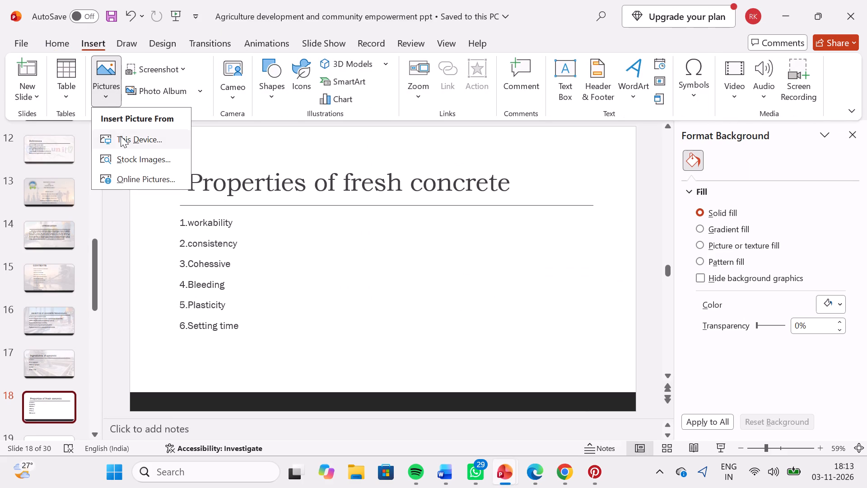
double_click(195, 128)
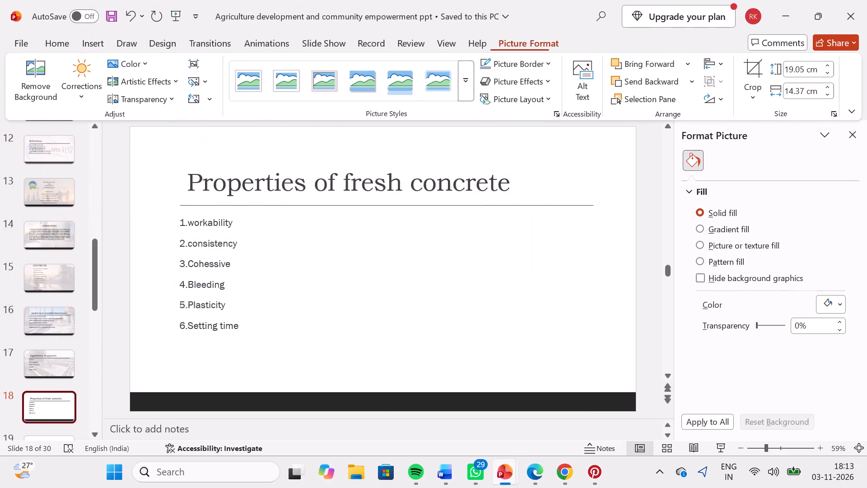
Move the formwork picture to the slide's left edge and stretch it across the slide to about 34.53 cm wide.
left_click(330, 223)
left_click_drag(340, 228, 225, 206)
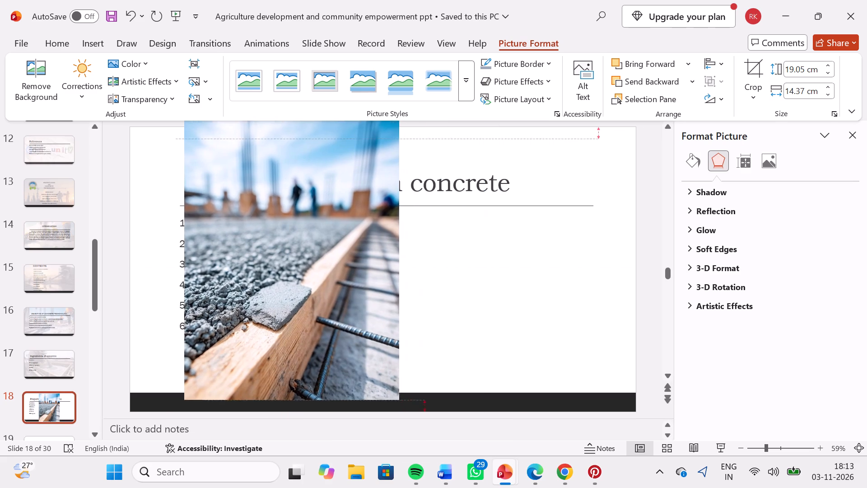
left_click_drag(225, 206, 185, 221)
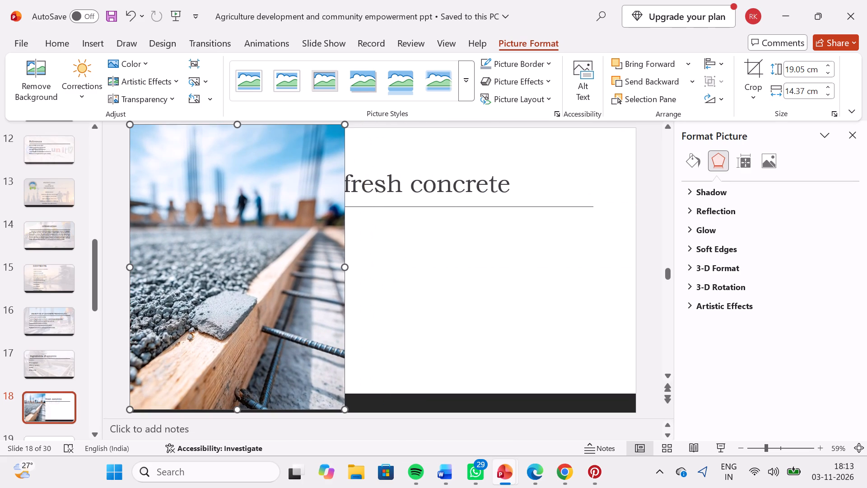
left_click_drag(342, 263, 404, 257)
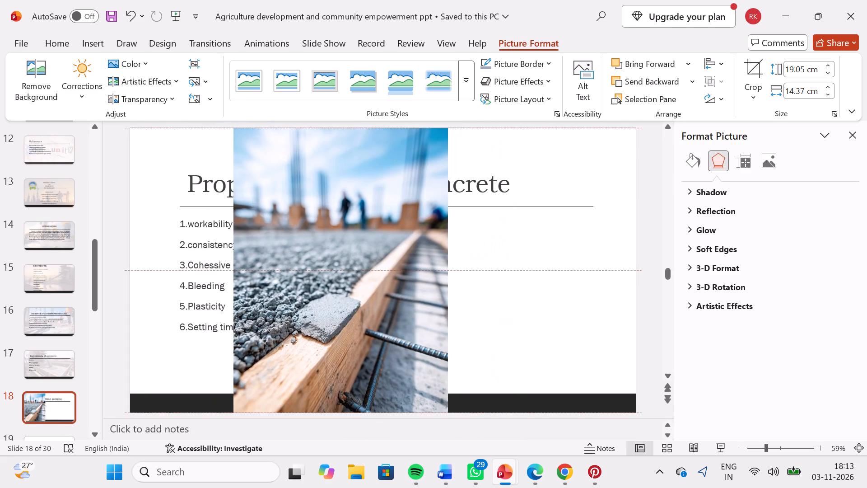
left_click_drag(404, 257, 338, 256)
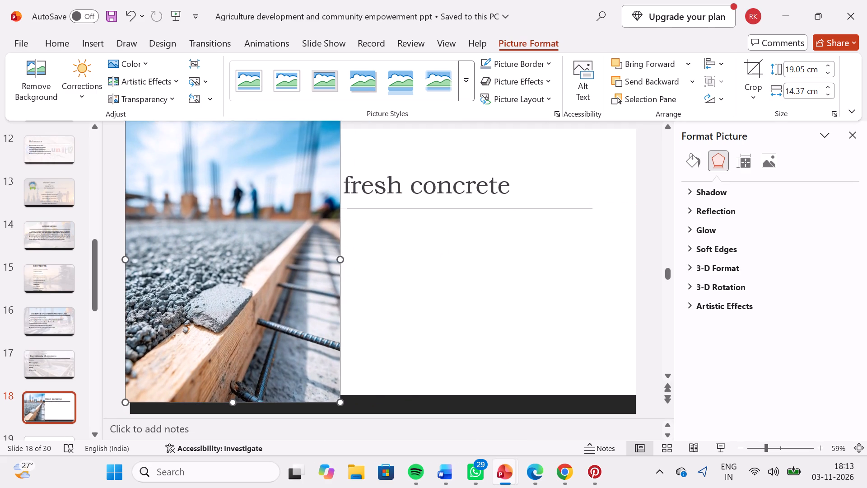
left_click_drag(339, 259, 642, 292)
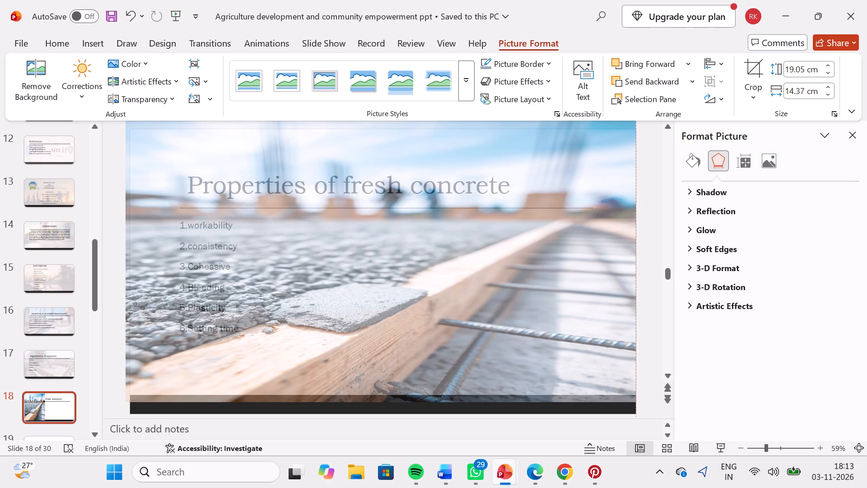
left_click_drag(642, 292, 642, 292)
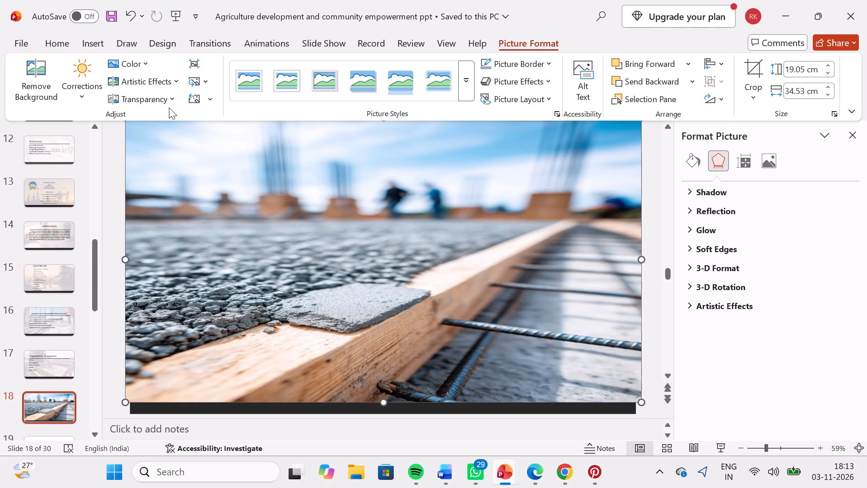
Fade the formwork picture with the third-strongest transparency preset so the slide text is readable.
left_click(169, 103)
left_click(381, 141)
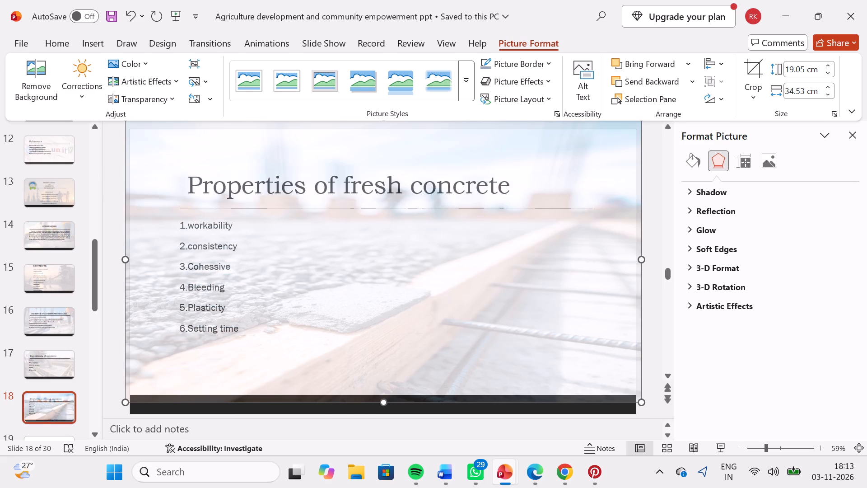
Go to the "Importance of water cement Ratio" slide.
scroll(103, 225, "down", 3)
scroll(68, 259, "down", 3)
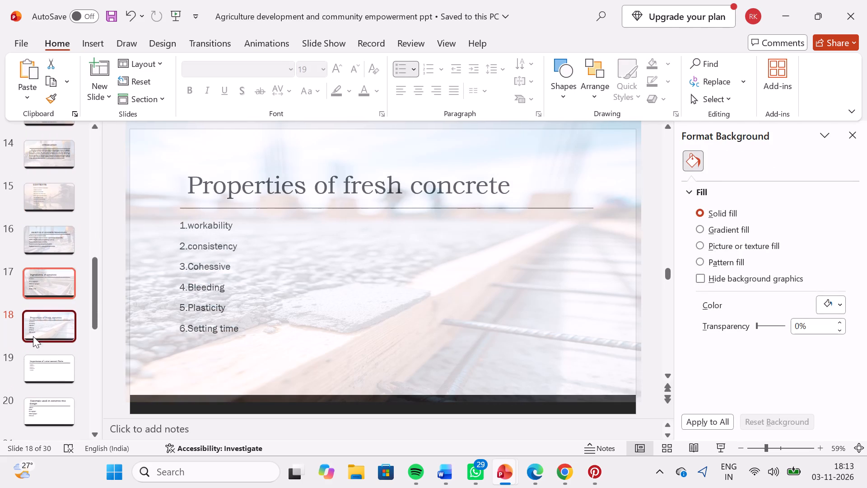
left_click(46, 362)
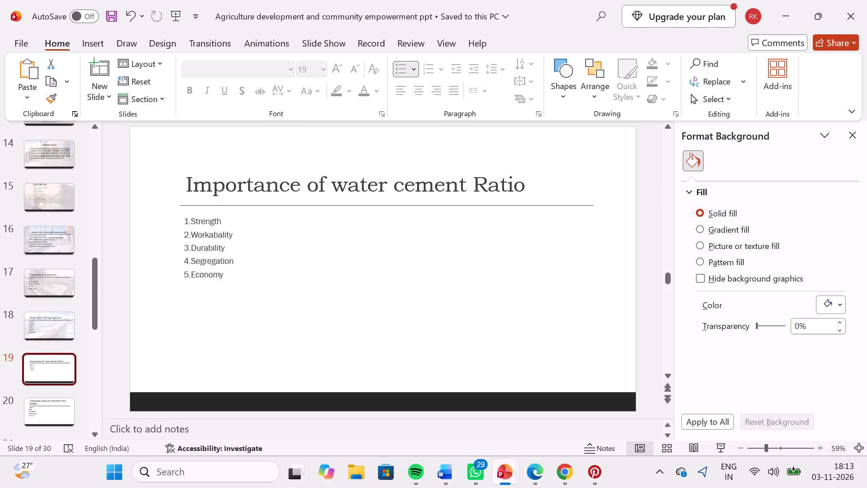
Switch to Pinterest and search for "water cement", resubmitting the search if the results do not load.
left_click(587, 467)
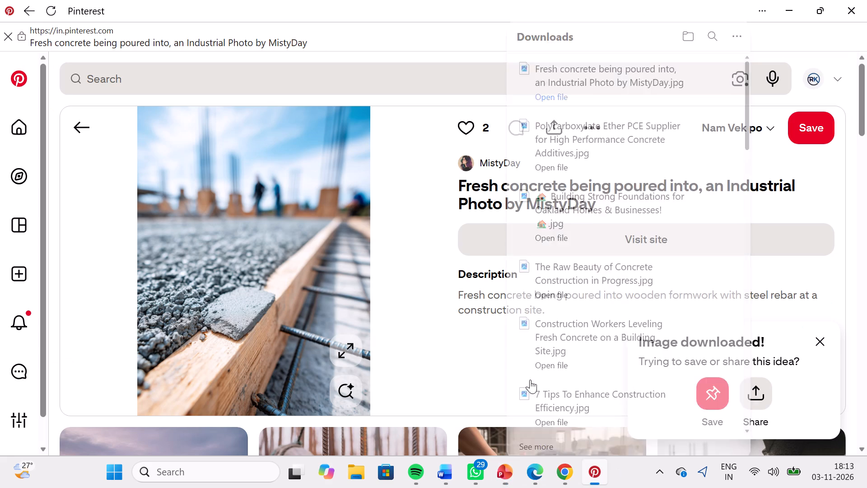
left_click(404, 84)
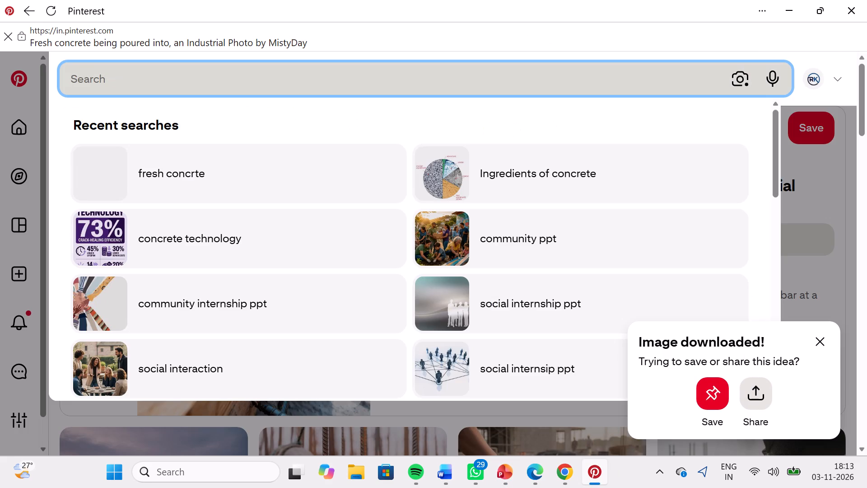
type("water cement")
key("Return")
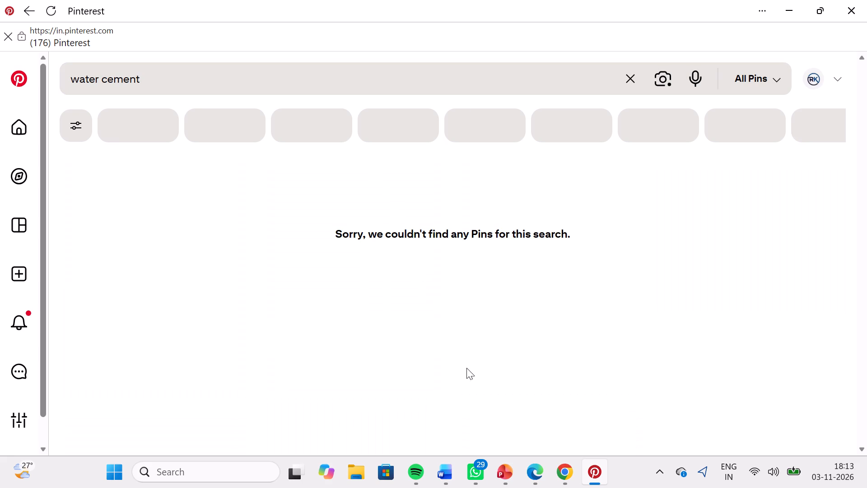
left_click(294, 70)
key("Return")
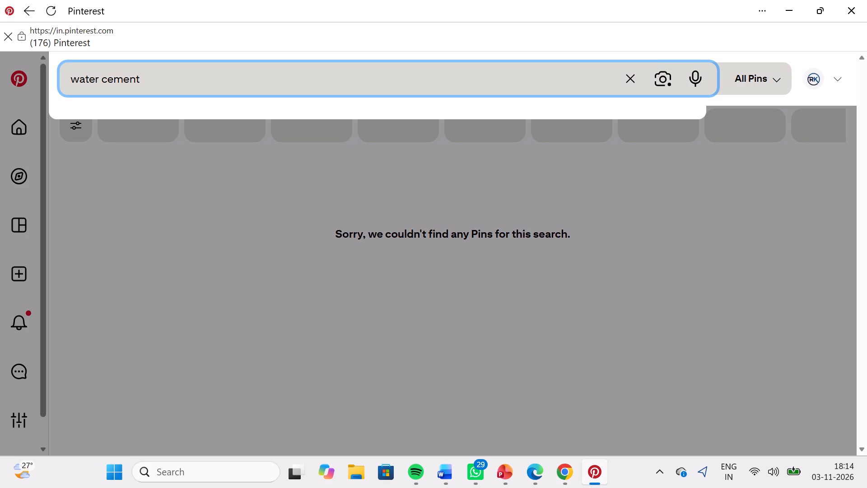
left_click(299, 153)
left_click(309, 82)
key("Return")
left_click(238, 140)
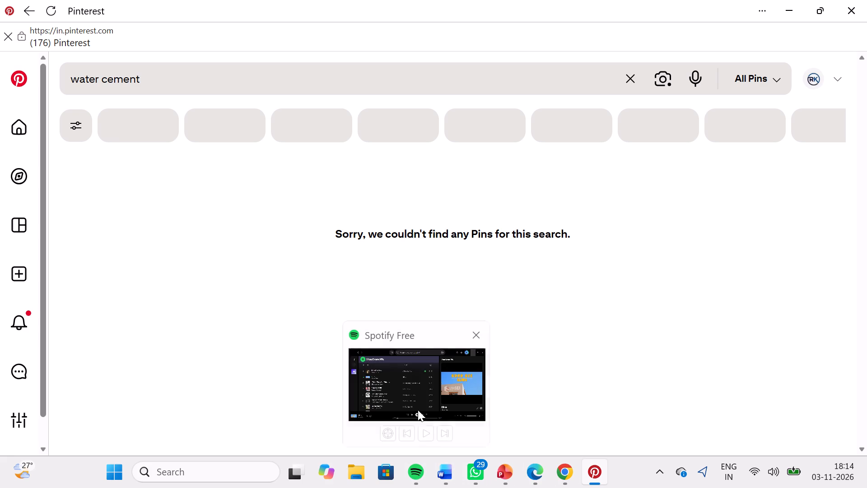
Switch to Spotify, look through the Shau Evans Mix track list and return to the home page.
left_click(418, 399)
scroll(320, 296, "down", 4)
scroll(315, 295, "up", 3)
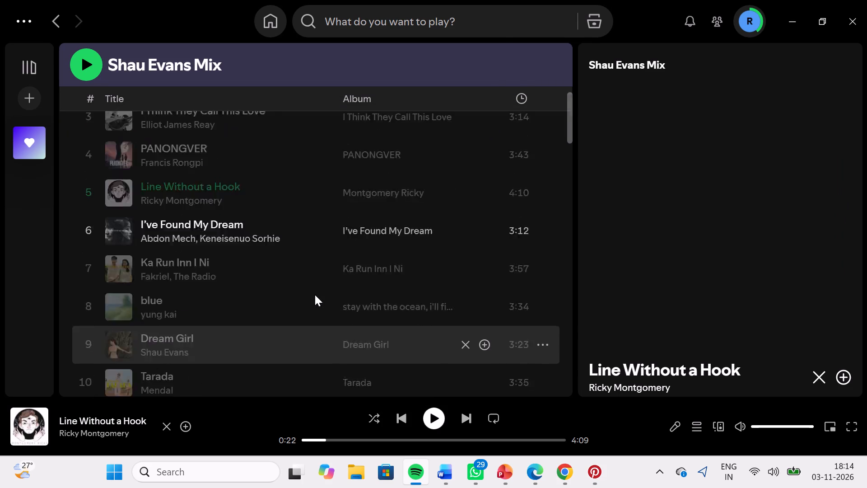
scroll(315, 295, "up", 12)
scroll(304, 291, "down", 7)
scroll(294, 290, "up", 4)
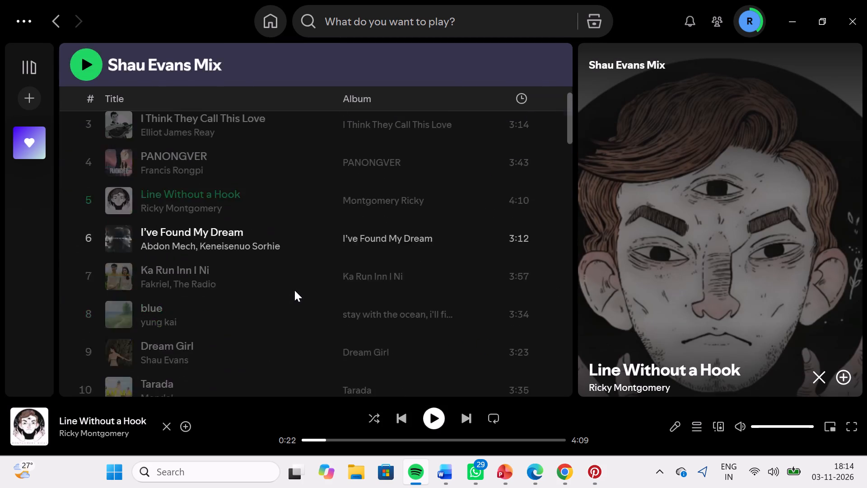
scroll(294, 290, "up", 9)
left_click(49, 23)
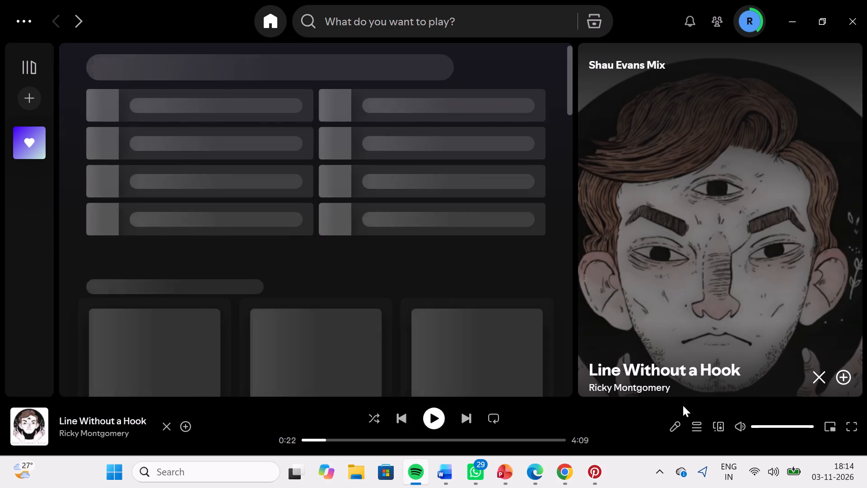
Lower the system volume to about half.
left_click(771, 473)
left_click(758, 392)
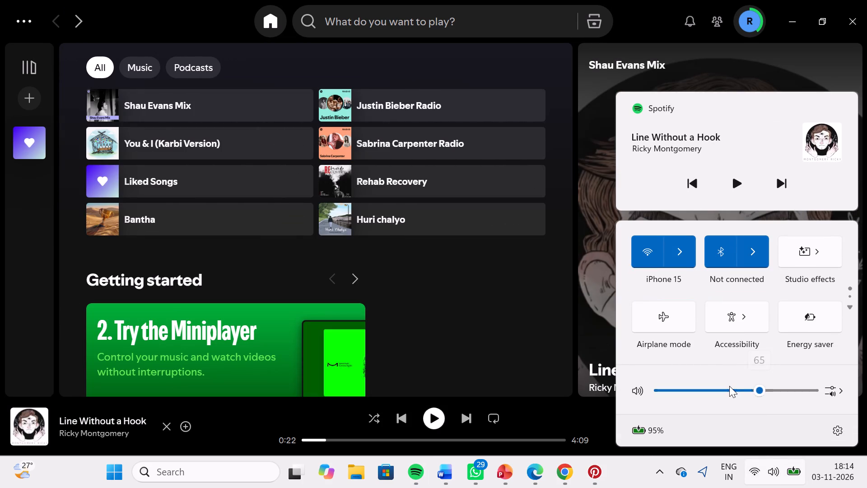
left_click(727, 386)
left_click(739, 389)
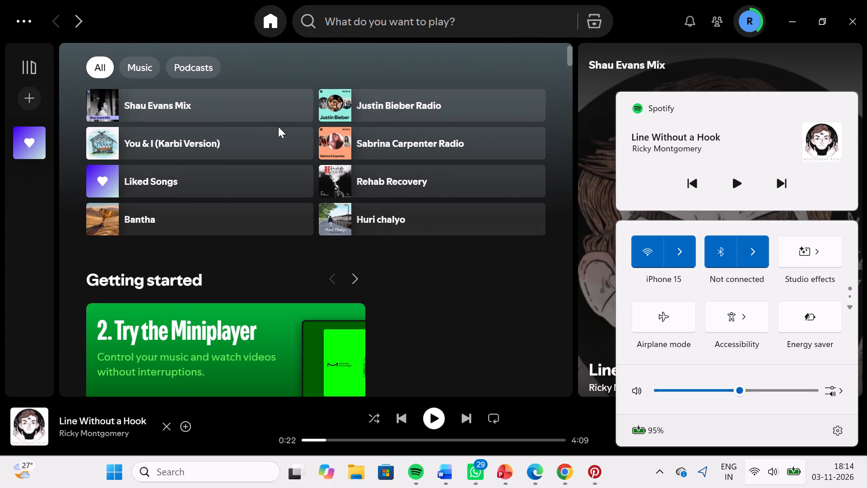
Look through the Justin Bieber Radio playlist's tracks and return to the Spotify home page.
left_click(403, 109)
scroll(166, 298, "down", 1)
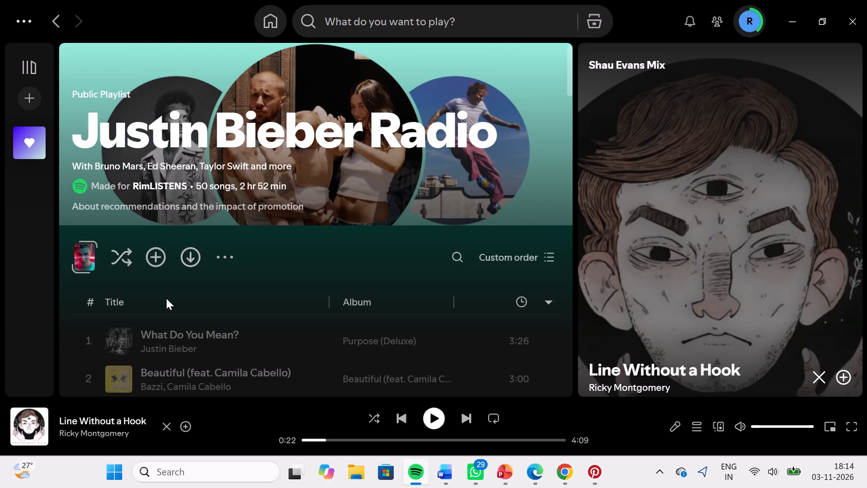
scroll(166, 298, "down", 2)
scroll(166, 298, "up", 4)
scroll(166, 298, "down", 4)
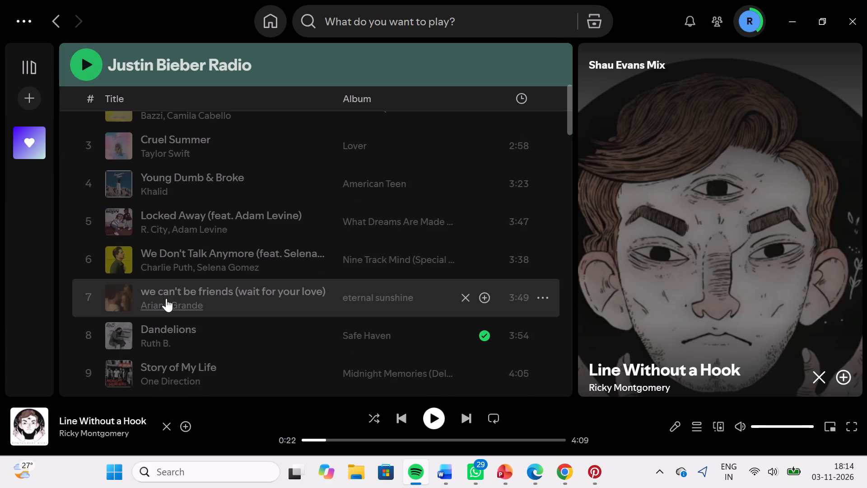
scroll(166, 298, "down", 4)
scroll(166, 298, "up", 13)
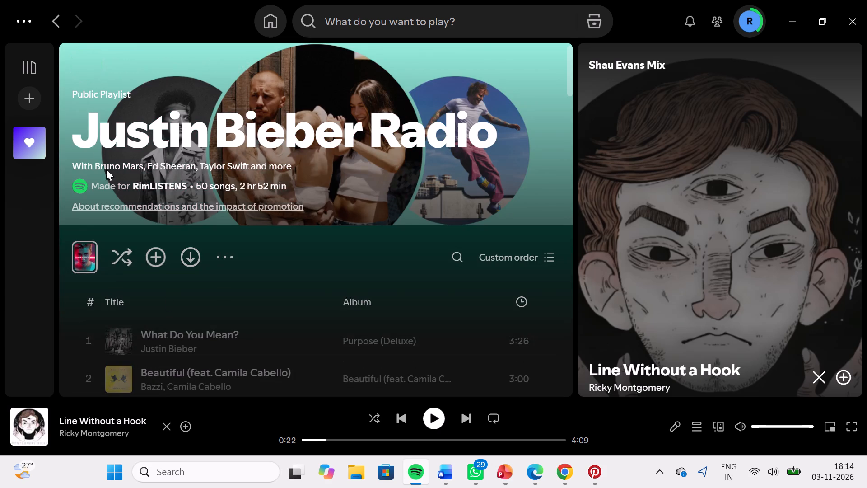
left_click(56, 22)
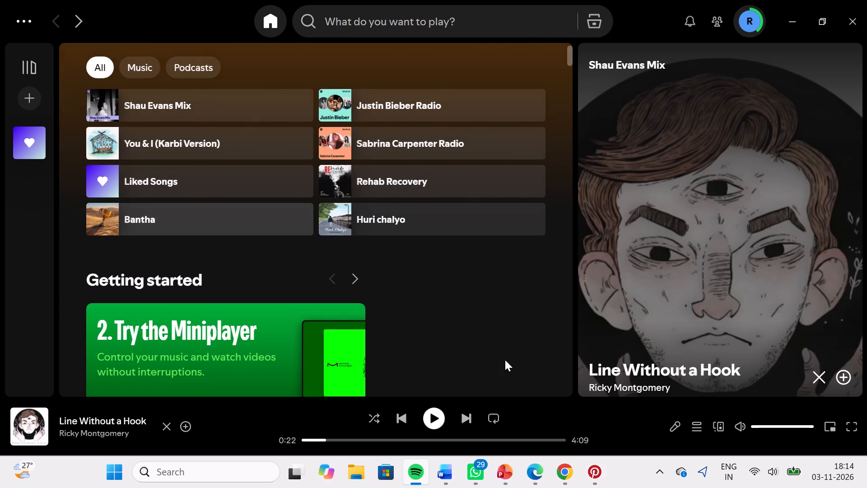
Switch back to Pinterest and examine the "water cement" results for a suitable slide background photo.
left_click(597, 417)
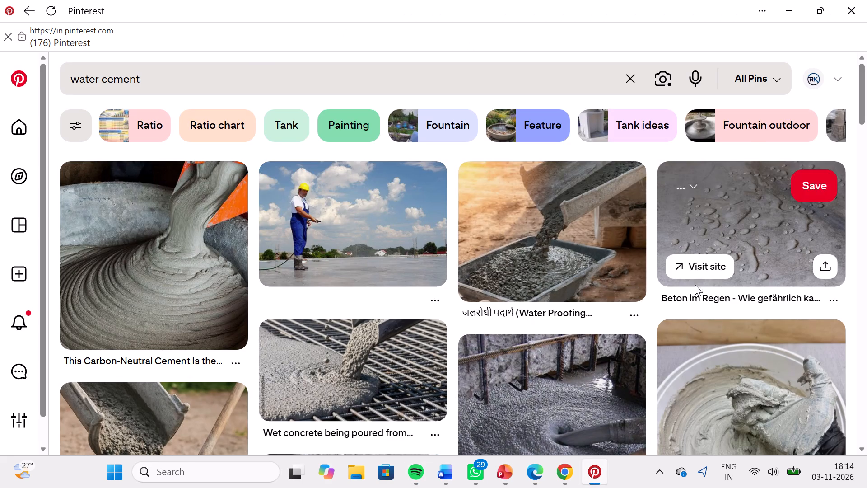
scroll(695, 284, "down", 2)
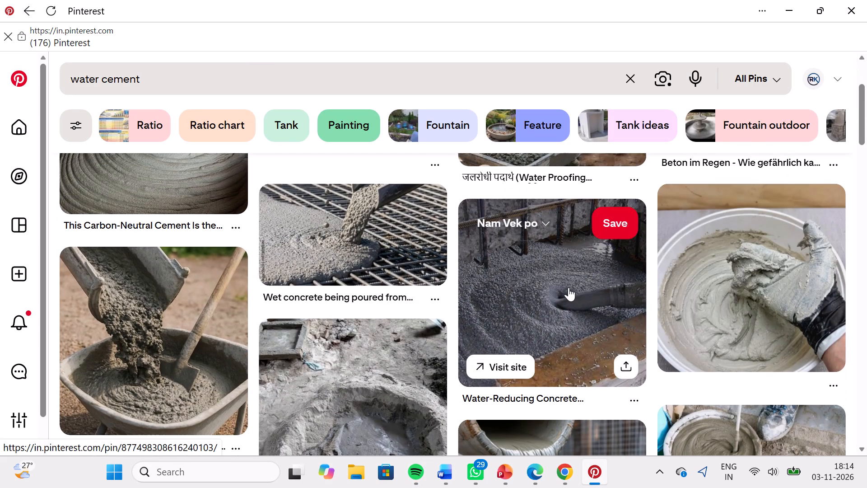
scroll(494, 311, "down", 3)
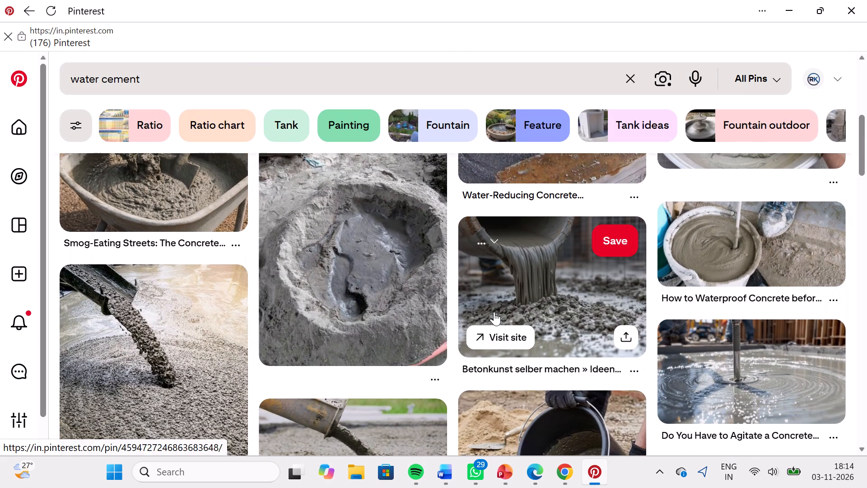
scroll(494, 312, "down", 3)
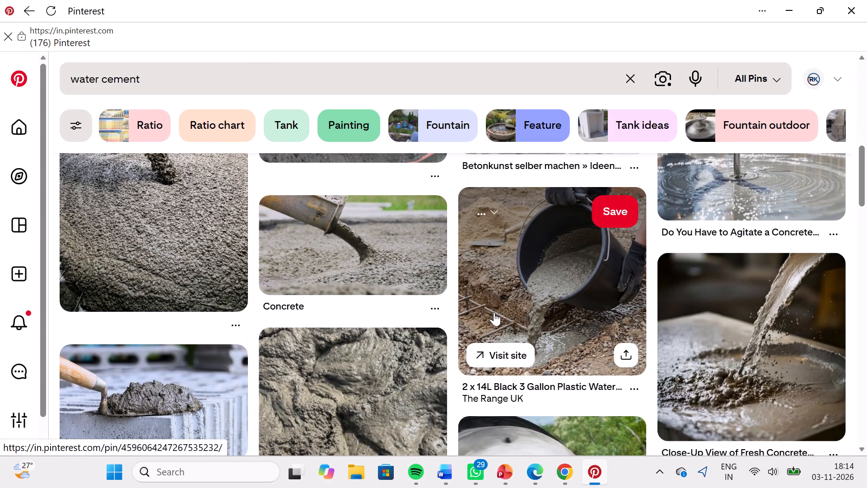
scroll(494, 312, "down", 4)
scroll(494, 312, "up", 2)
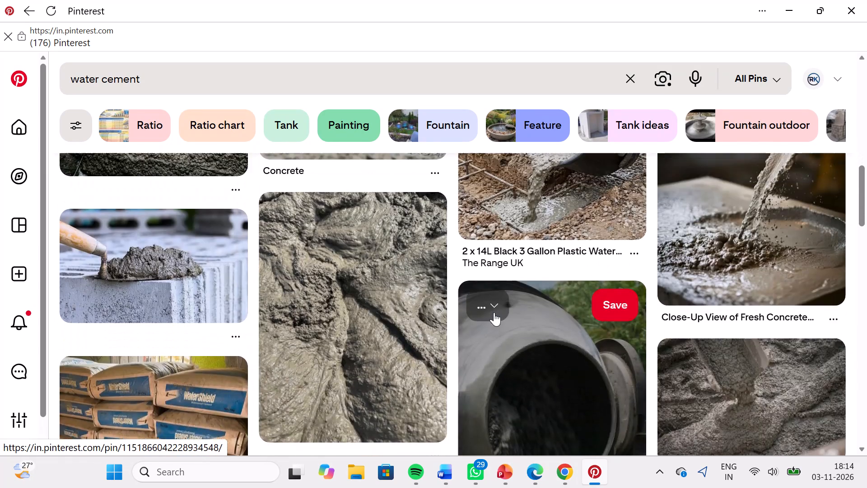
scroll(494, 312, "up", 9)
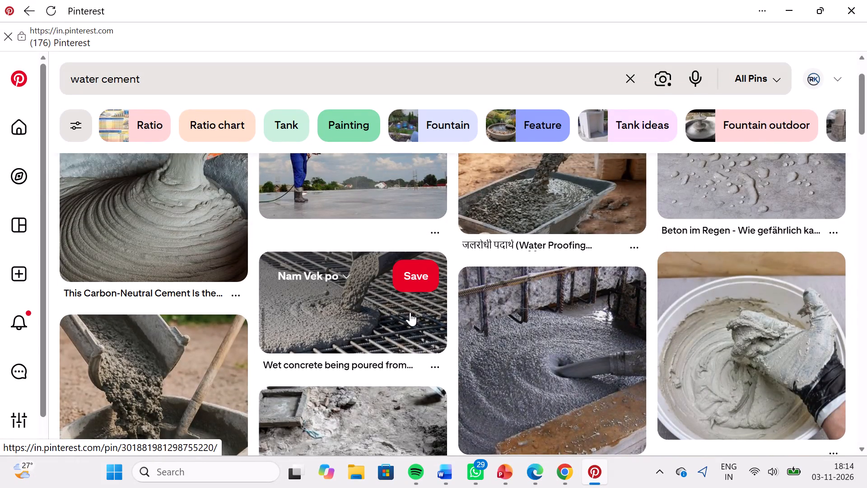
View the pin of wet concrete poured onto steel rebar mesh and check its related "Pouring Concrete stock photo" pin.
left_click(410, 312)
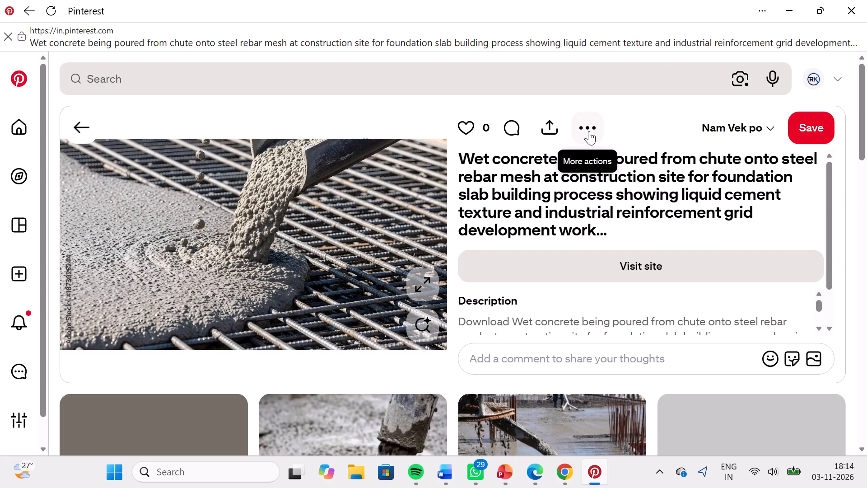
scroll(518, 326, "down", 6)
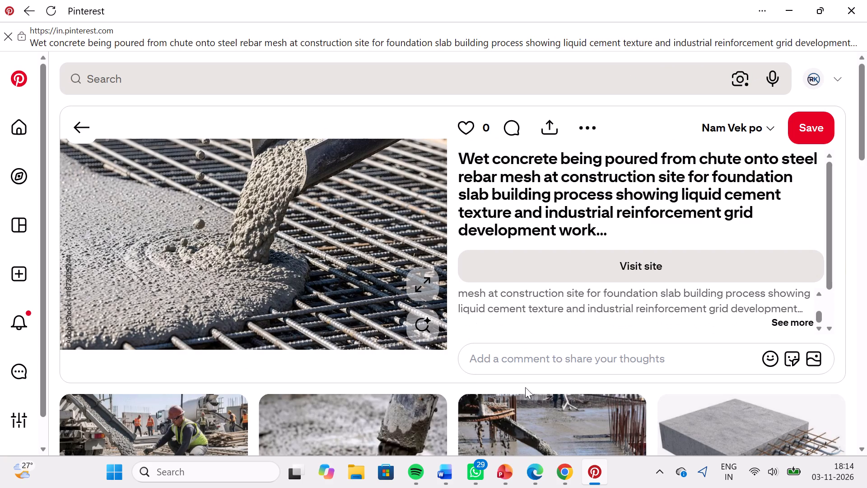
scroll(524, 400, "down", 2)
left_click(552, 322)
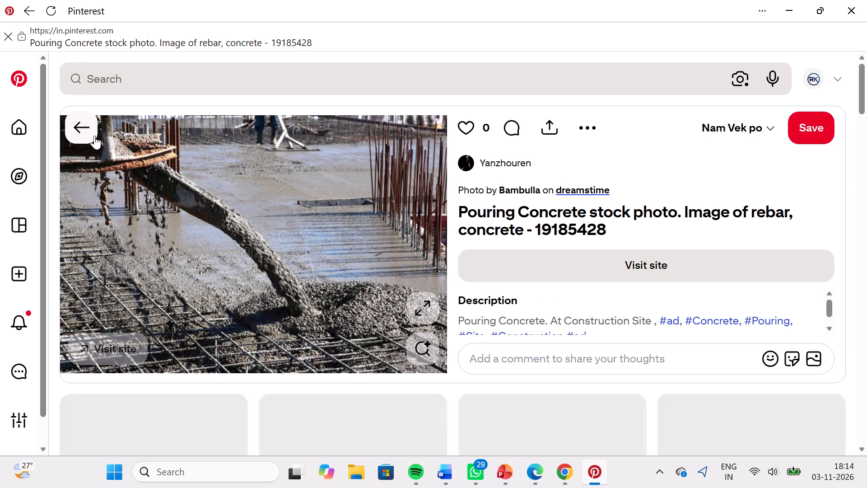
left_click(87, 130)
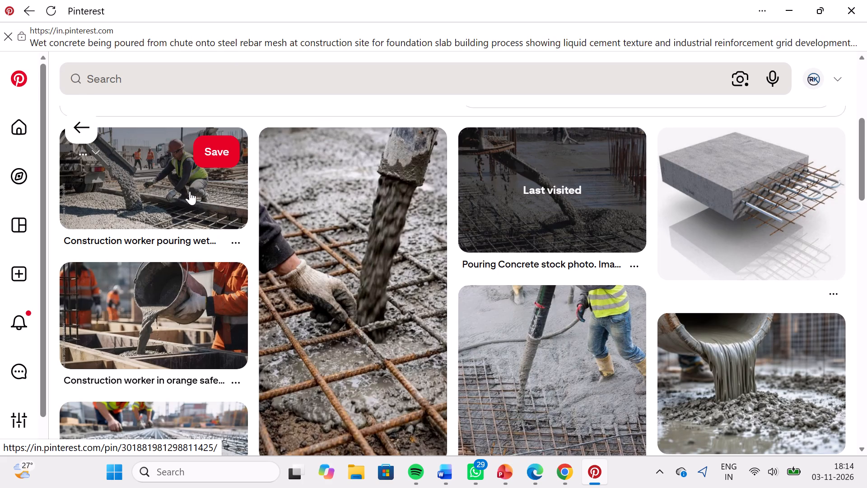
Open the related pin "Construction worker pouring wet concrete from mixer truck chute" and download its image.
left_click(190, 191)
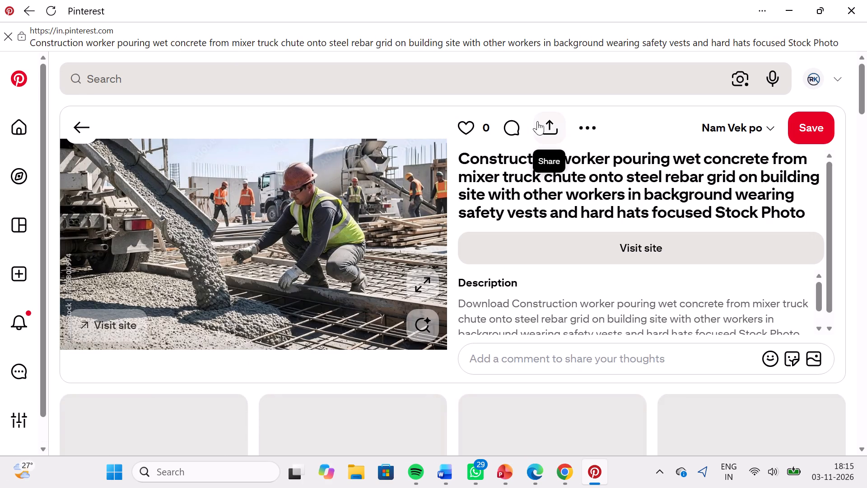
left_click(589, 125)
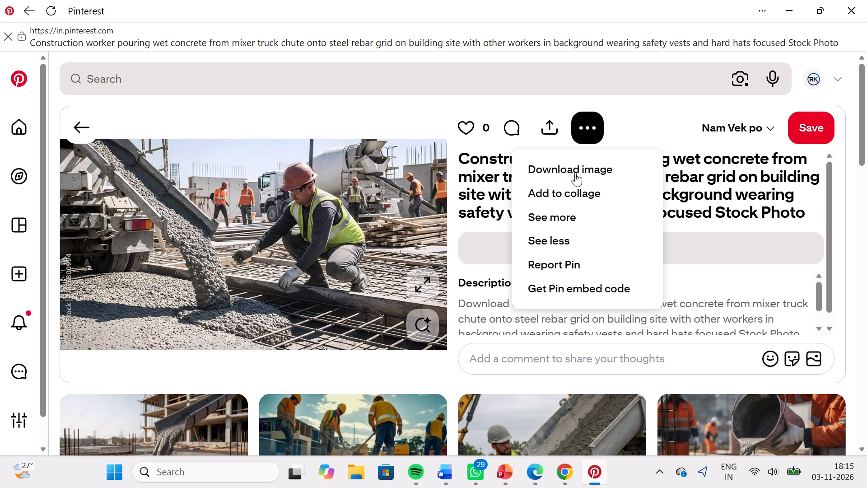
left_click(575, 170)
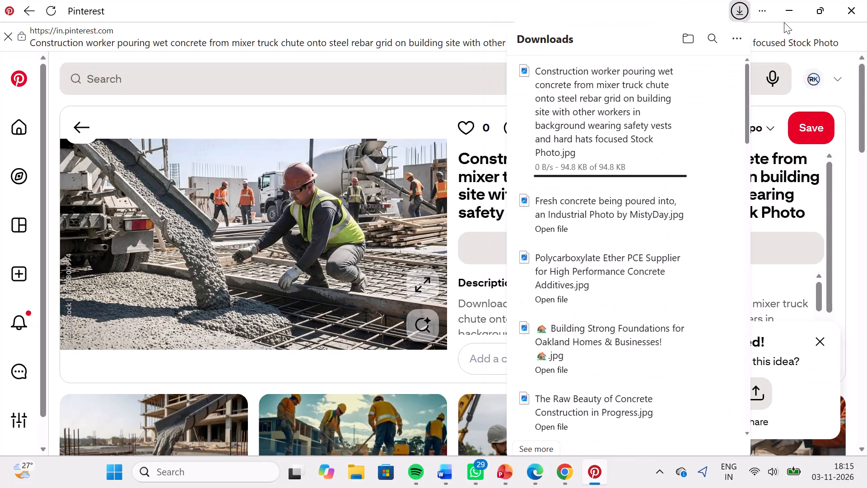
Switch to PowerPoint and insert the downloaded construction worker picture from Downloads on the "Importance of water cement Ratio" slide.
left_click(783, 13)
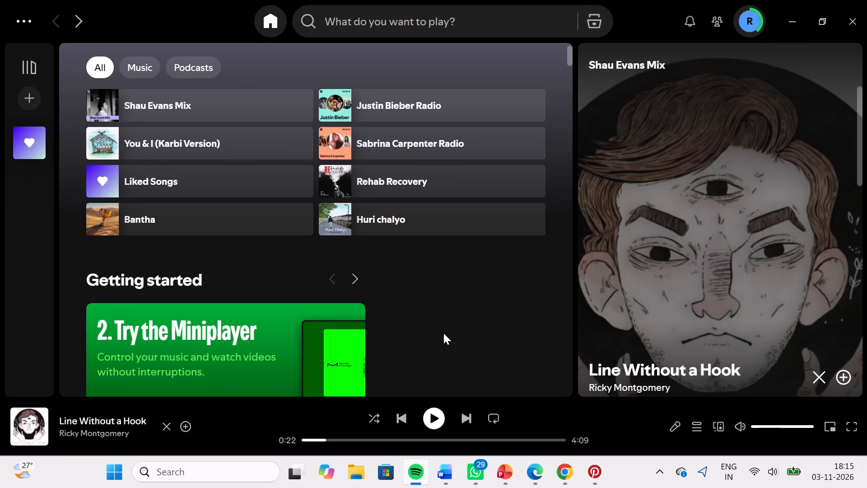
left_click(502, 469)
left_click(558, 413)
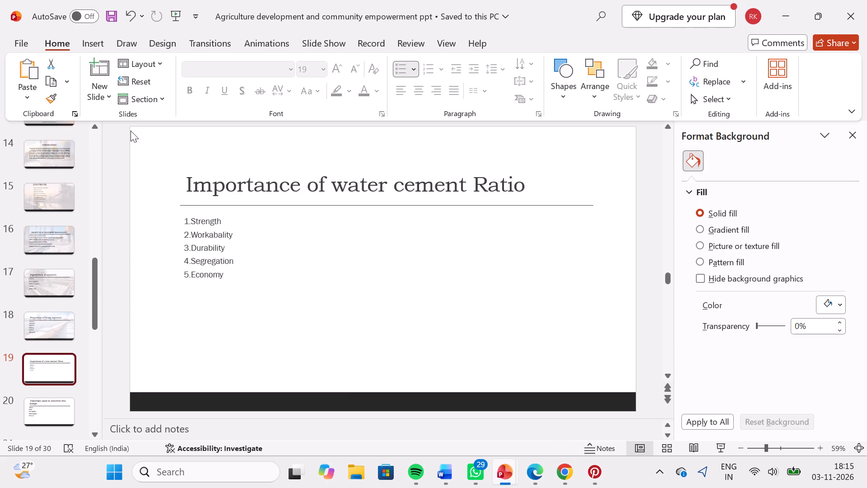
left_click(86, 45)
left_click(103, 70)
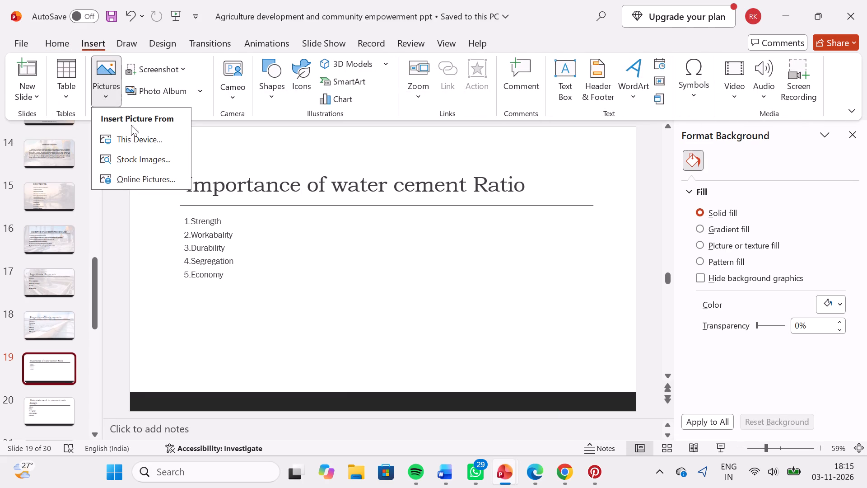
left_click(132, 138)
double_click(252, 135)
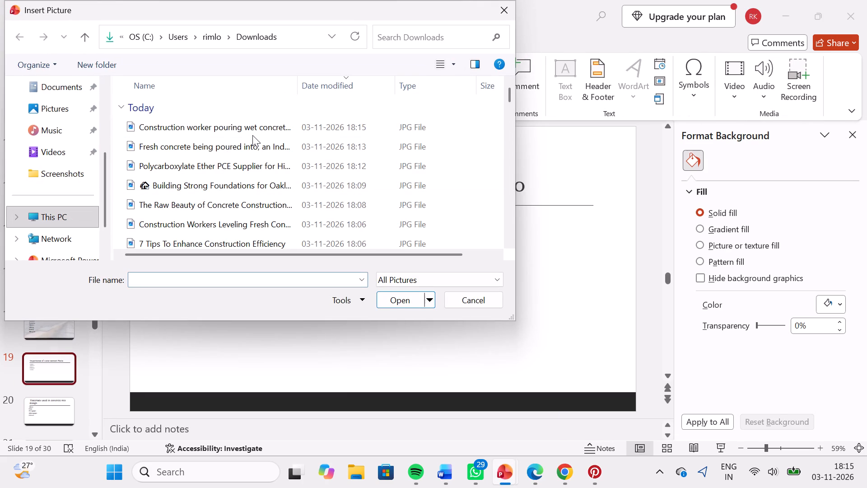
double_click(247, 128)
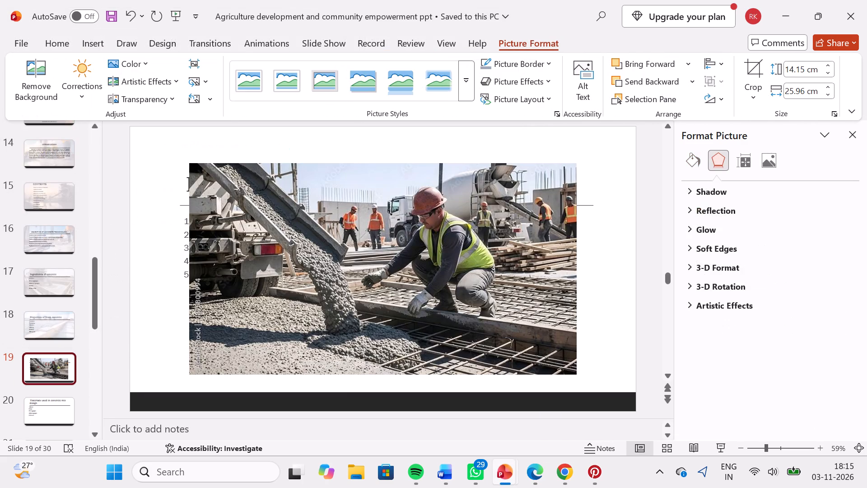
Align the construction worker picture with the slide's top-left corner and stretch it to 33.87 by 18.11 cm, down to the dark bottom band.
left_click(322, 229)
left_click_drag(322, 229, 266, 193)
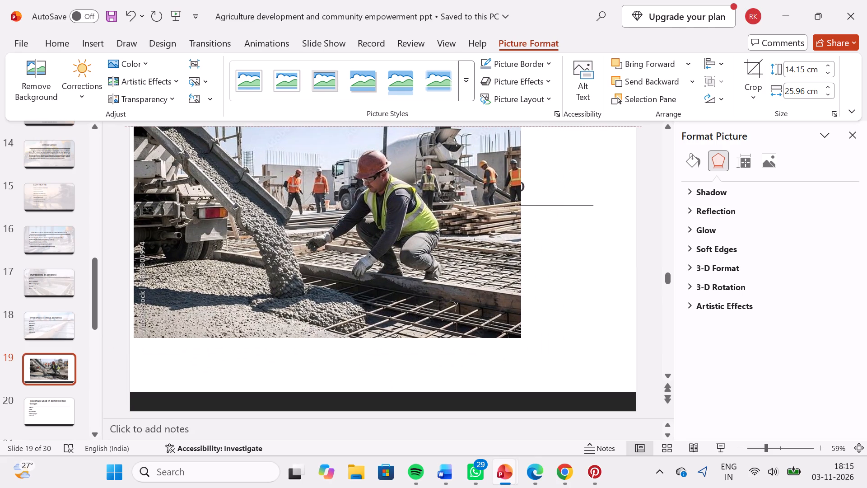
left_click_drag(266, 193, 264, 194)
left_click_drag(273, 215, 272, 210)
left_click_drag(406, 242, 396, 241)
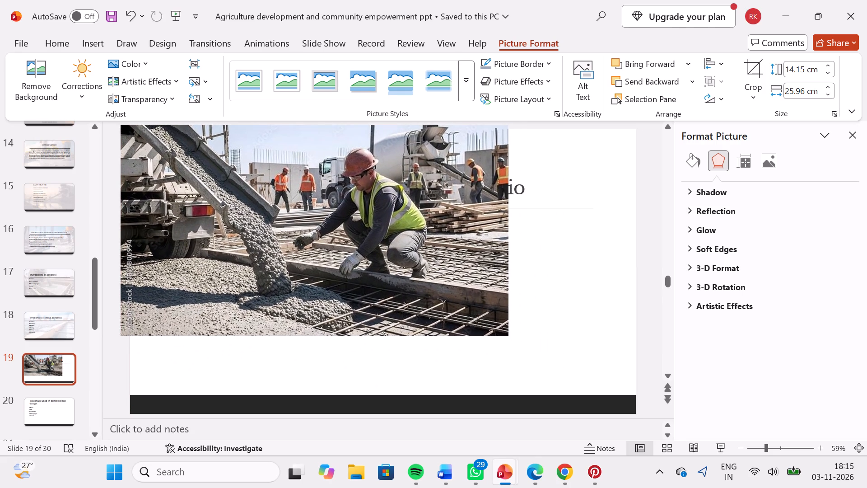
left_click_drag(396, 241, 406, 247)
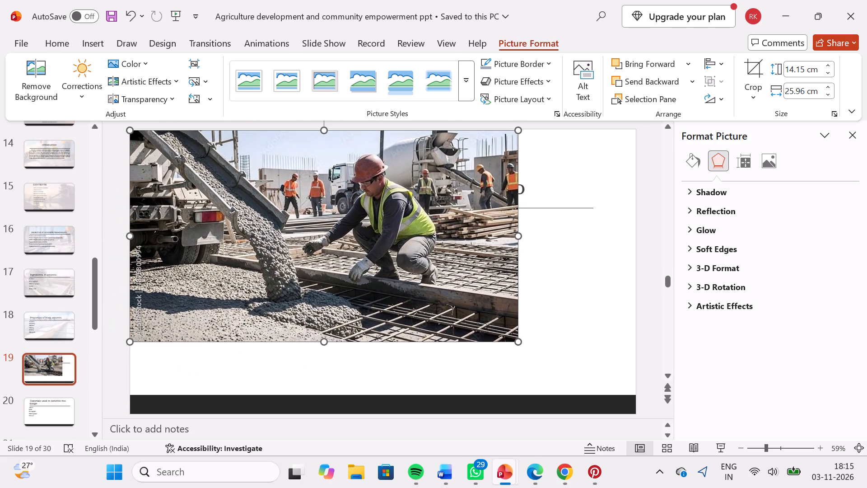
left_click_drag(519, 236, 602, 237)
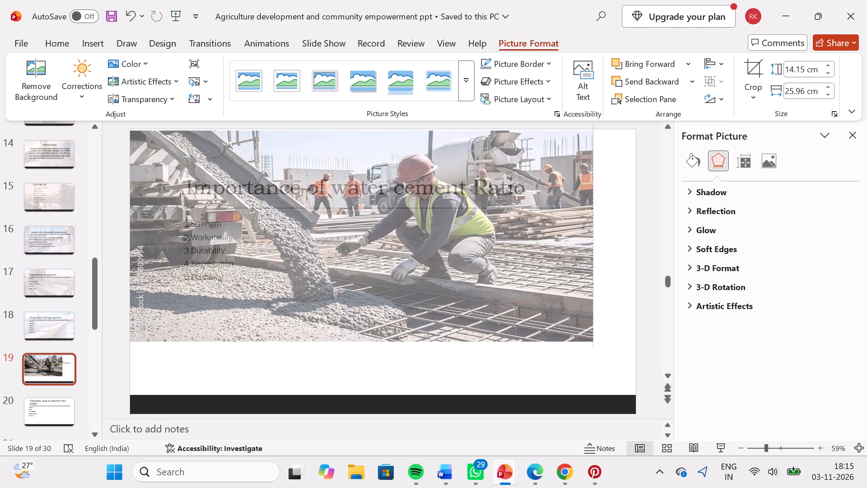
left_click_drag(602, 237, 636, 243)
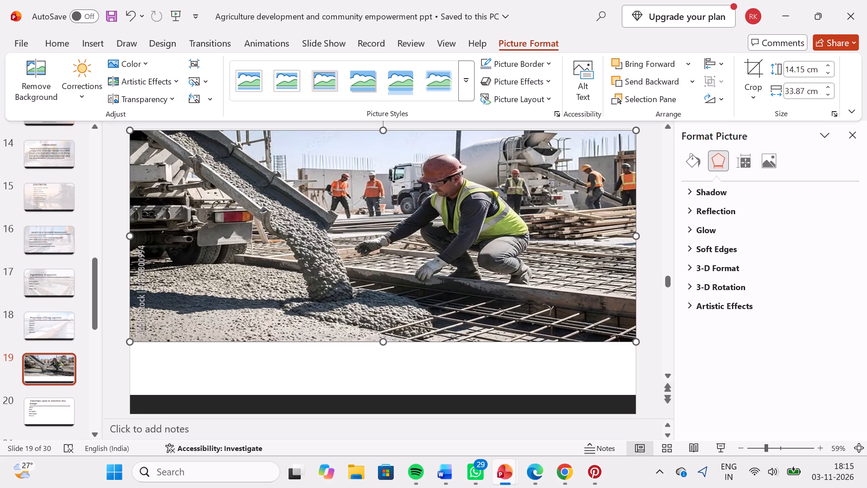
left_click_drag(384, 341, 402, 395)
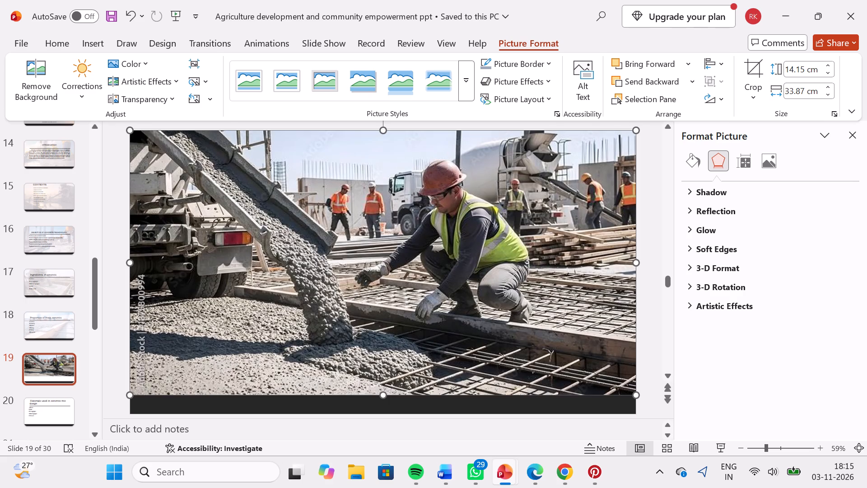
left_click_drag(143, 128, 144, 120)
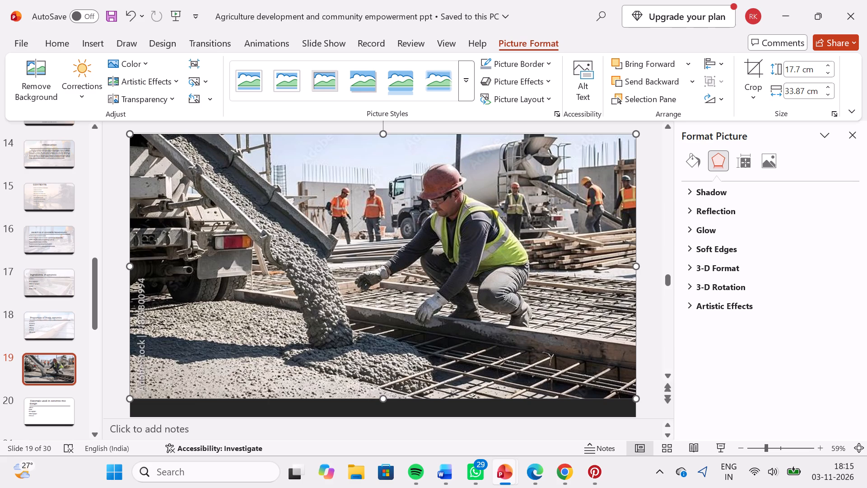
left_click_drag(382, 136, 384, 128)
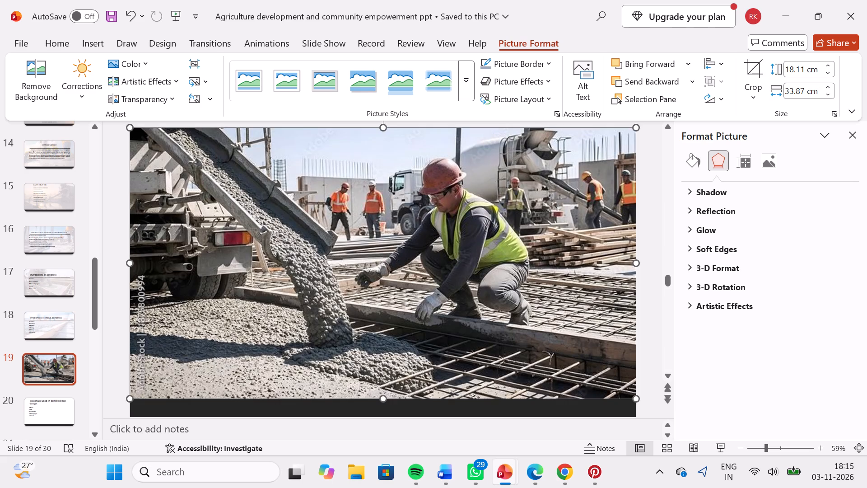
Fade the construction worker picture using the second-lightest preset of the Transparency effect.
left_click(169, 96)
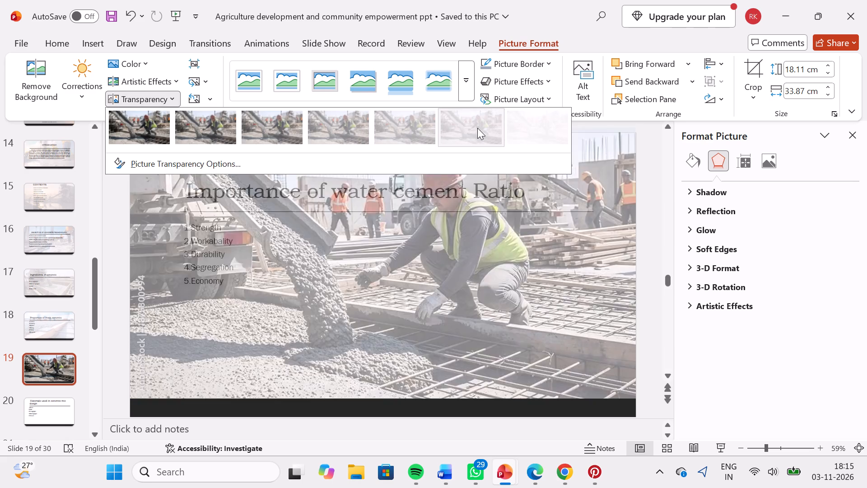
left_click(415, 126)
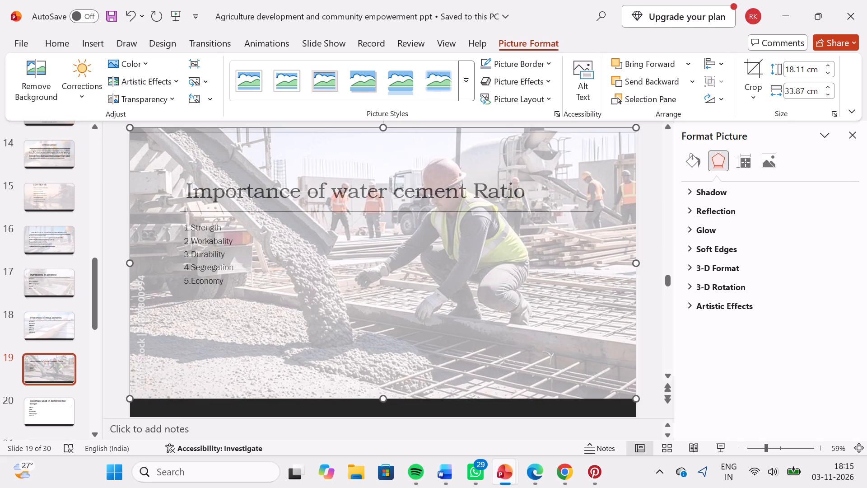
left_click(153, 98)
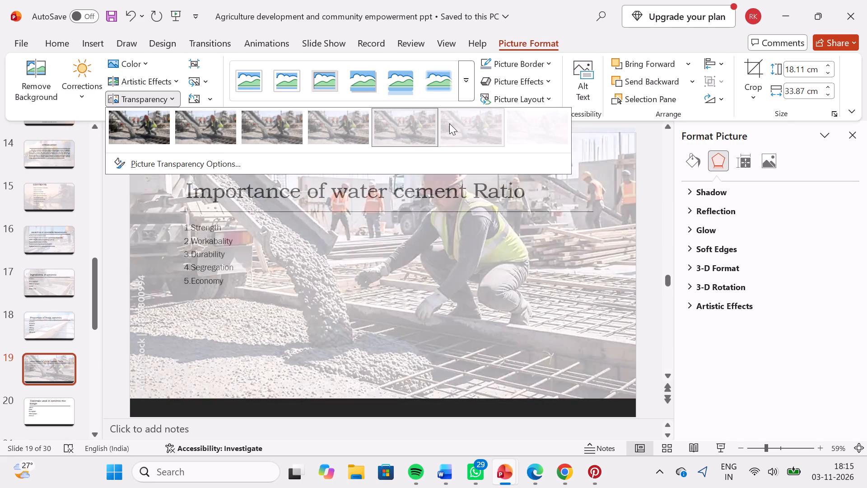
left_click(450, 123)
Open slide 20, "Materials used in concrete mix design".
scroll(37, 352, "down", 2)
left_click(46, 375)
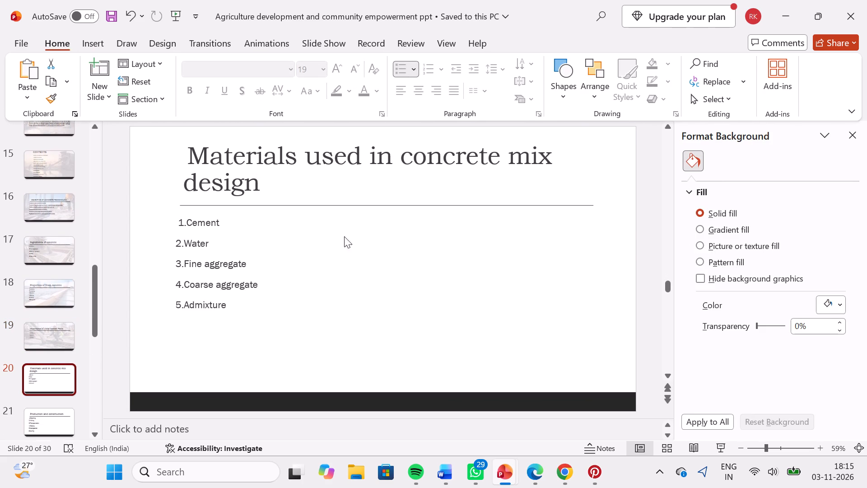
Switch to Pinterest and search for "concrete mix".
left_click(592, 468)
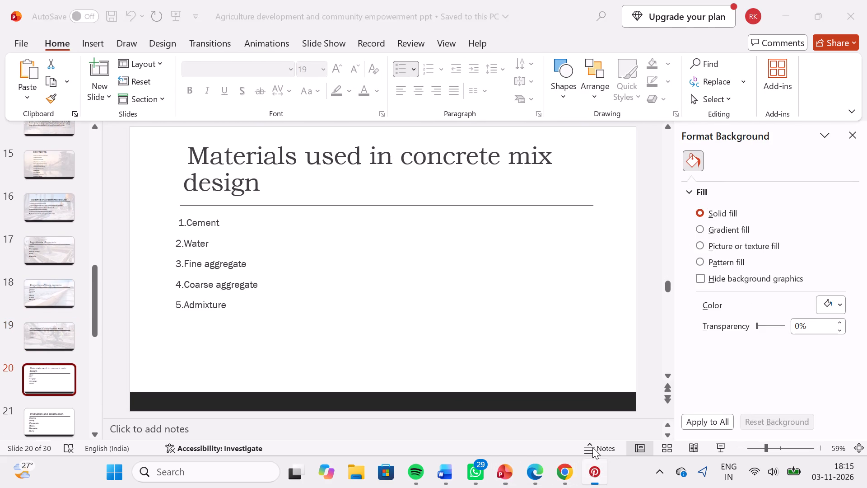
left_click(392, 87)
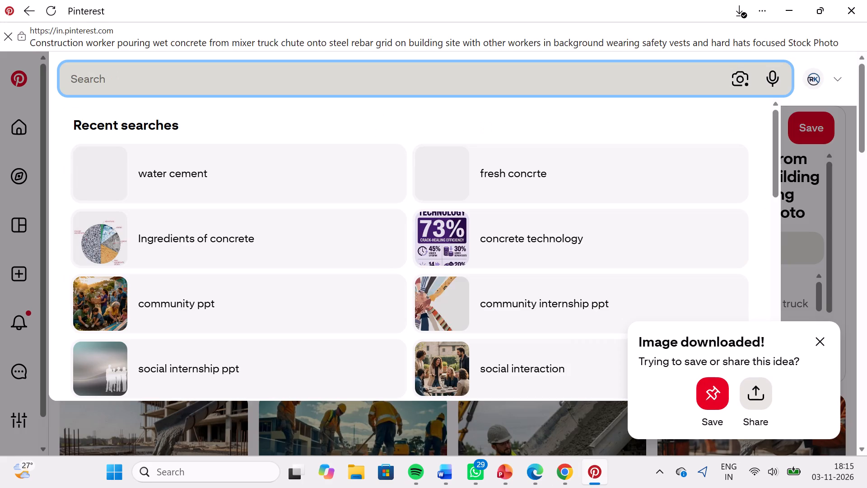
type("concrete")
key("space")
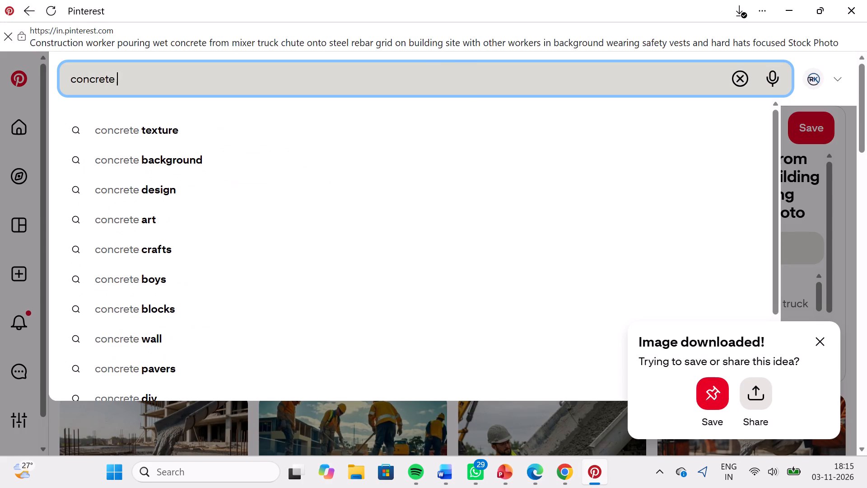
type("mic")
key("BackSpace")
key("x")
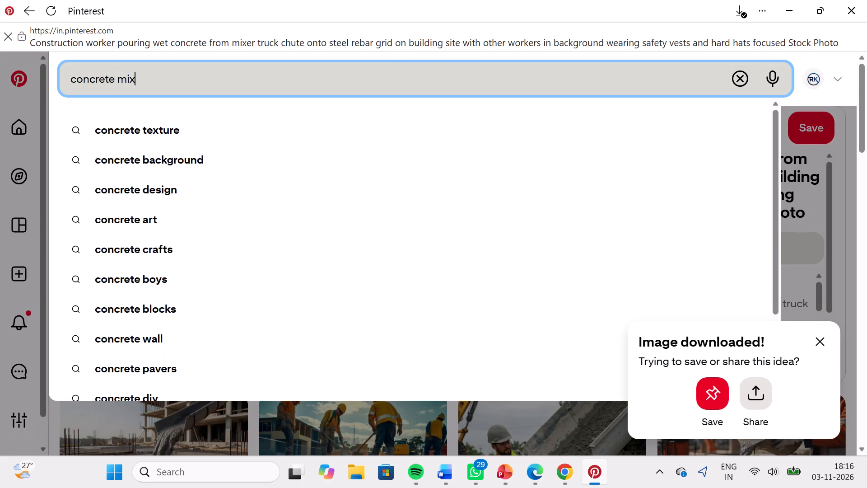
key("Return")
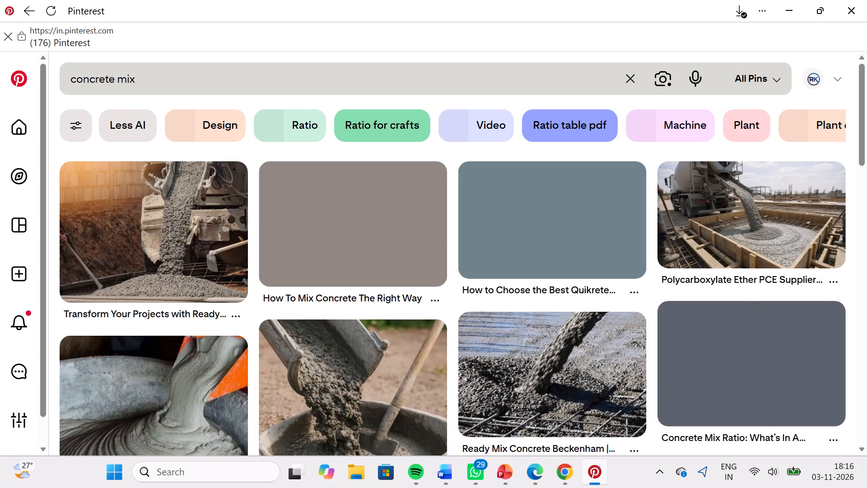
Browse the "concrete mix" results and open the pin "Concrete Made With Biofuel Waste is Strong, Durable, and Has a Lower Carbon Footprint".
scroll(583, 270, "down", 2)
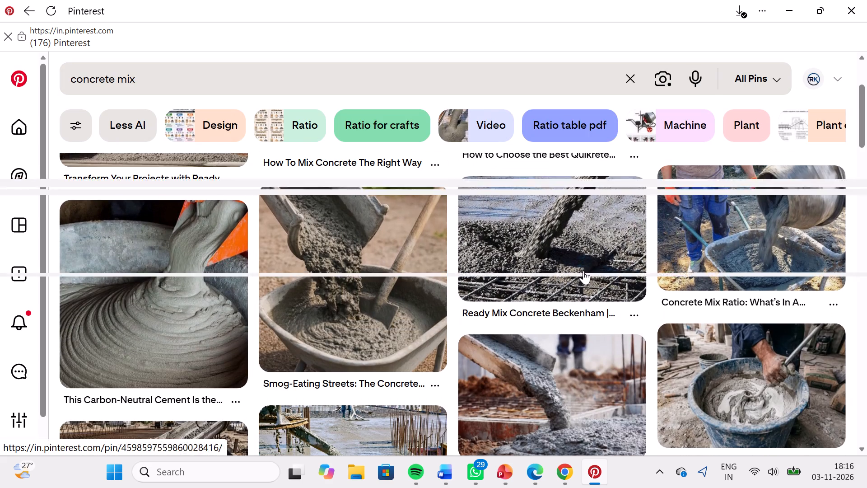
scroll(583, 271, "down", 3)
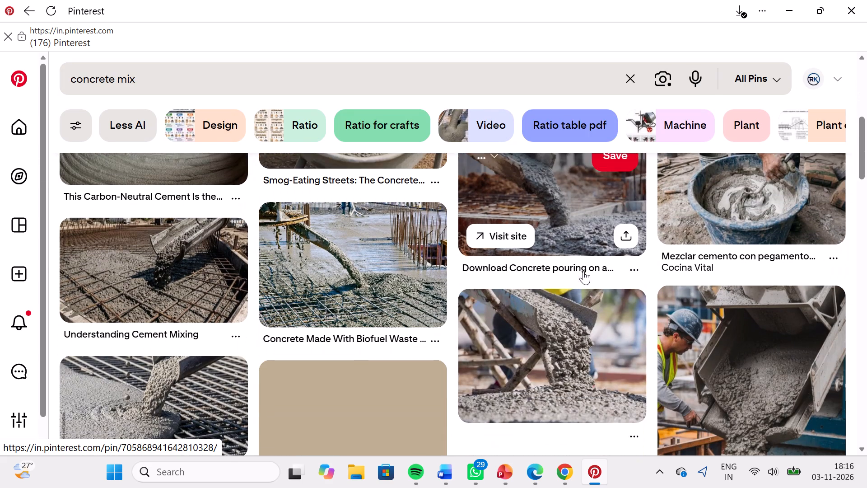
left_click(333, 260)
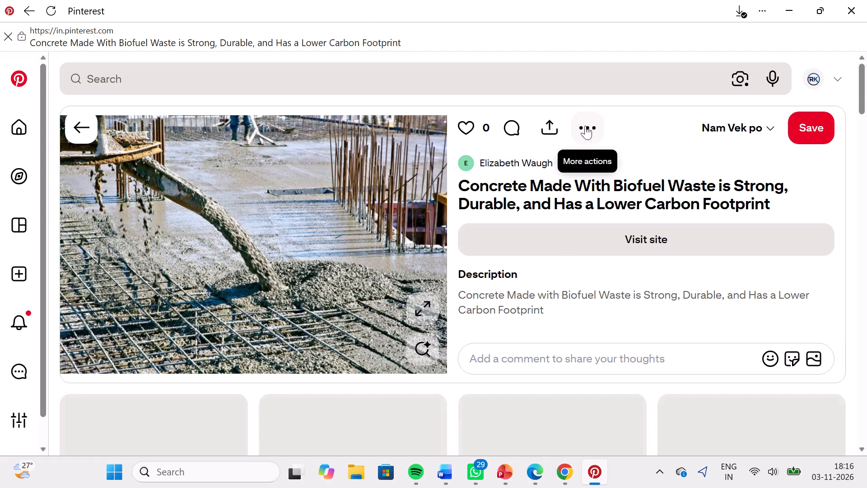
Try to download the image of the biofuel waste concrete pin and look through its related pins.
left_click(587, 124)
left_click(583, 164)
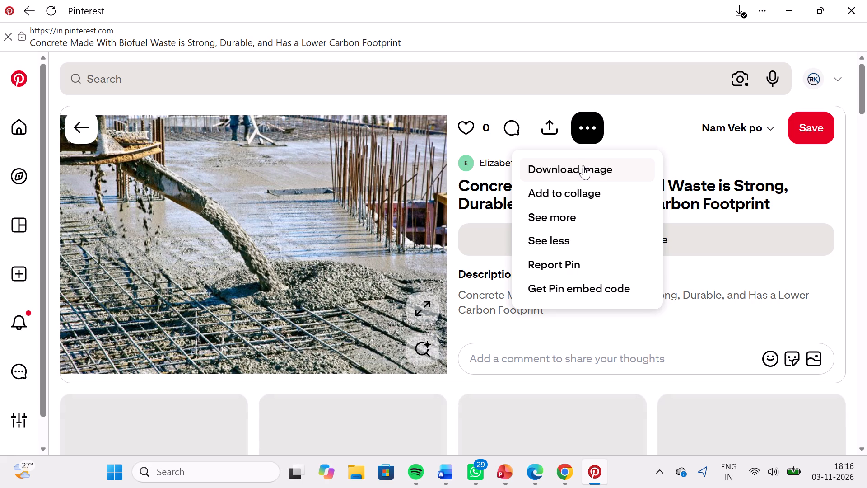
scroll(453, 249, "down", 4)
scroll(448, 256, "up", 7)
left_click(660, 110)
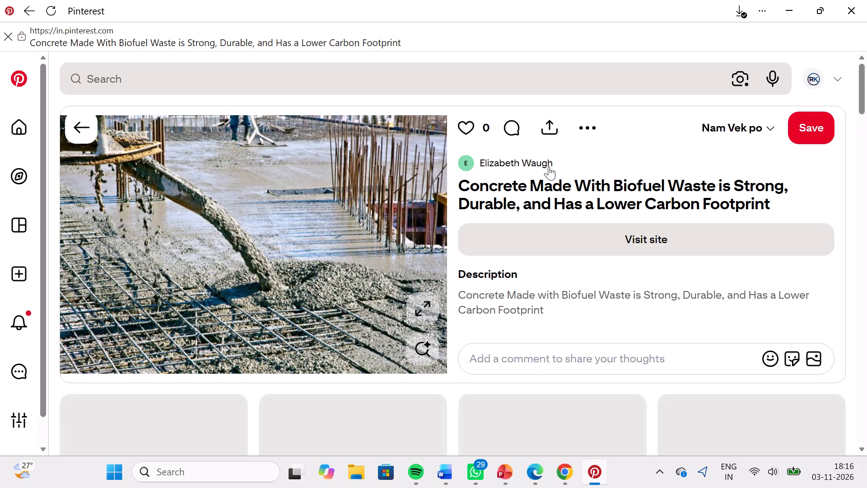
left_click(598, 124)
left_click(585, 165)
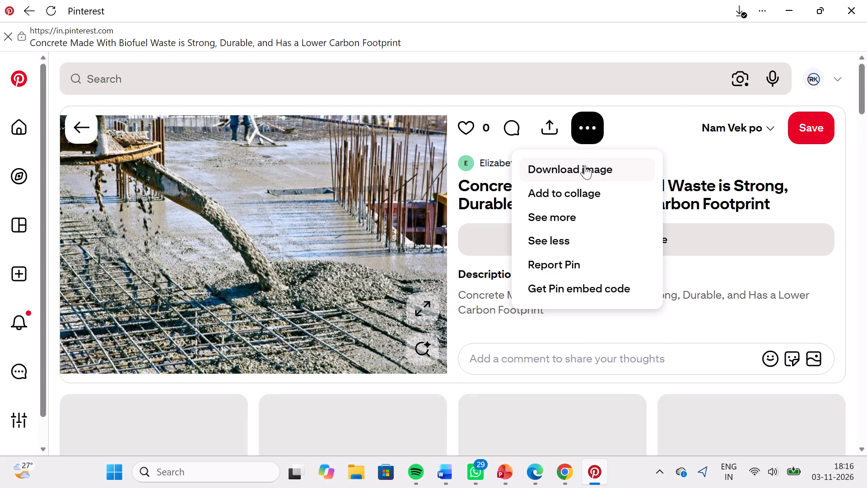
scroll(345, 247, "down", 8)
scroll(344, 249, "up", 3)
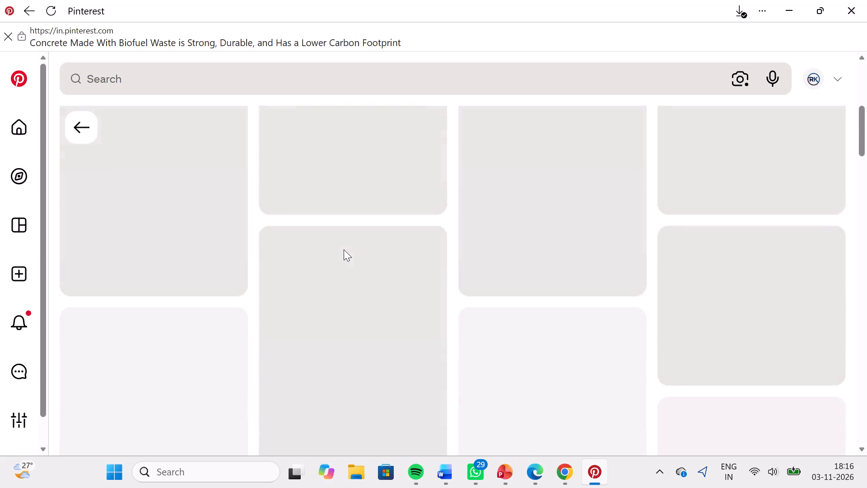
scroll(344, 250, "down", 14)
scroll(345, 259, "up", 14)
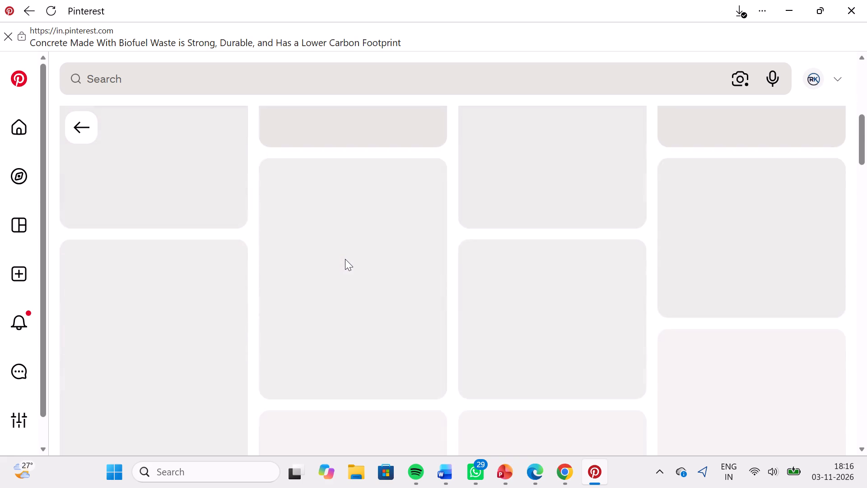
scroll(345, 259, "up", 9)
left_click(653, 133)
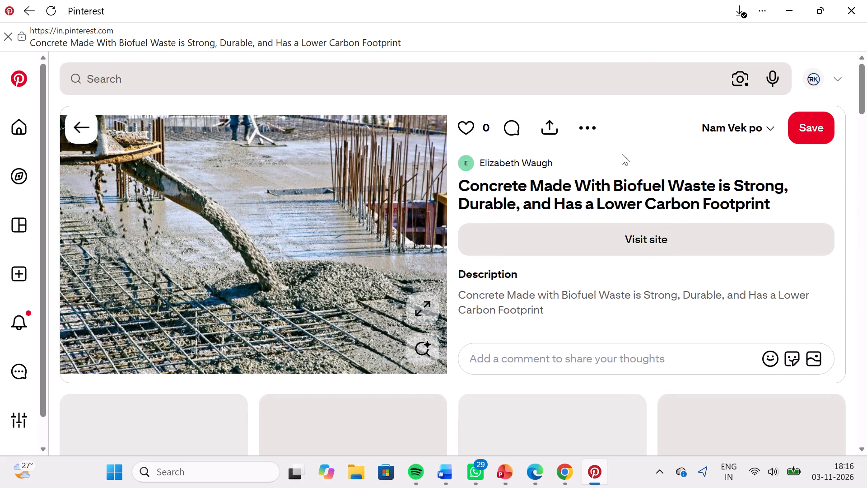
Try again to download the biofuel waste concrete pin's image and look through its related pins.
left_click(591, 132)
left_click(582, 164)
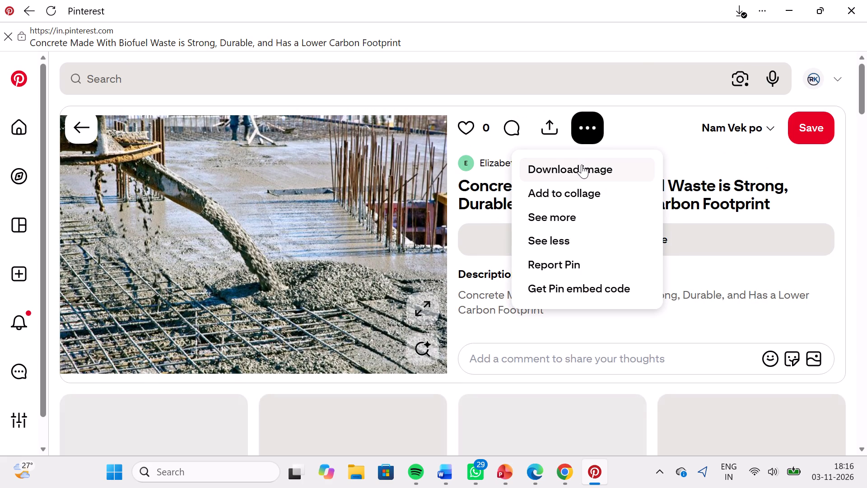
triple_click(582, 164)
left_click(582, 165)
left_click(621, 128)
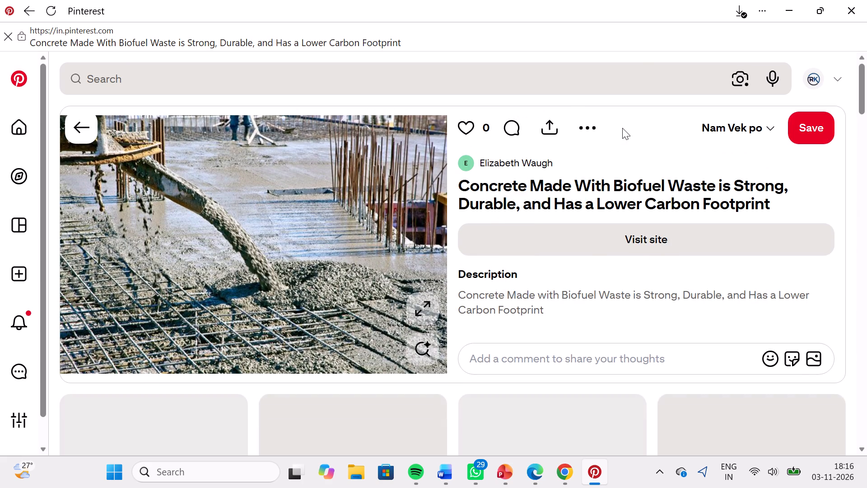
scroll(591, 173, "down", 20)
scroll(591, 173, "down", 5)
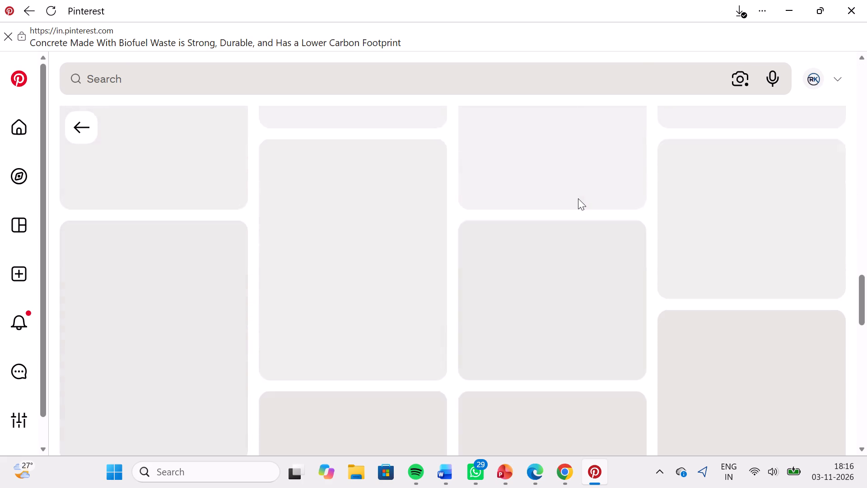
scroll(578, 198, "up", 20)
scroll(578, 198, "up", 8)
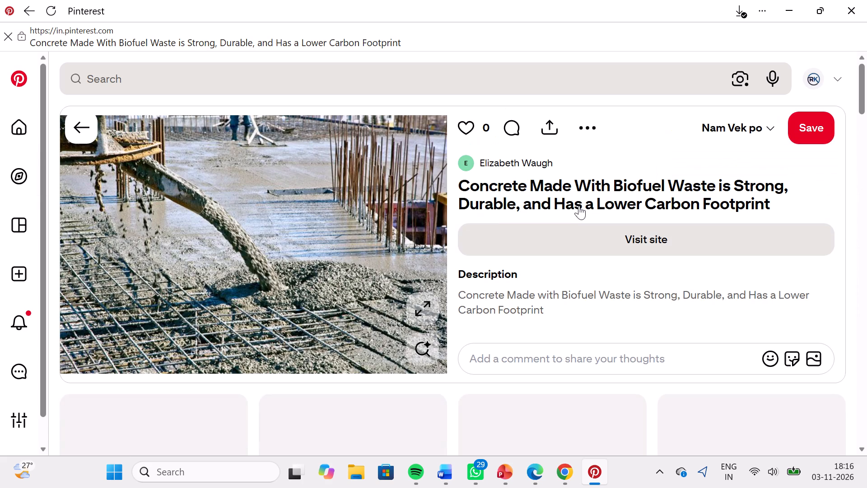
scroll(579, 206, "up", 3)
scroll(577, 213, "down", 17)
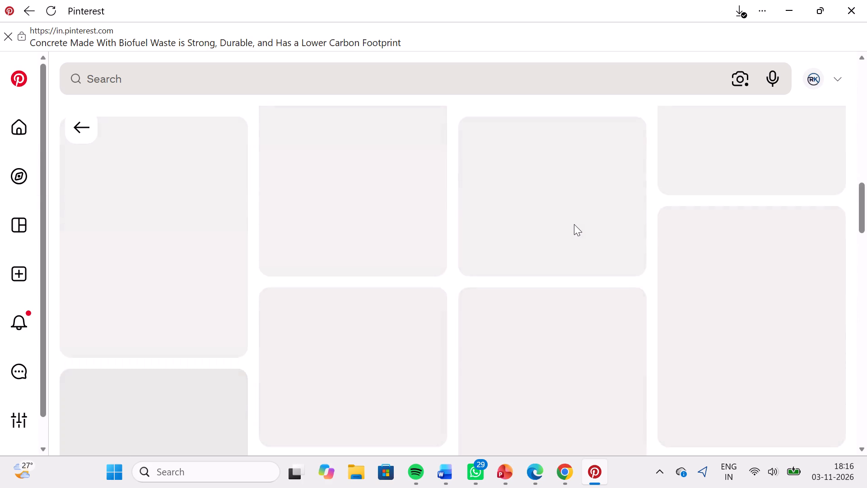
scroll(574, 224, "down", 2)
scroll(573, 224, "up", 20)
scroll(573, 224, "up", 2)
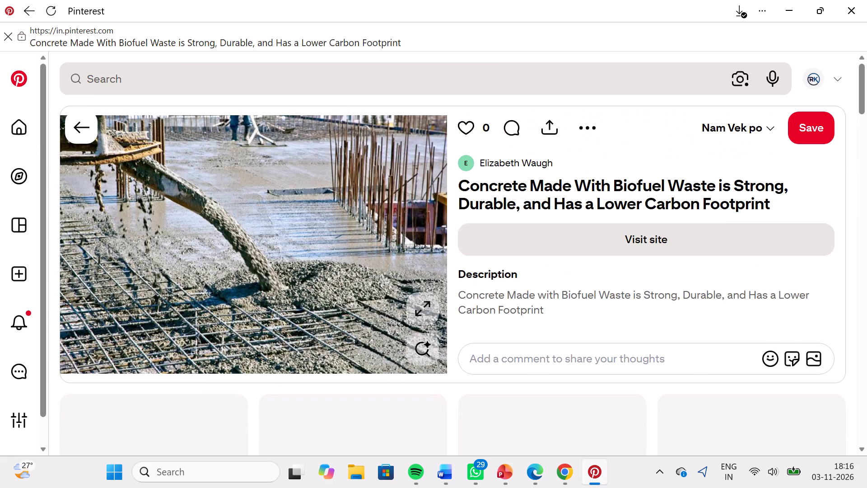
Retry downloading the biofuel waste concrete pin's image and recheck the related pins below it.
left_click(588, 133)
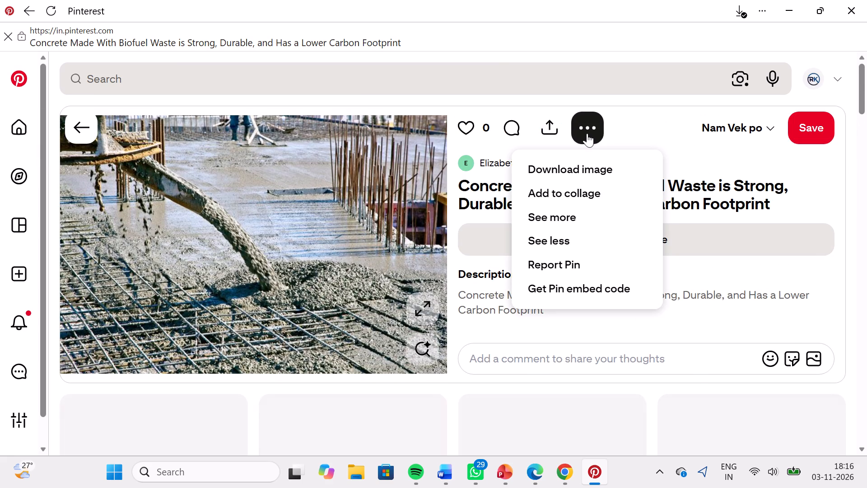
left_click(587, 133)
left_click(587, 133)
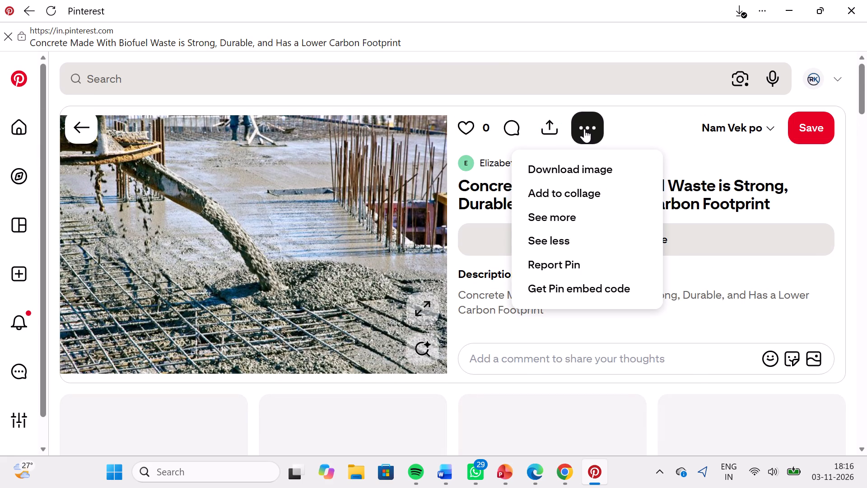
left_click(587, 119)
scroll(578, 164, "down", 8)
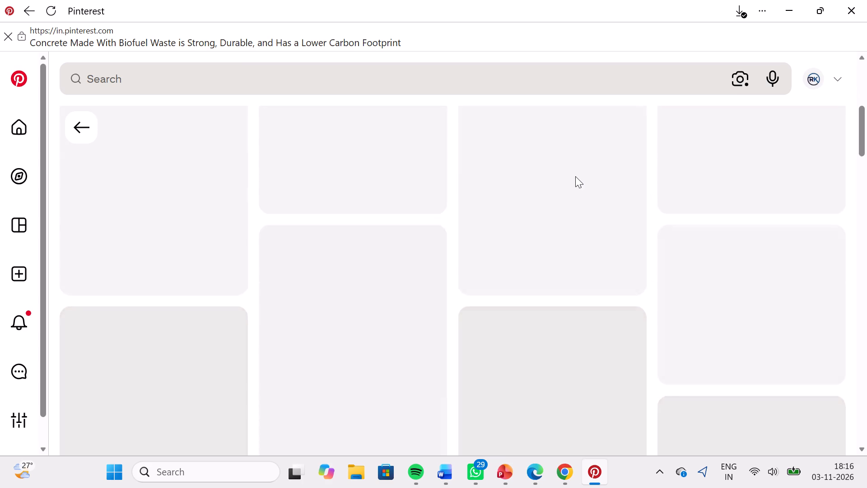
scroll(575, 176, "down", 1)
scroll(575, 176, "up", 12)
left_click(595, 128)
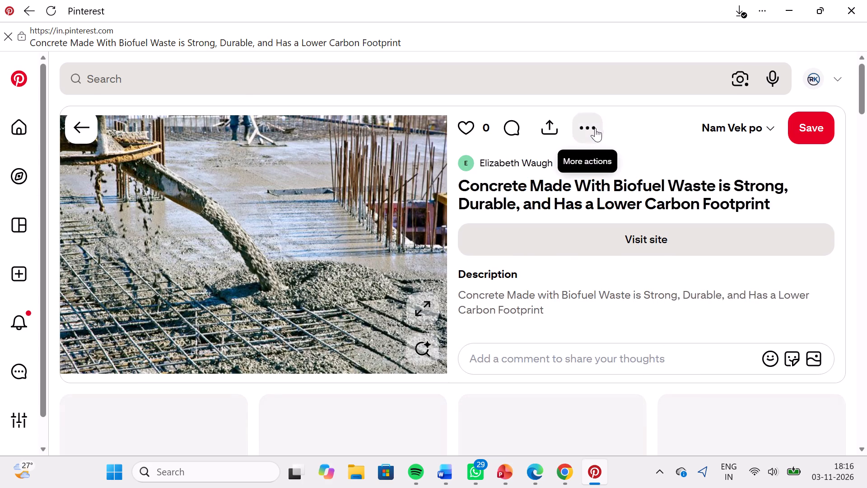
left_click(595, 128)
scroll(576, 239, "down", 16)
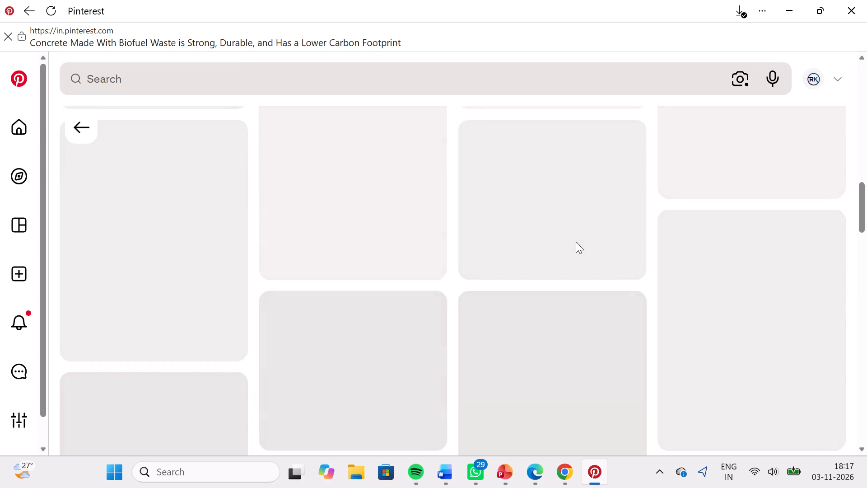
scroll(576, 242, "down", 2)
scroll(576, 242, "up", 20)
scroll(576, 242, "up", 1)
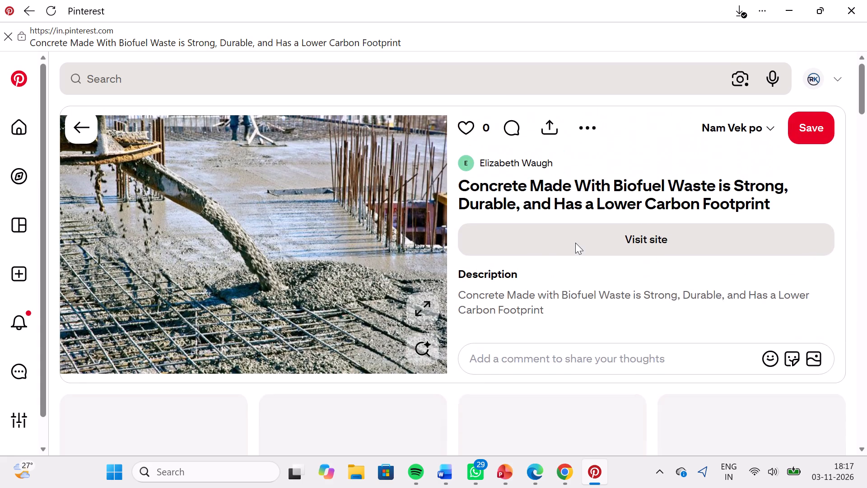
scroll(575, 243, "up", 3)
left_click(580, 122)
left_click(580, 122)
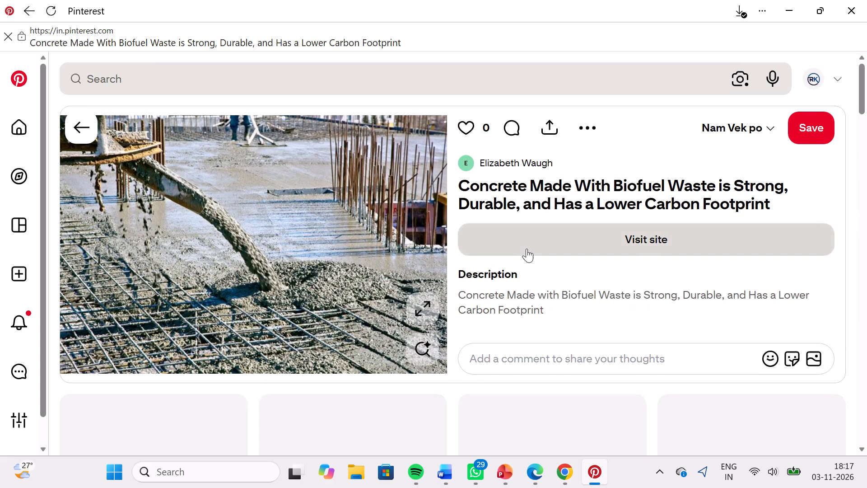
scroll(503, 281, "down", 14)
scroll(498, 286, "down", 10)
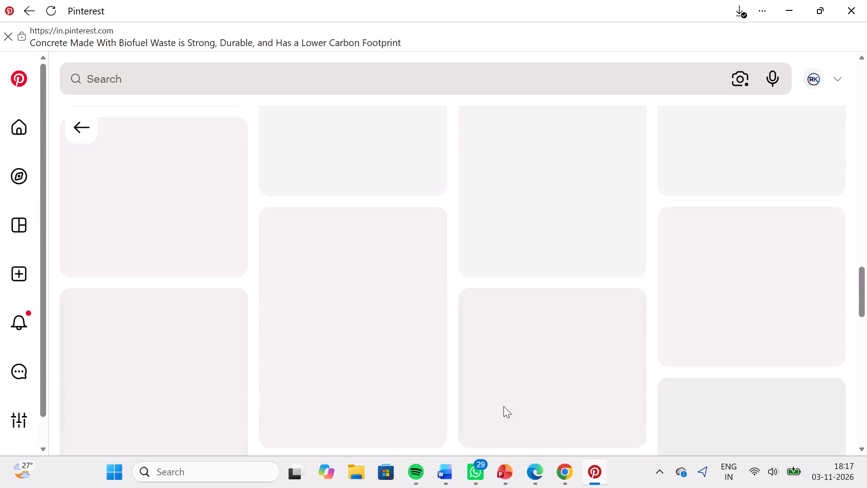
Switch to PowerPoint and look through the thumbnails of the slides after slide 20, up to slide 30.
left_click(538, 402)
scroll(42, 317, "down", 2)
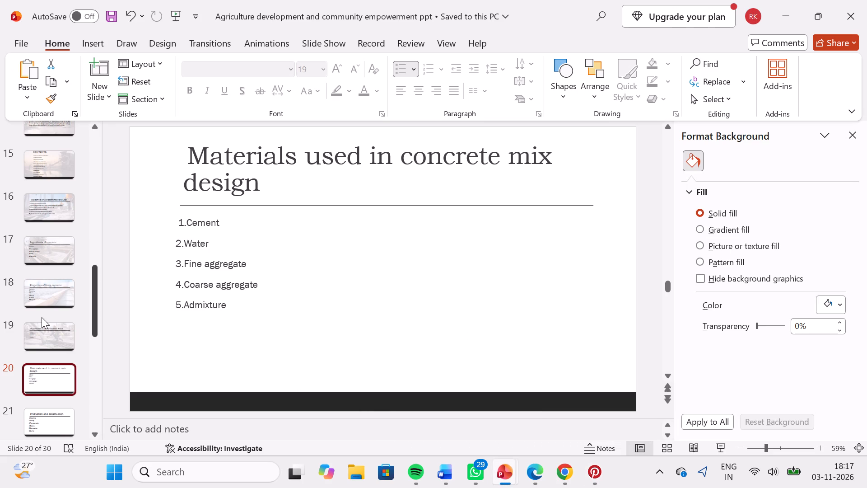
scroll(42, 317, "down", 20)
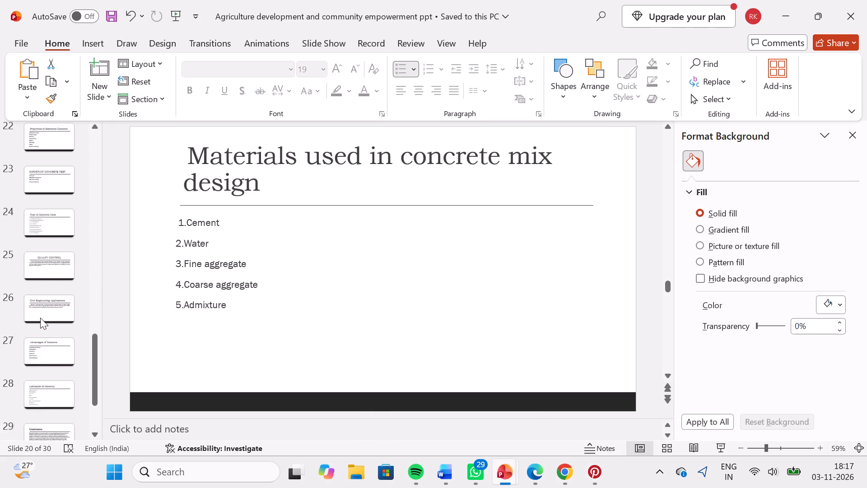
scroll(40, 318, "down", 9)
scroll(51, 295, "up", 2)
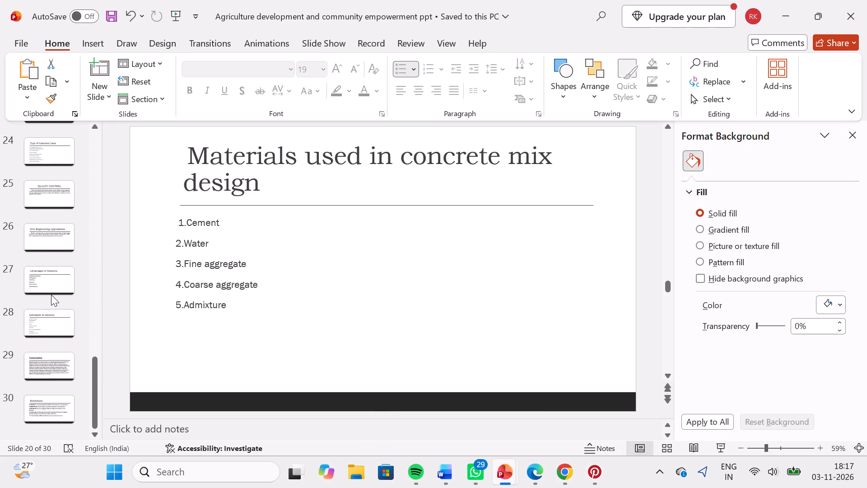
scroll(51, 295, "up", 18)
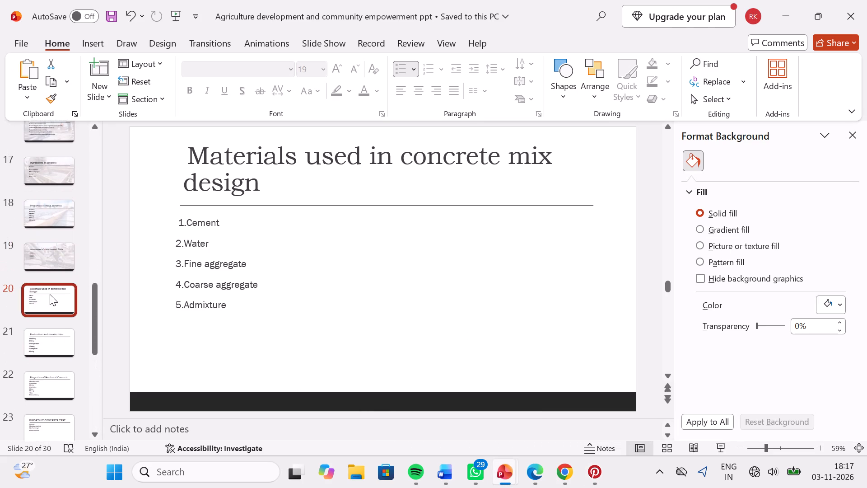
scroll(49, 295, "down", 16)
scroll(49, 297, "down", 6)
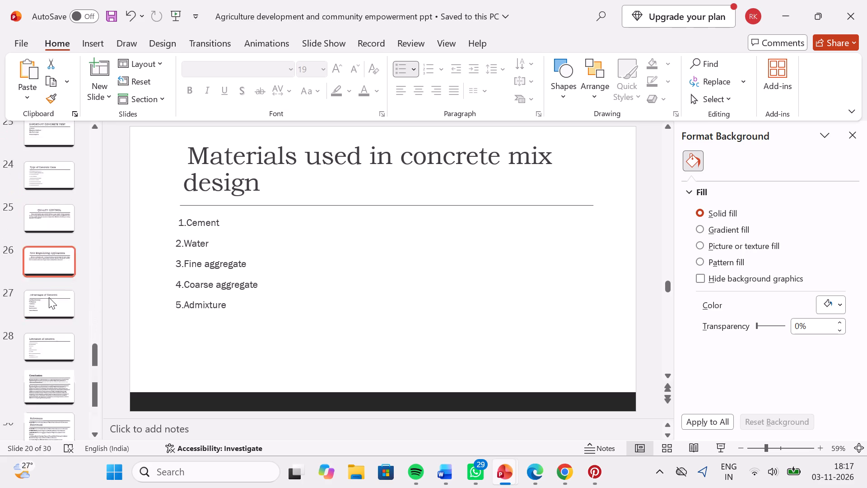
scroll(49, 297, "up", 16)
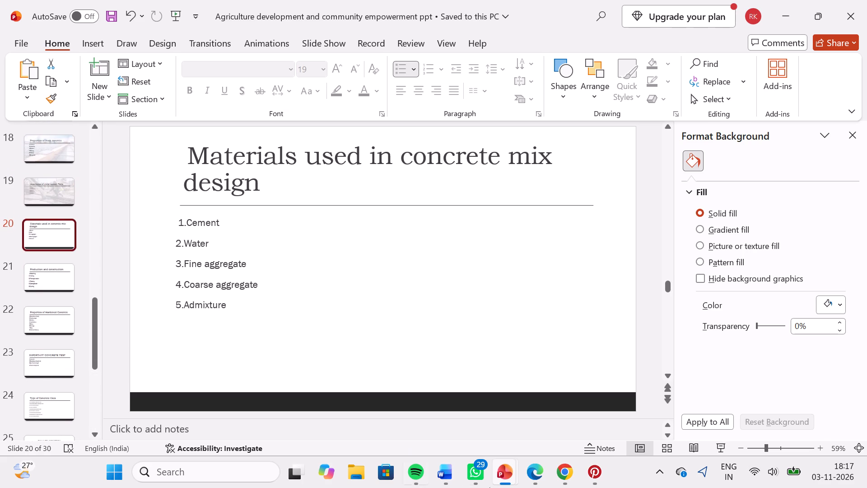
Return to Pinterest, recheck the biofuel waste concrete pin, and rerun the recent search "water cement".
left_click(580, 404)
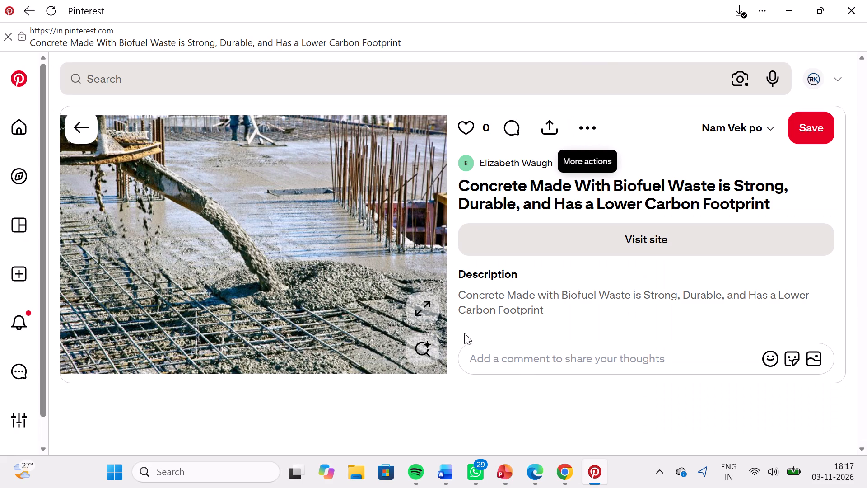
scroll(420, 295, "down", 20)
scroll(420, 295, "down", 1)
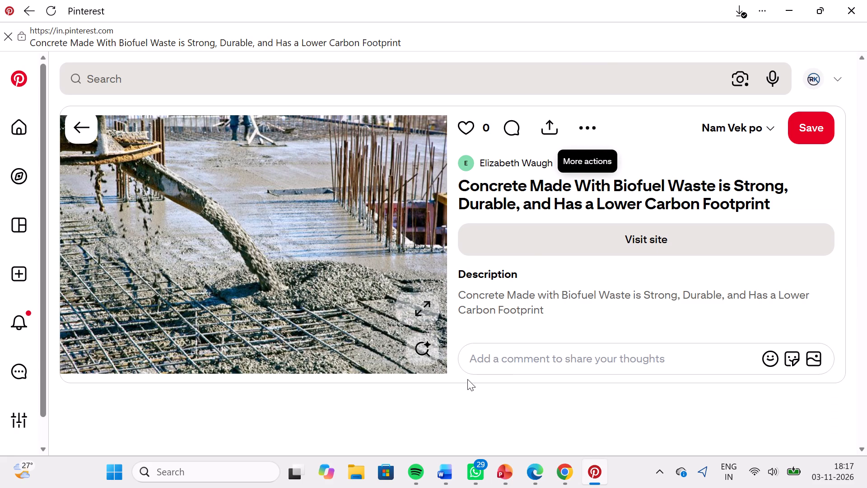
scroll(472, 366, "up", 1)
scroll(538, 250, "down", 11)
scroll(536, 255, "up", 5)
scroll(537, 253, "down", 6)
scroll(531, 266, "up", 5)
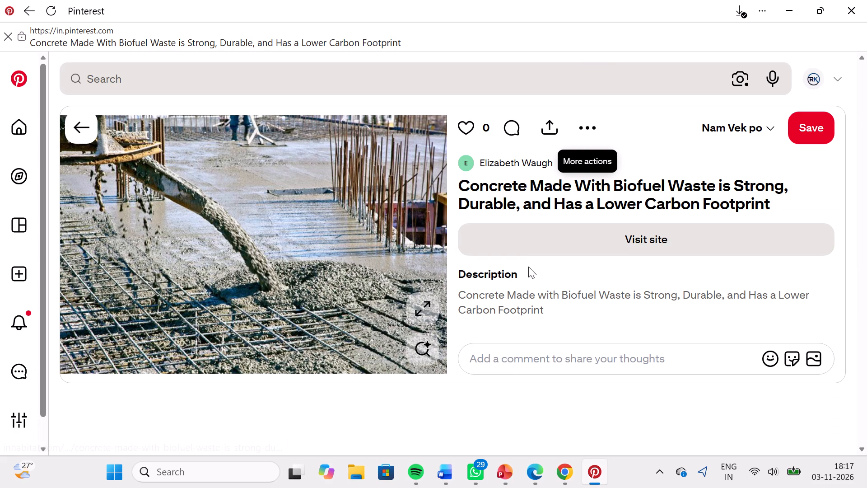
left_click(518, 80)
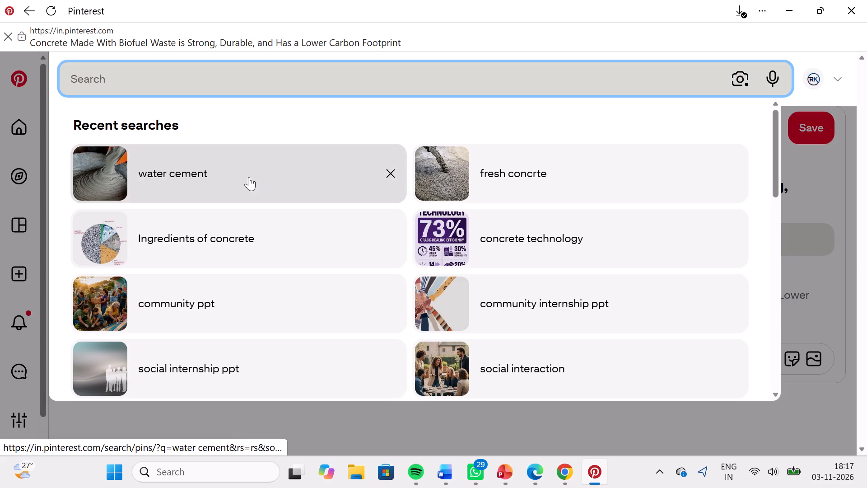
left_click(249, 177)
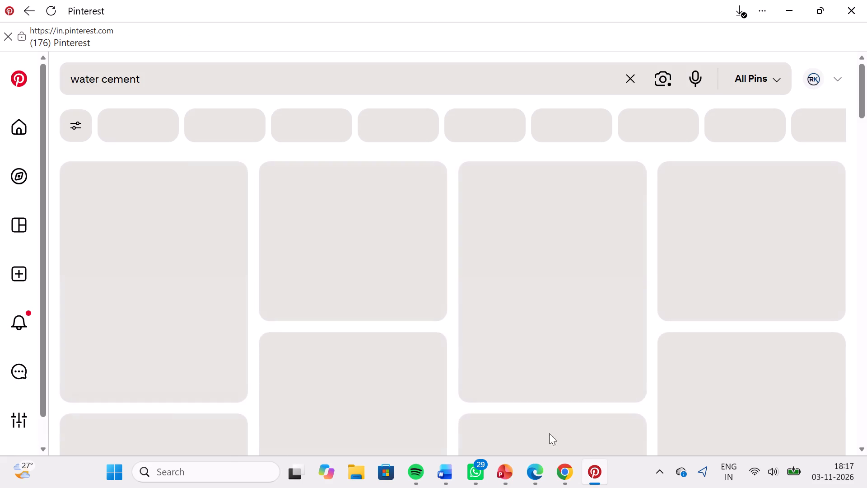
Search Pinterest for "concrete mix design".
left_click(283, 89)
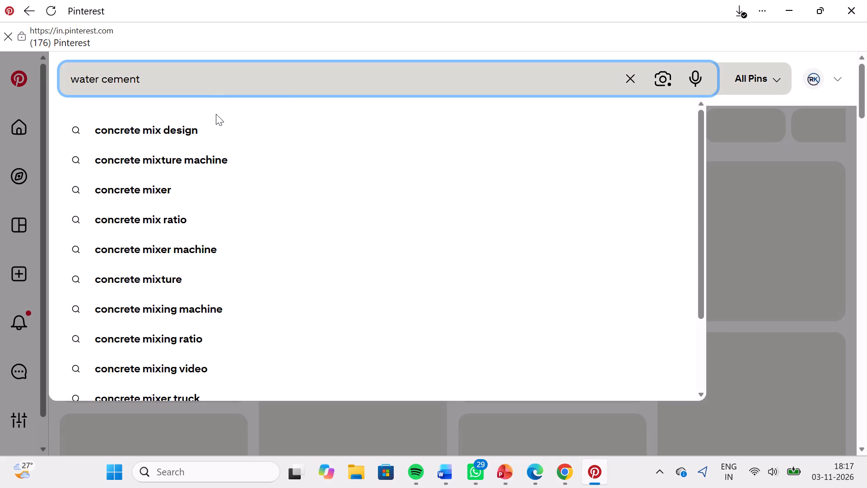
Run the Pinterest search using the suggested term "concrete mix design".
left_click(215, 114)
left_click(194, 131)
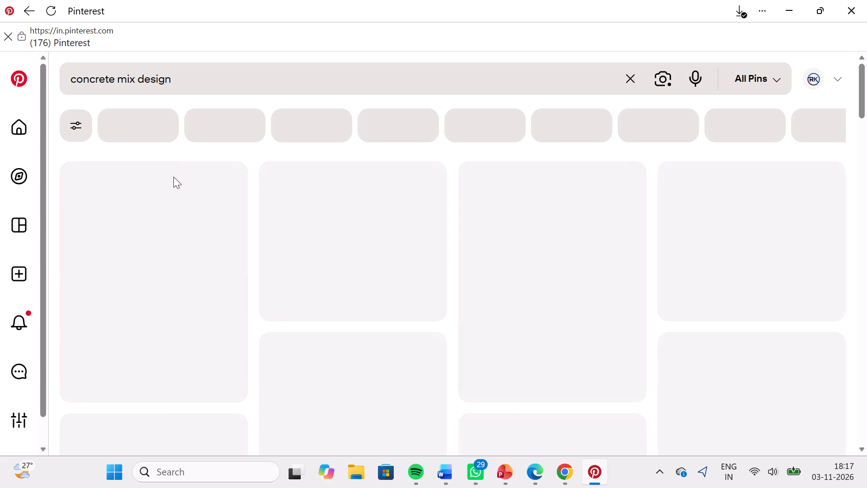
Check the available Wi-Fi networks and switch the connection from realme C55 to iPhone 15.
left_click(751, 473)
left_click(676, 249)
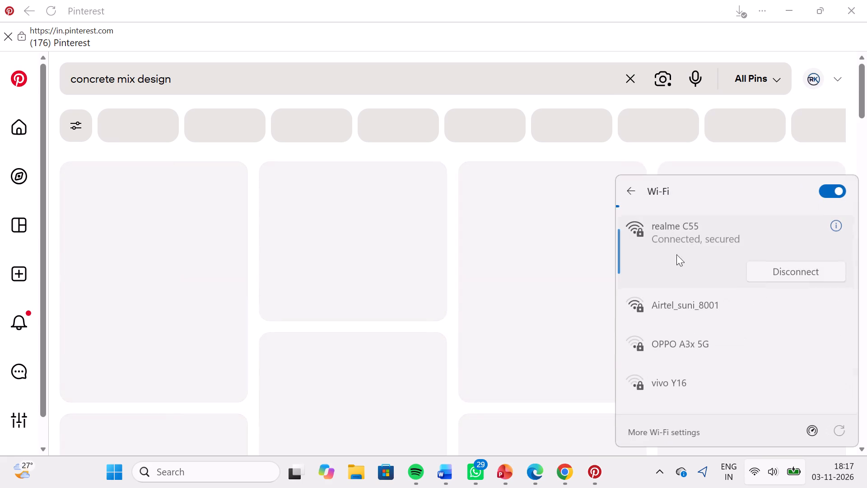
scroll(728, 321, "down", 6)
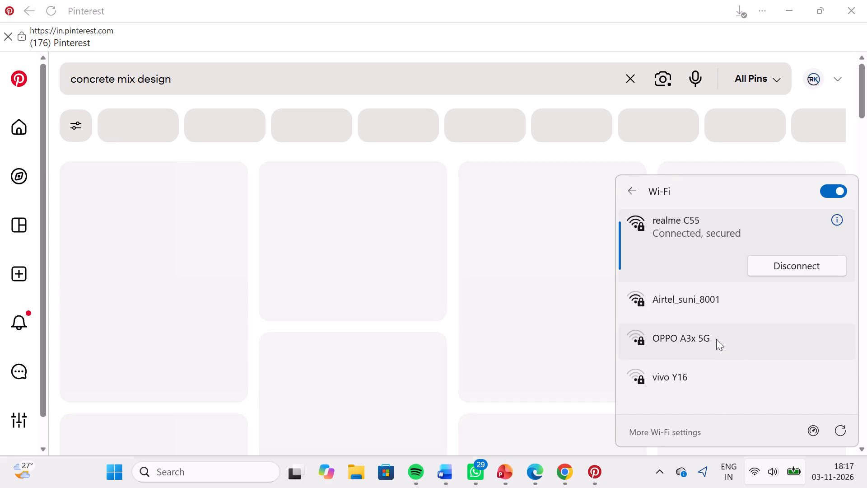
scroll(716, 339, "down", 5)
scroll(716, 339, "up", 4)
left_click(625, 184)
left_click(682, 257)
scroll(713, 300, "down", 4)
scroll(713, 308, "up", 4)
left_click(802, 263)
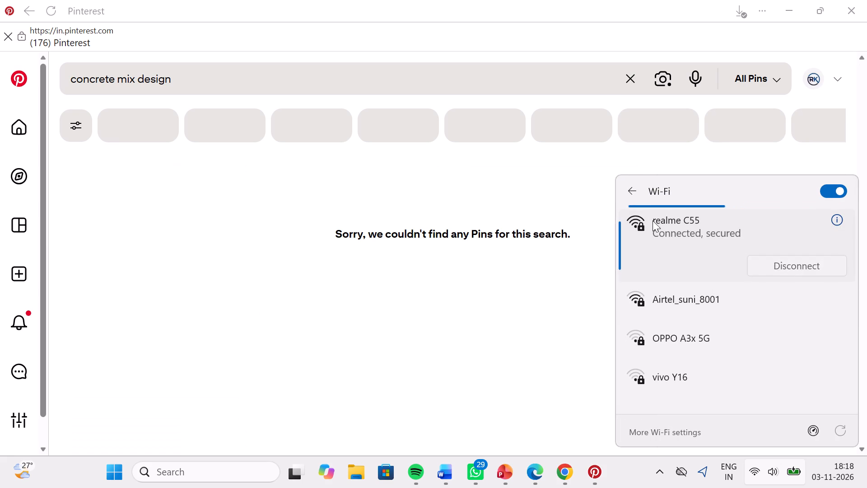
left_click(676, 221)
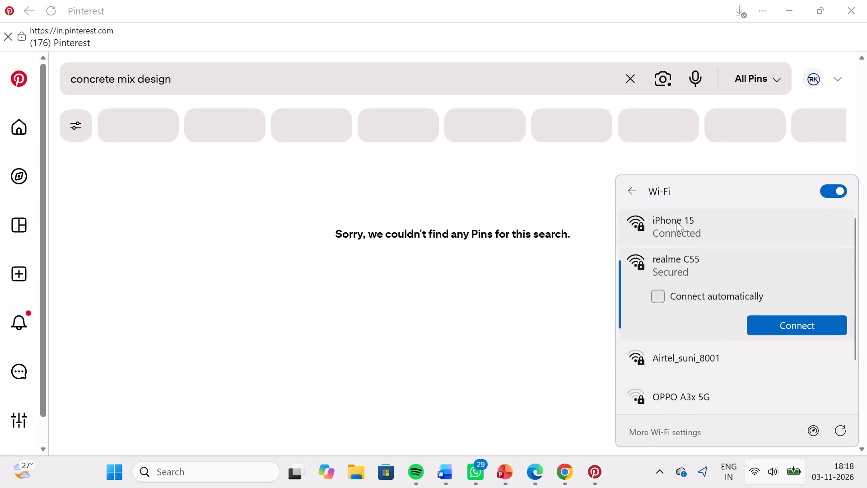
left_click(635, 191)
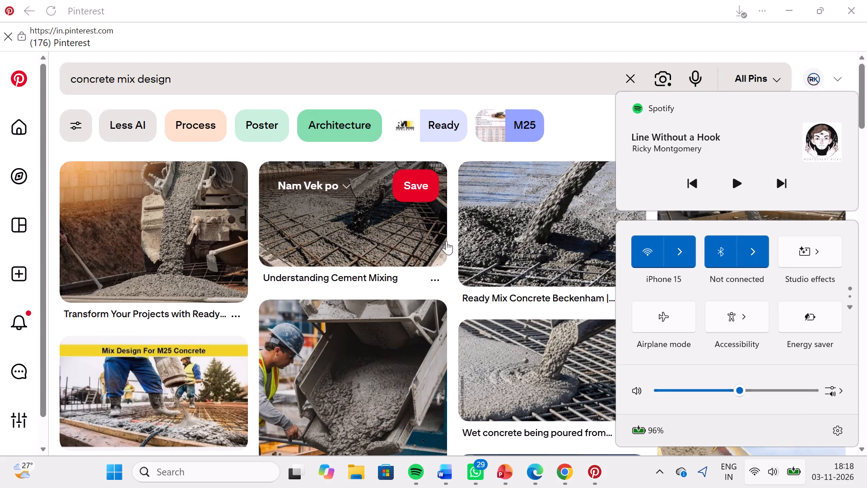
Look through the "concrete mix design" pins for a picture suited to the concrete ingredients slide.
scroll(531, 287, "down", 6)
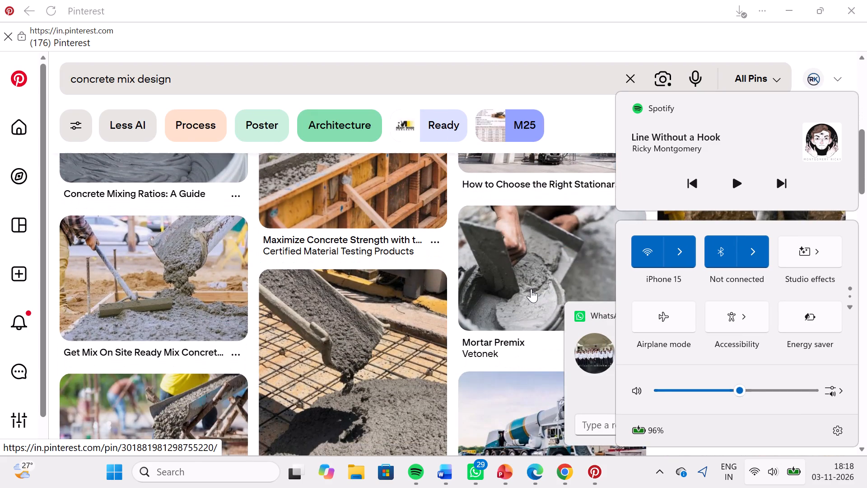
scroll(520, 296, "down", 6)
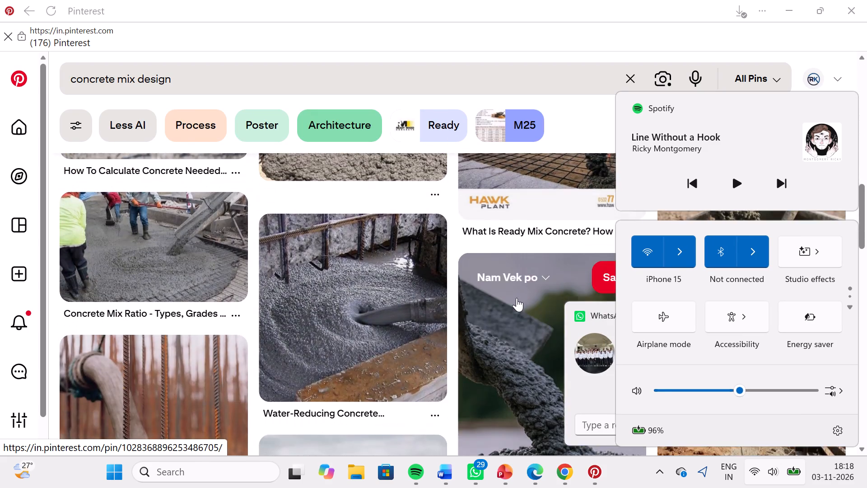
scroll(517, 298, "down", 2)
scroll(517, 298, "up", 16)
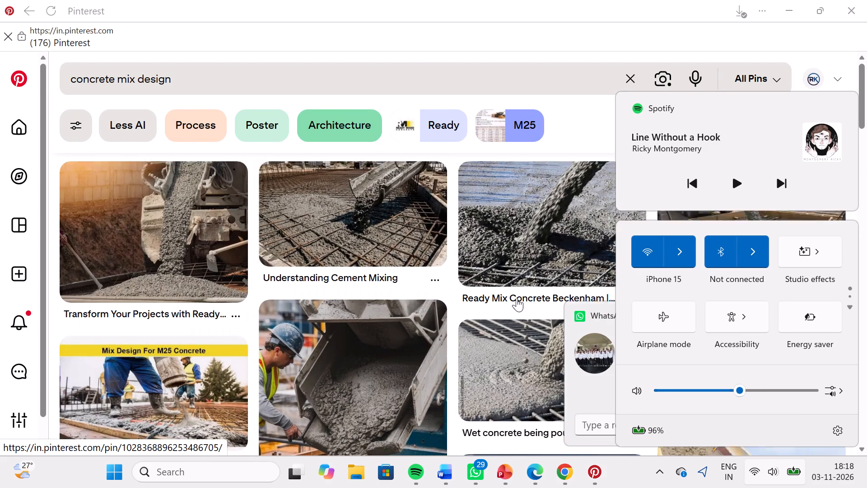
scroll(517, 298, "up", 4)
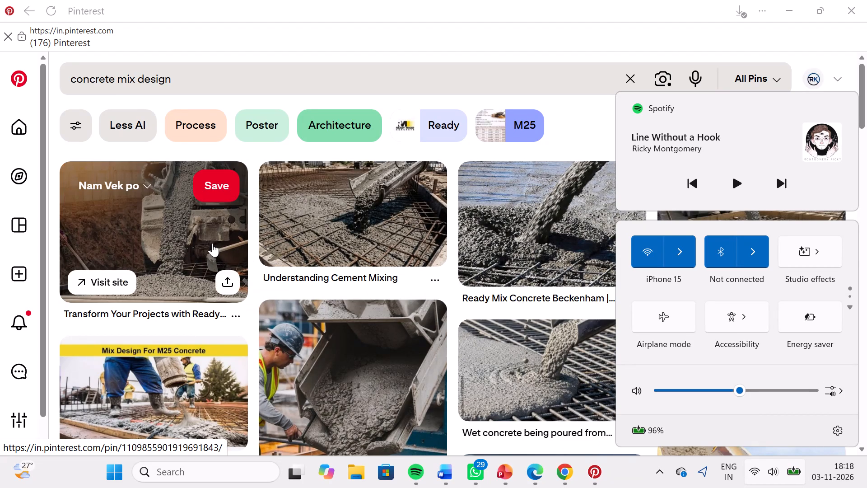
scroll(317, 352, "down", 4)
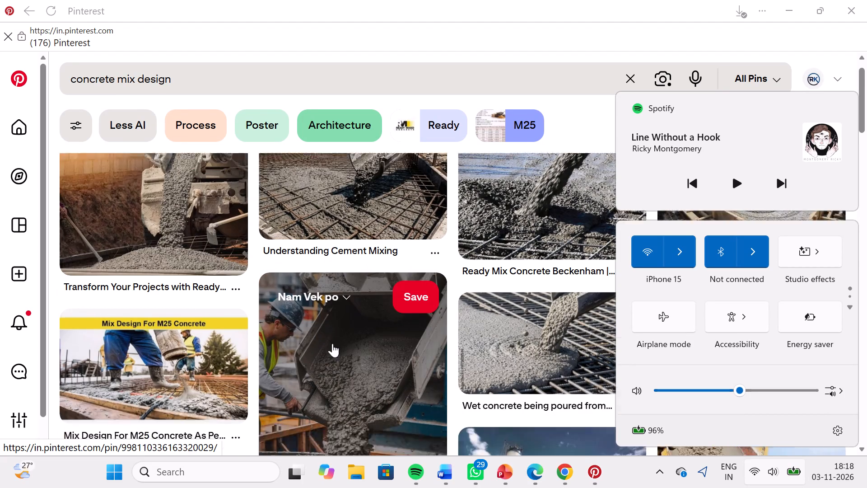
scroll(338, 337, "down", 2)
left_click(556, 125)
scroll(496, 268, "down", 4)
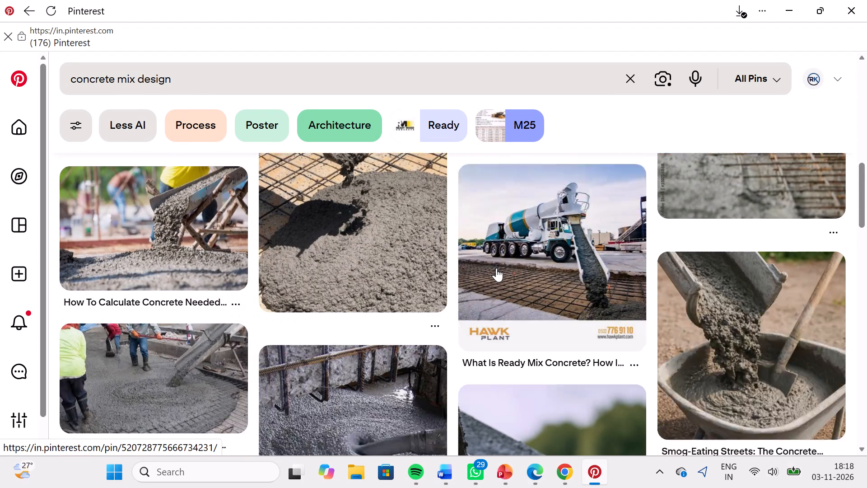
Browse the "concrete mix design" results and open the pin "Understanding Cement Mixing".
scroll(496, 268, "up", 4)
scroll(497, 268, "down", 12)
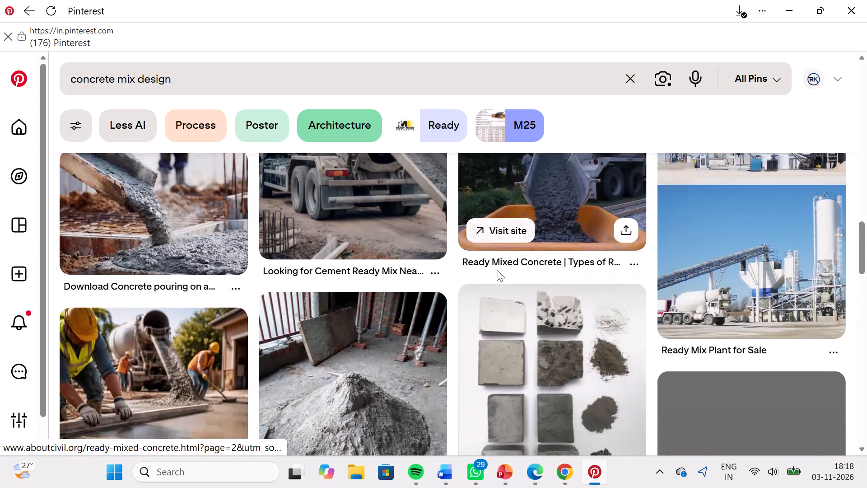
scroll(497, 270, "down", 6)
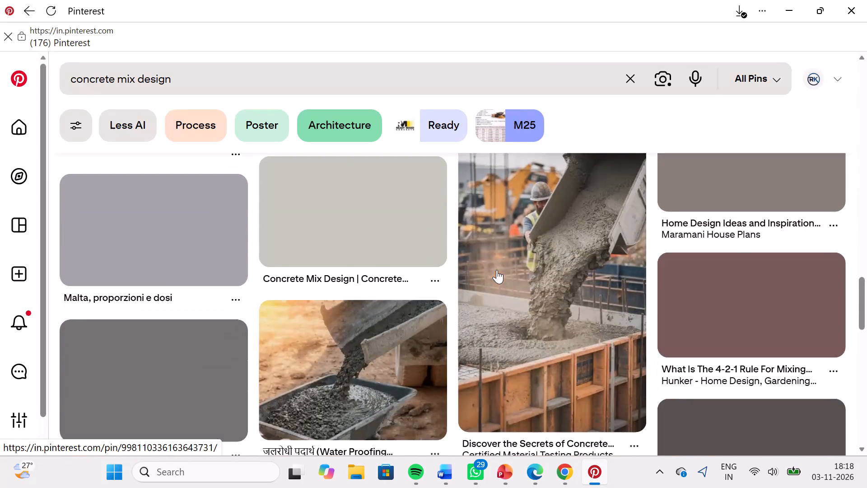
scroll(497, 270, "up", 19)
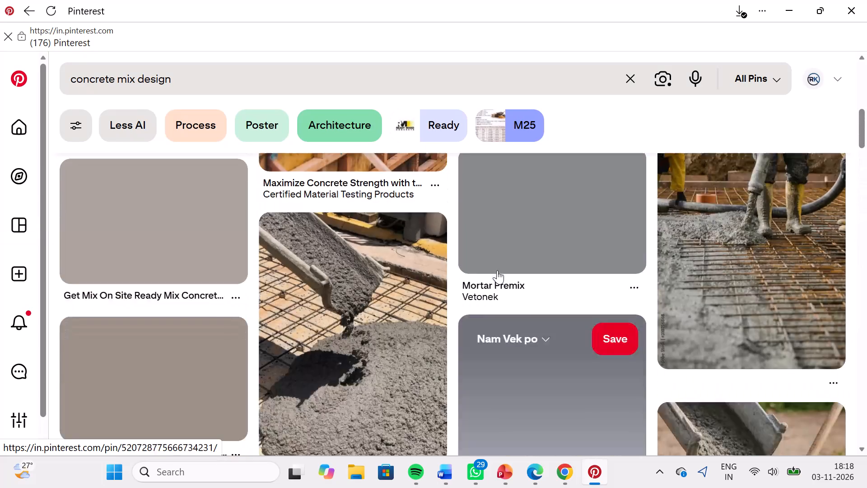
scroll(497, 270, "up", 10)
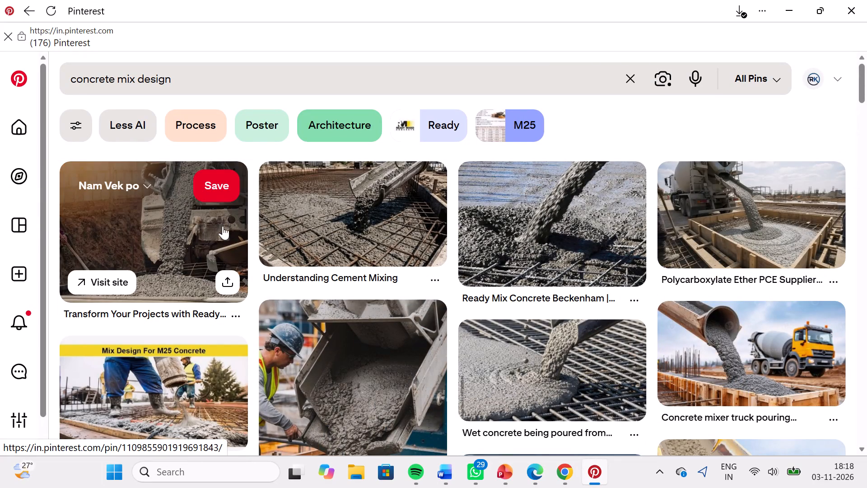
left_click(350, 217)
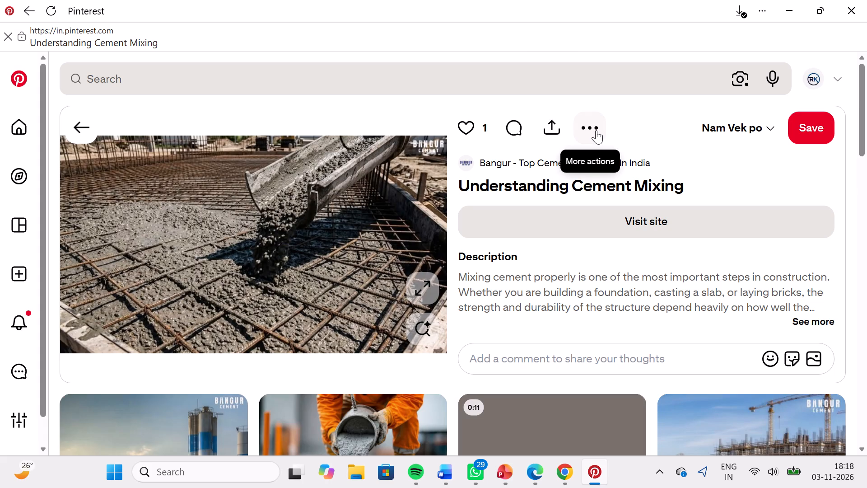
Download the image of the "Understanding Cement Mixing" pin.
left_click(596, 130)
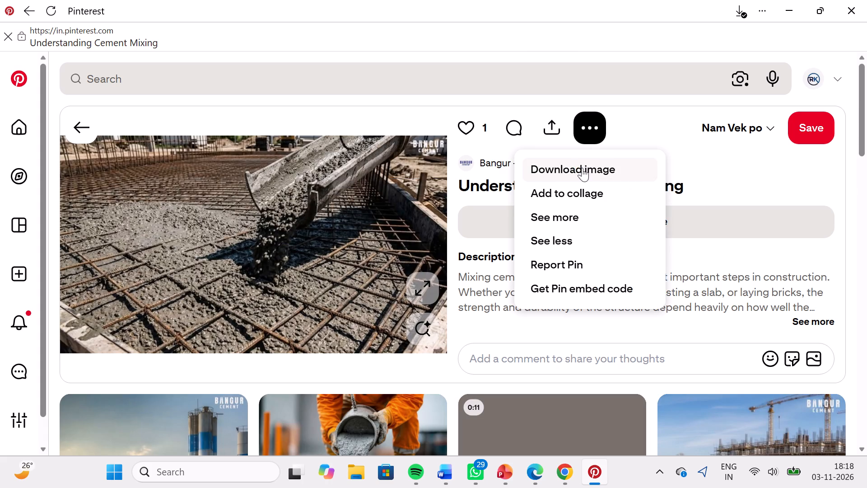
left_click(582, 168)
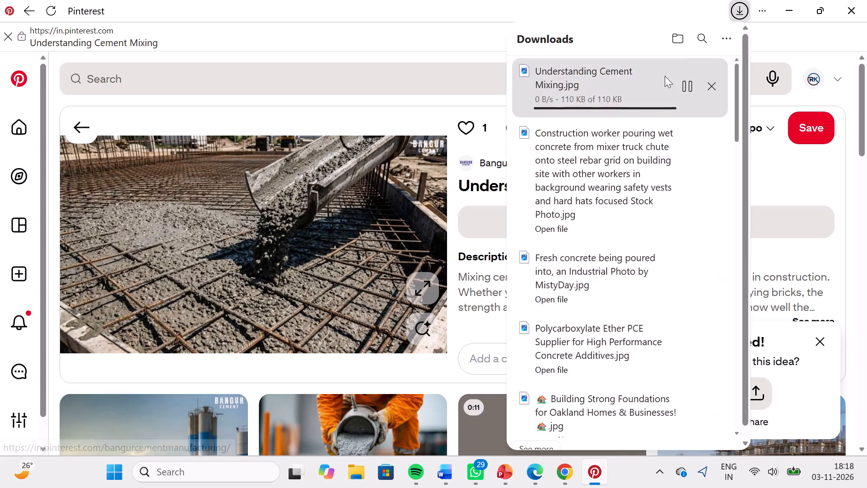
left_click(365, 121)
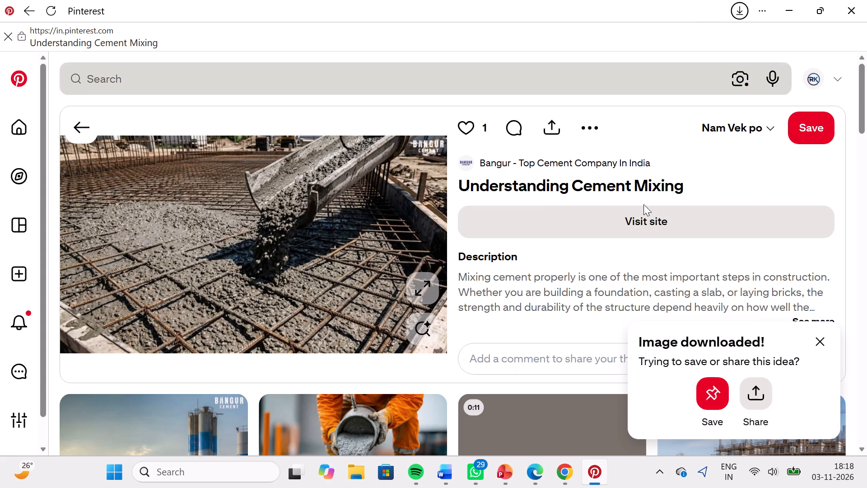
Switch back to PowerPoint at slide 20, "Materials used in concrete mix design".
left_click_drag(556, 412, 560, 412)
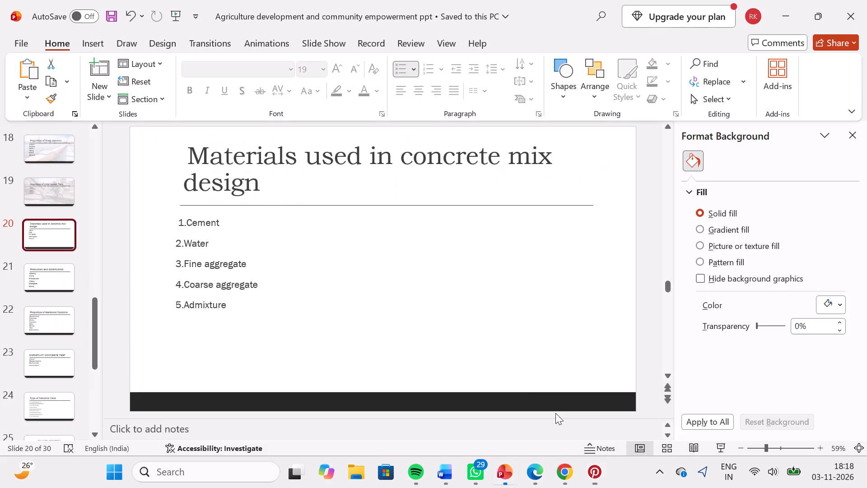
Insert the downloaded "Understanding Cement Mixing" picture from the Downloads folder onto slide 20.
left_click(83, 38)
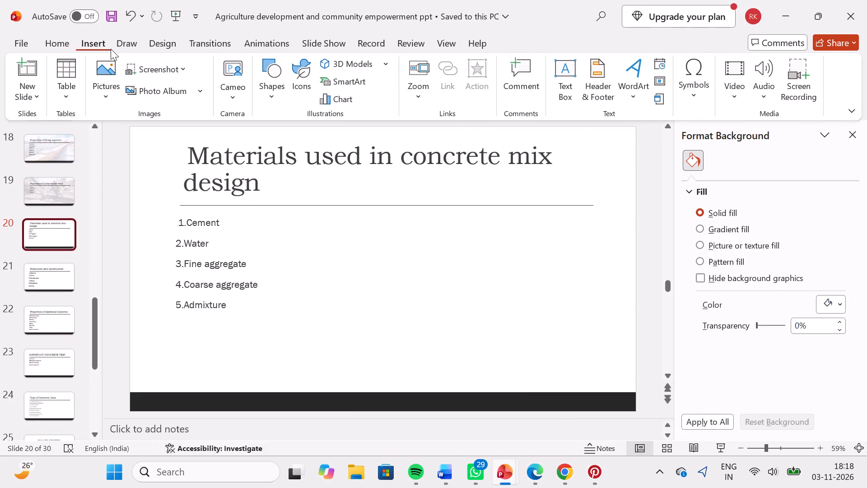
left_click(112, 72)
left_click(153, 143)
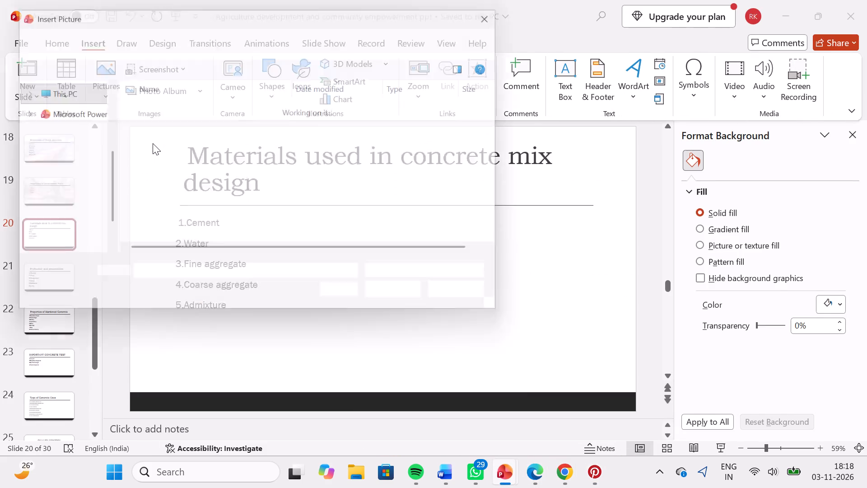
left_click(183, 126)
left_click(183, 126)
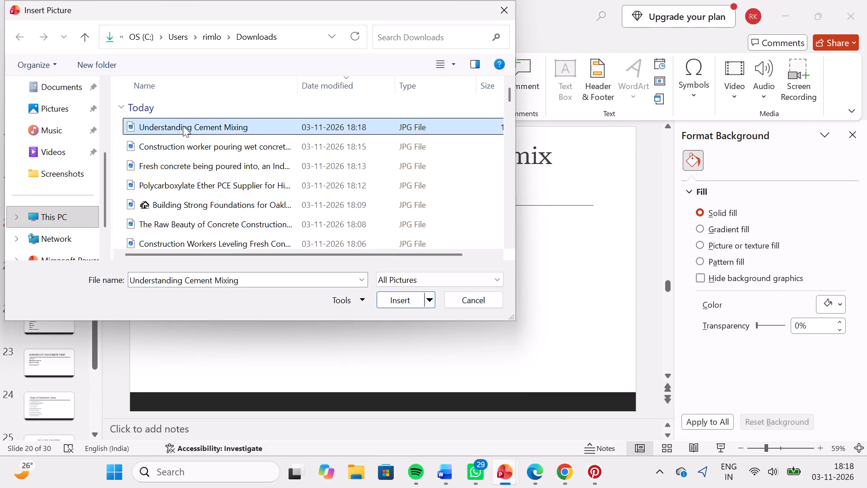
left_click(204, 129)
double_click(205, 128)
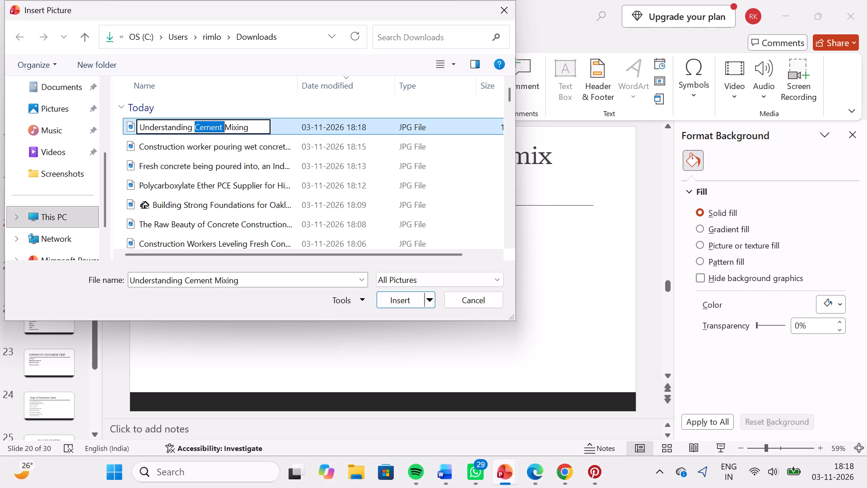
left_click(285, 127)
double_click(286, 125)
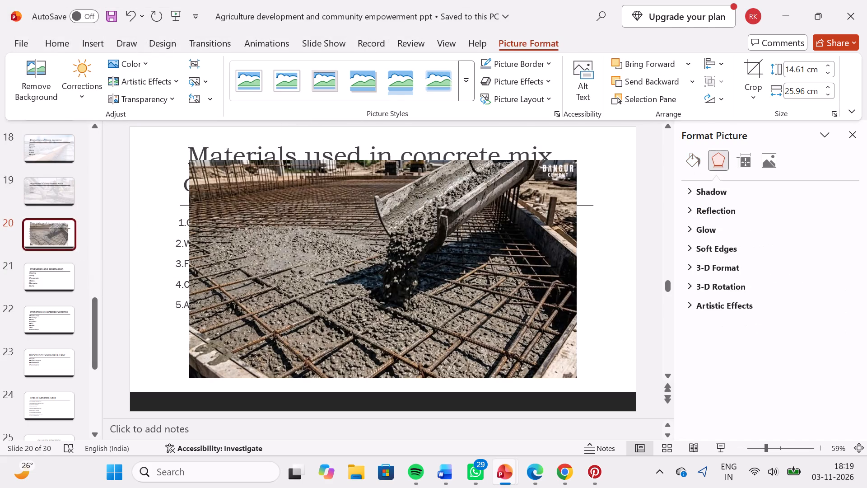
Align the picture with the slide's top-left corner and stretch it to about 33.87 cm wide and 17.81 cm high, down to the black band.
left_click(345, 235)
left_click_drag(345, 235, 290, 202)
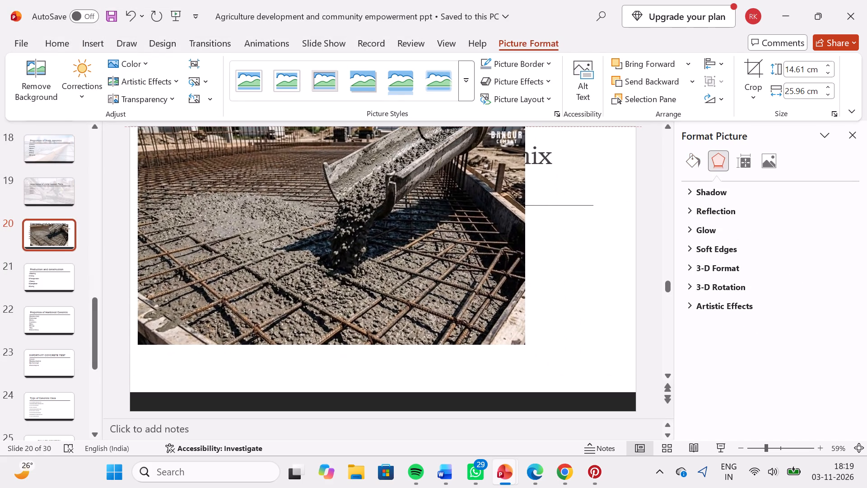
left_click_drag(290, 202, 287, 202)
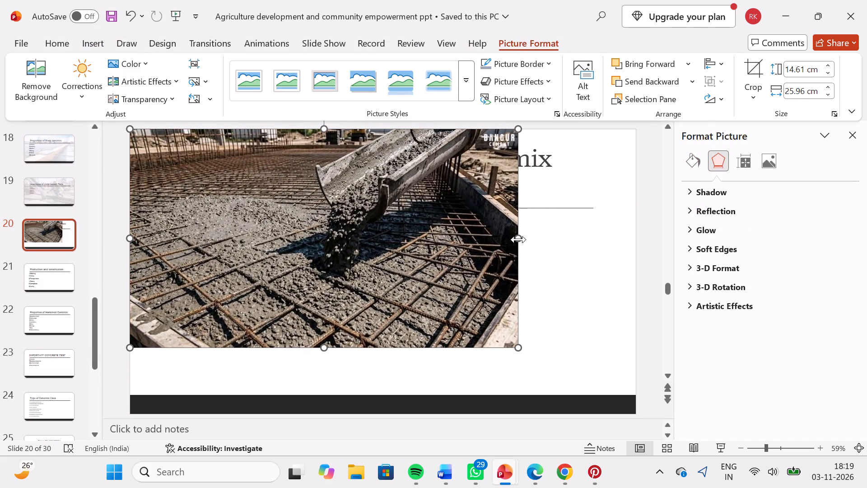
left_click_drag(518, 239, 634, 256)
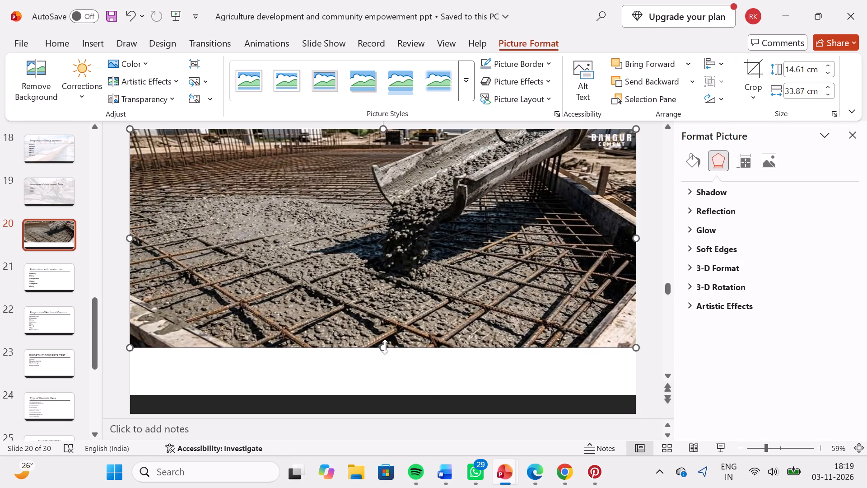
left_click_drag(385, 347, 403, 396)
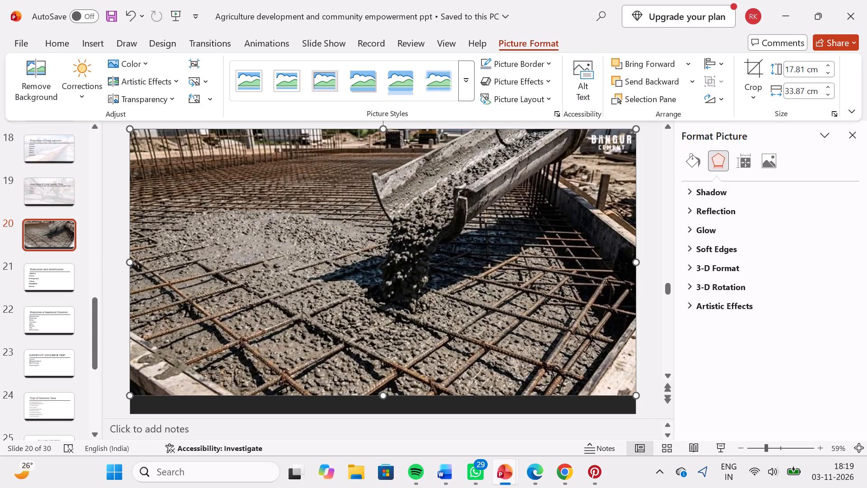
Apply a strong transparency preset to the concrete picture to fade it behind the slide text.
left_click(147, 100)
left_click(469, 124)
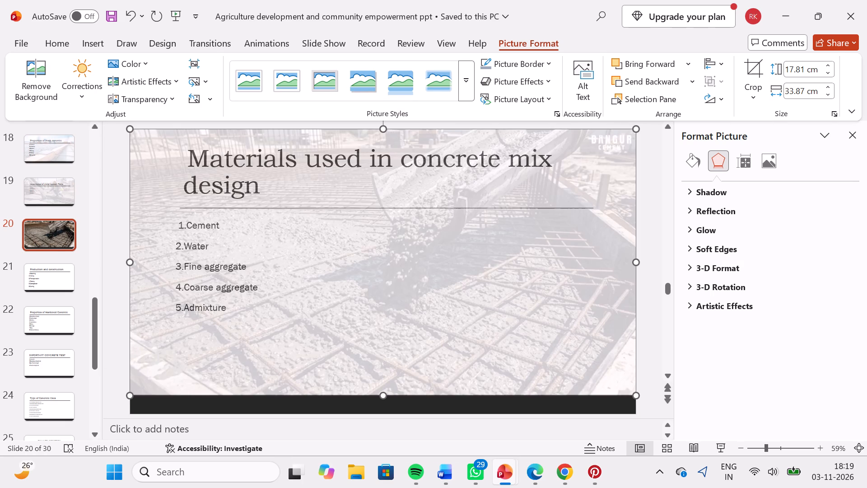
Go to slide 21, "Production and construction".
left_click(30, 276)
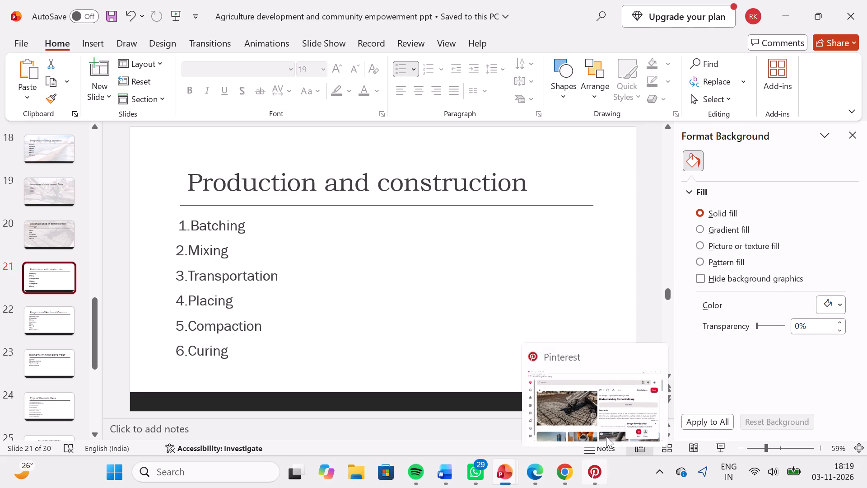
Switch to Pinterest and search for "construction".
left_click(607, 423)
left_click(437, 83)
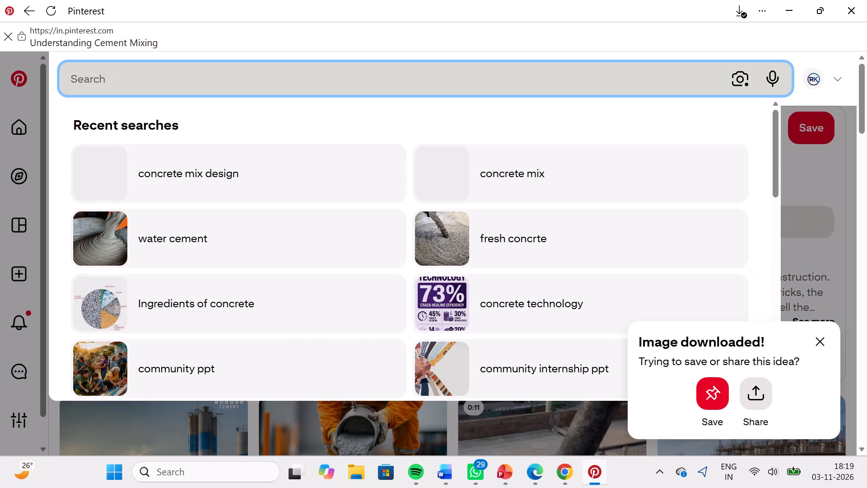
type("construction")
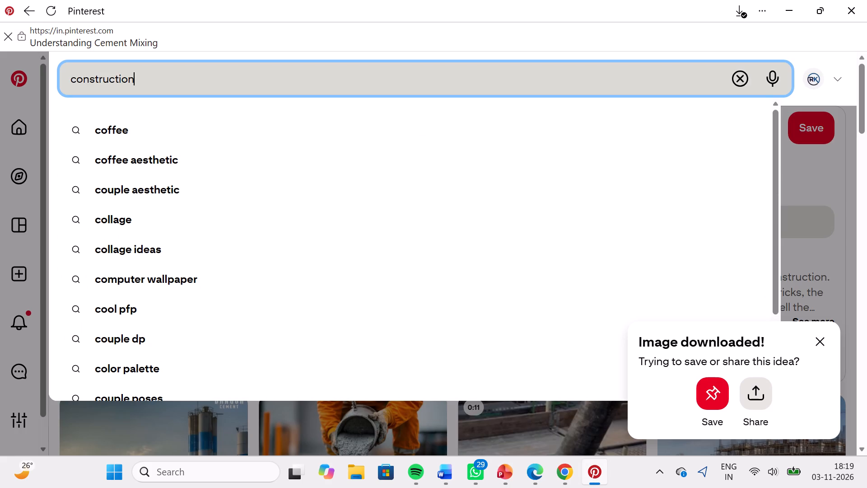
key("Return")
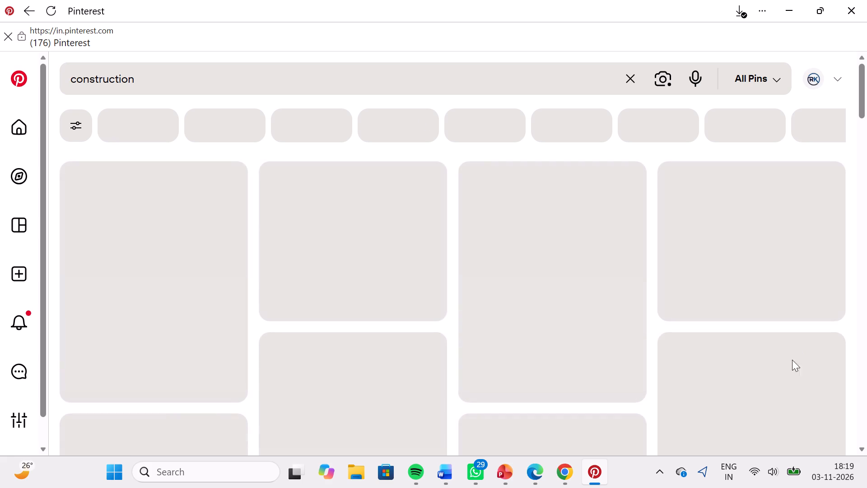
left_click(757, 473)
left_click(759, 470)
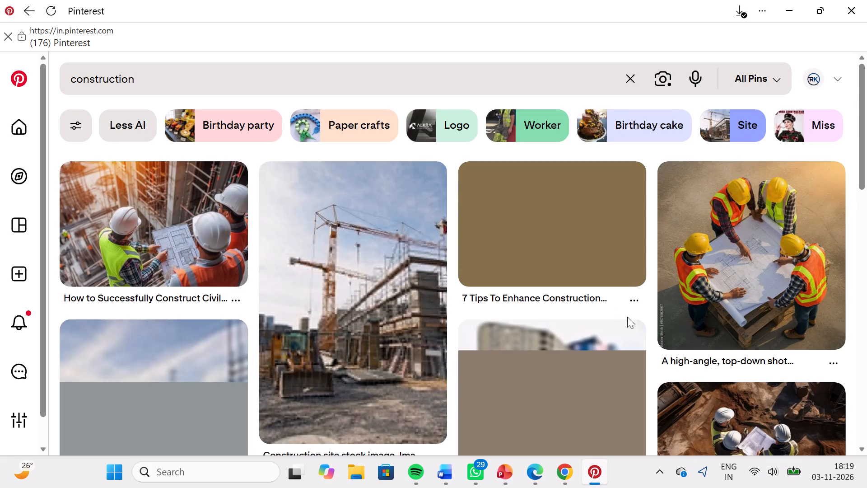
Browse the "construction" results and open the pin "How to Successfully Construct Civil Projects in Australia (2026 Guide)".
scroll(627, 317, "down", 2)
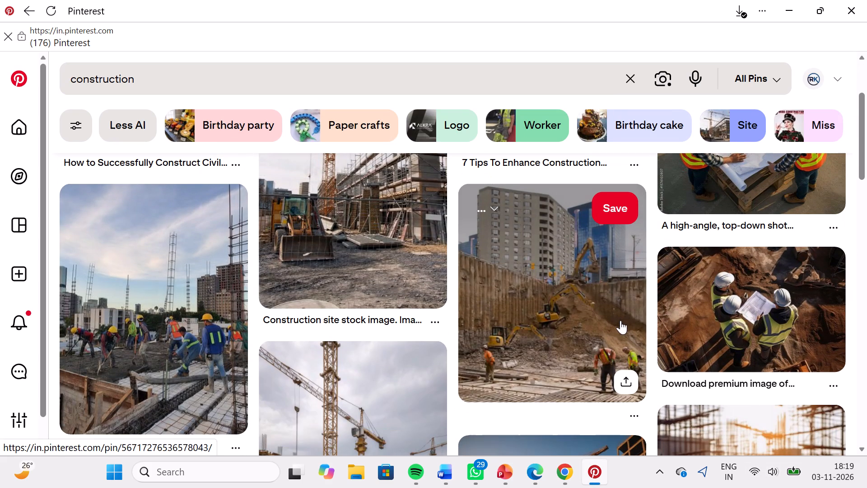
scroll(620, 320, "down", 4)
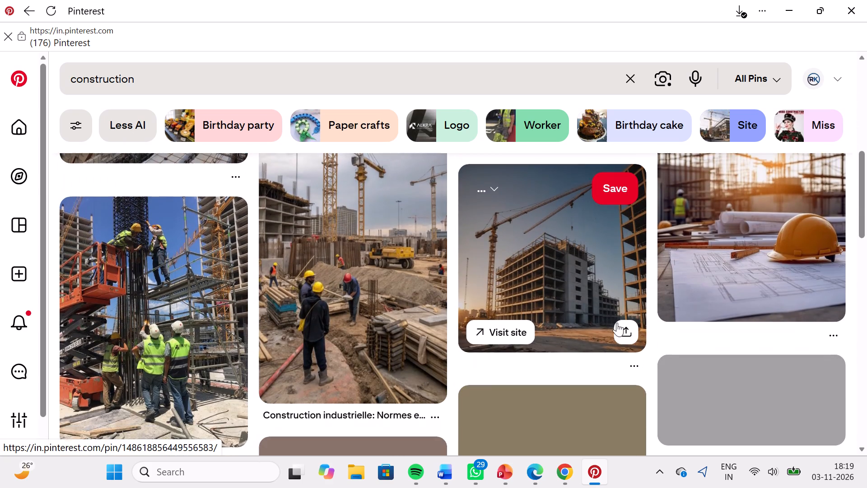
scroll(556, 327, "down", 5)
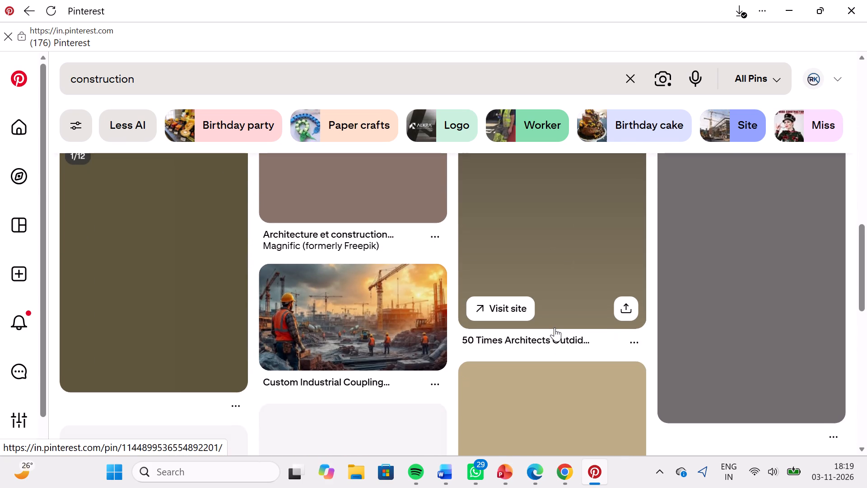
scroll(555, 328, "up", 3)
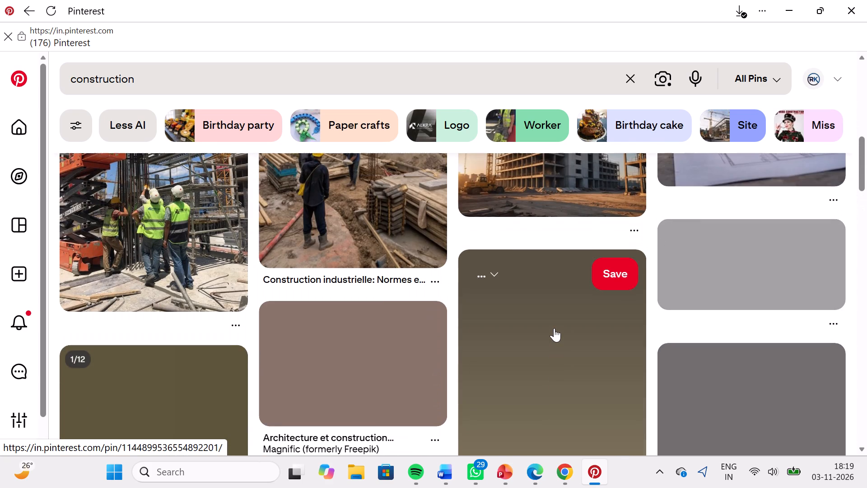
scroll(554, 328, "up", 7)
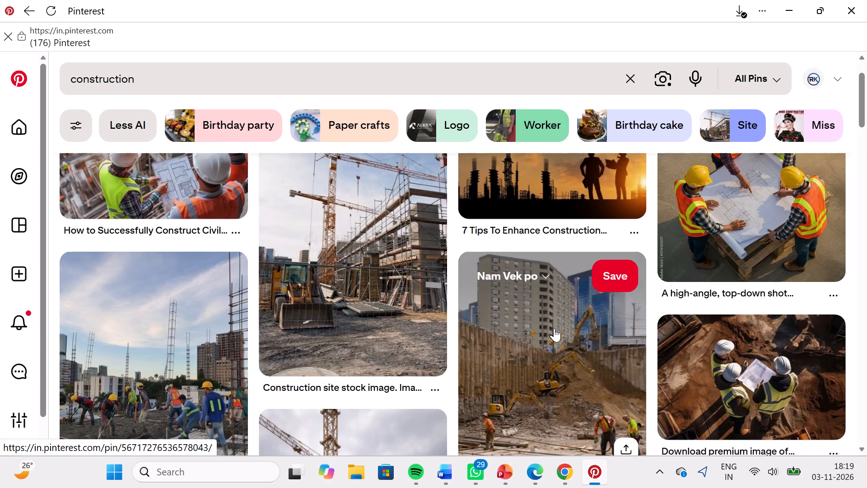
scroll(554, 328, "up", 5)
scroll(554, 328, "down", 4)
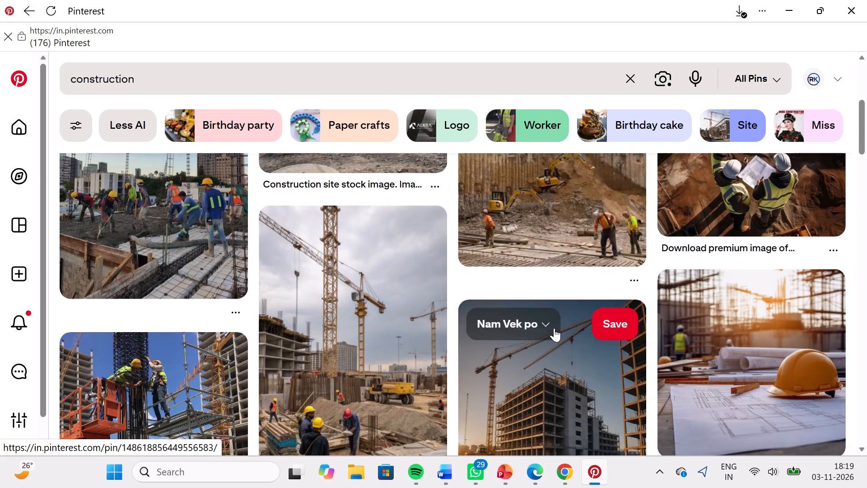
scroll(554, 328, "down", 7)
scroll(554, 328, "up", 2)
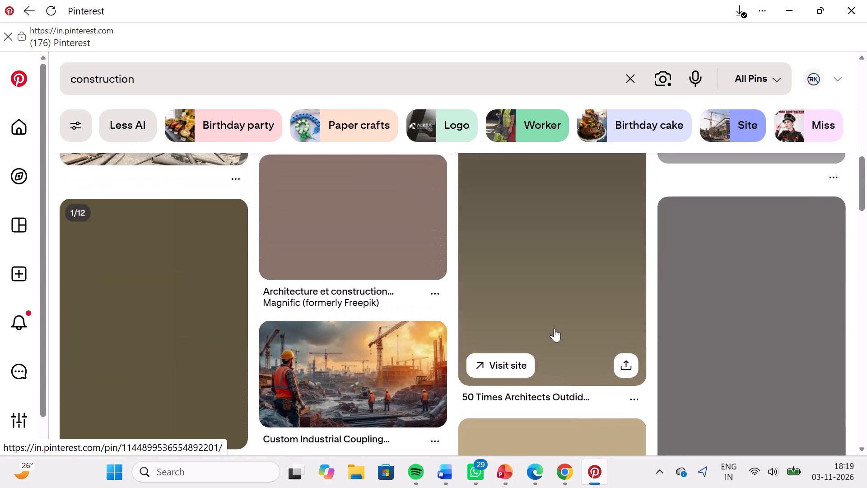
scroll(554, 328, "up", 9)
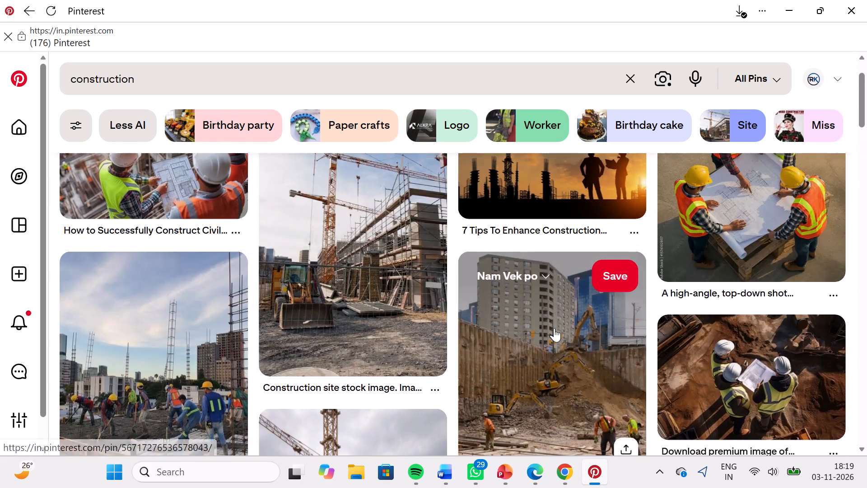
scroll(554, 328, "up", 3)
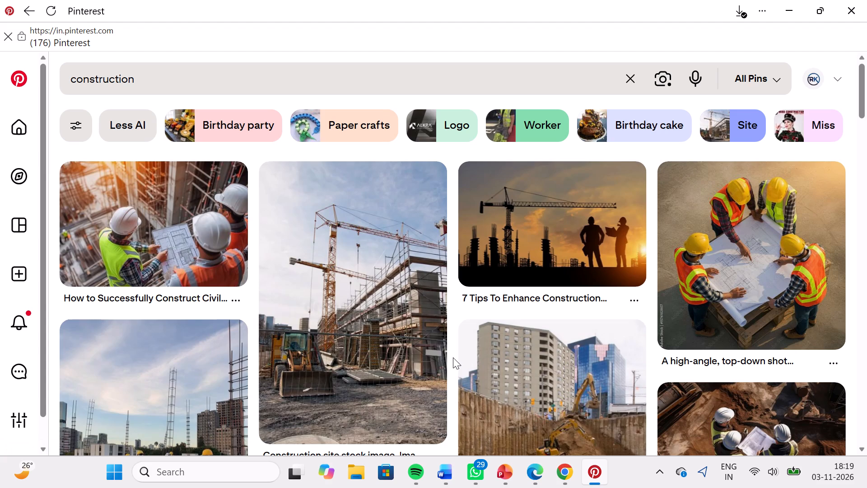
scroll(513, 263, "down", 10)
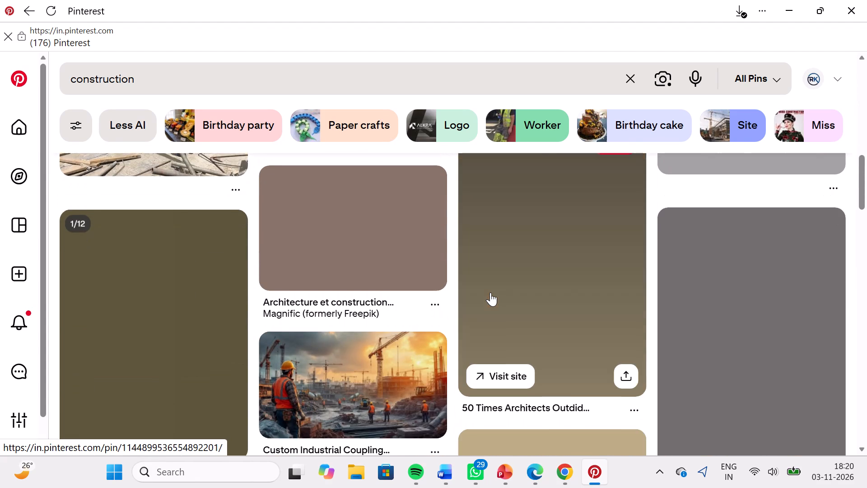
scroll(490, 292, "down", 2)
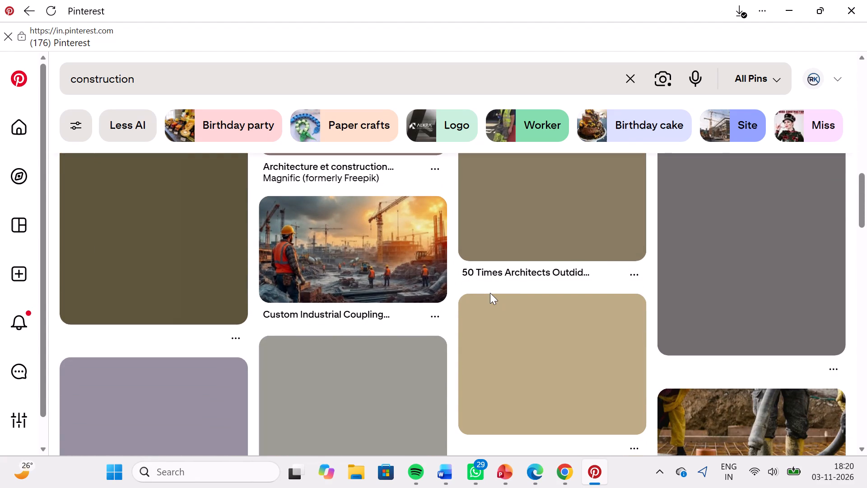
scroll(490, 293, "up", 1)
scroll(490, 293, "down", 5)
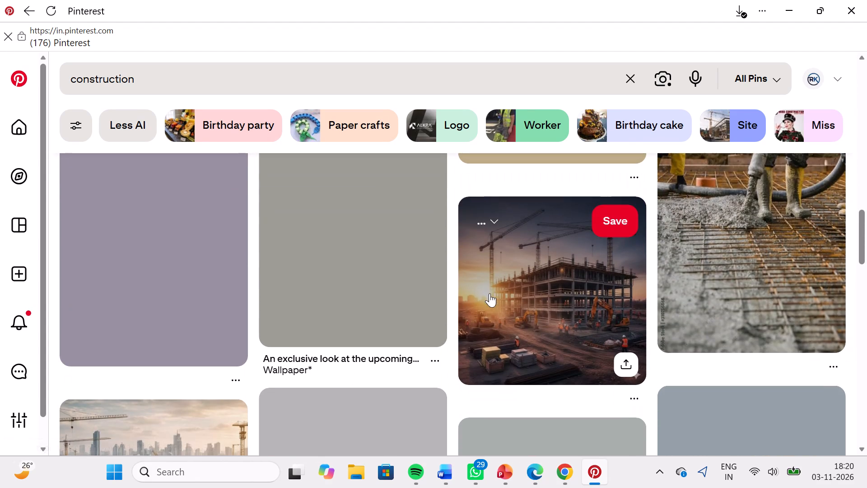
scroll(489, 293, "down", 3)
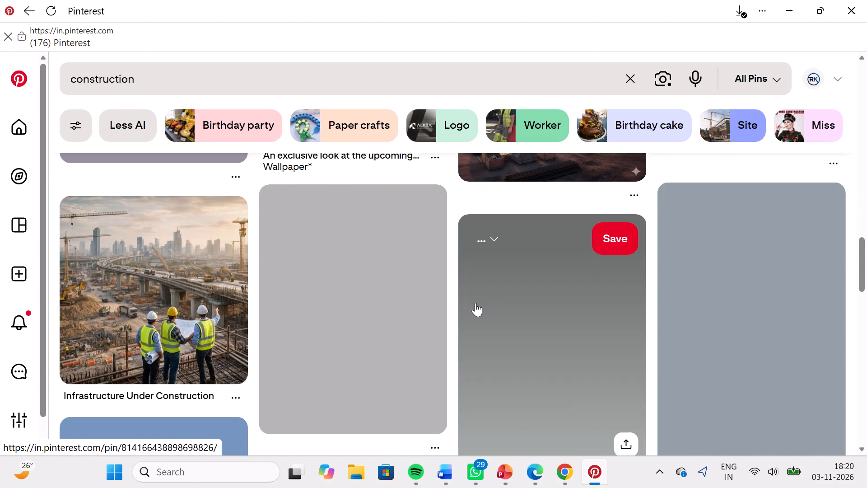
scroll(475, 303, "down", 5)
scroll(475, 303, "up", 14)
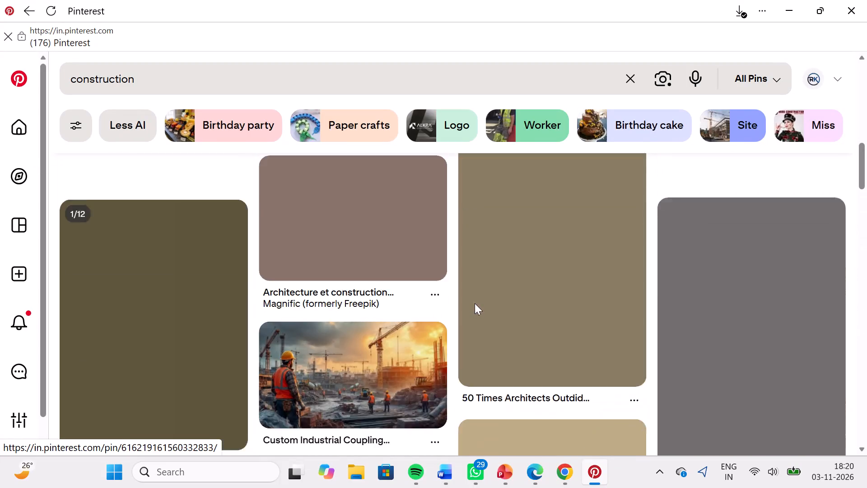
scroll(475, 303, "up", 17)
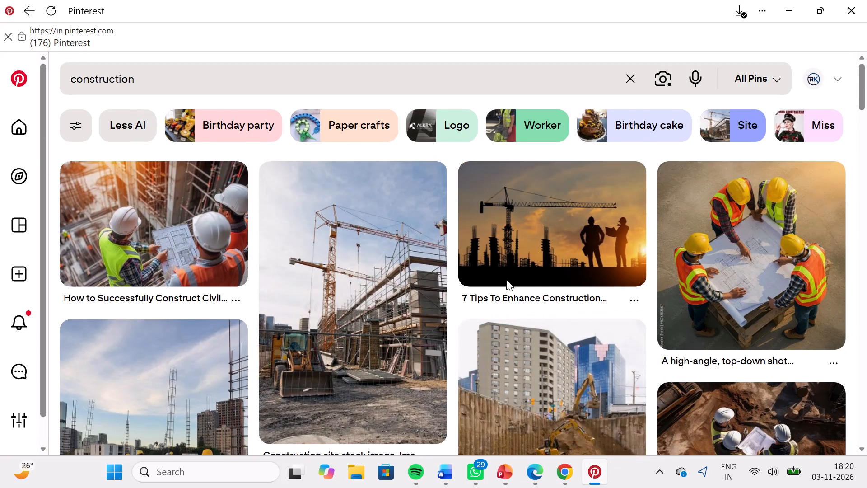
scroll(416, 302, "down", 2)
scroll(414, 303, "up", 3)
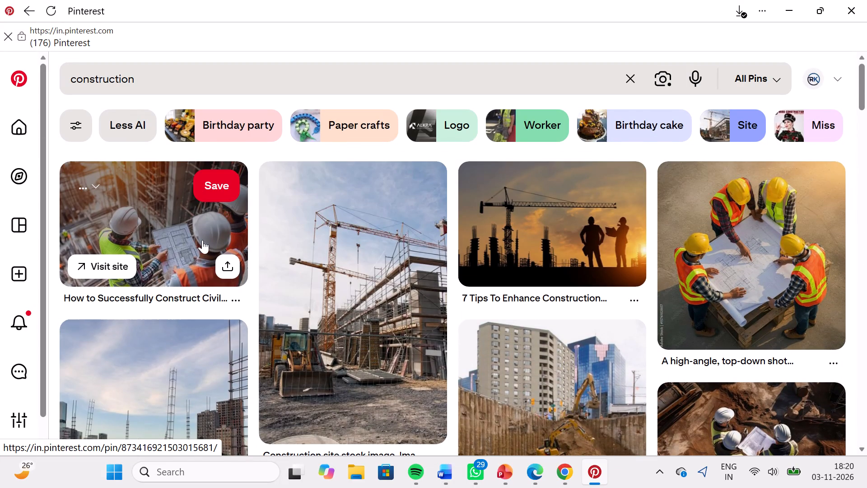
left_click(197, 242)
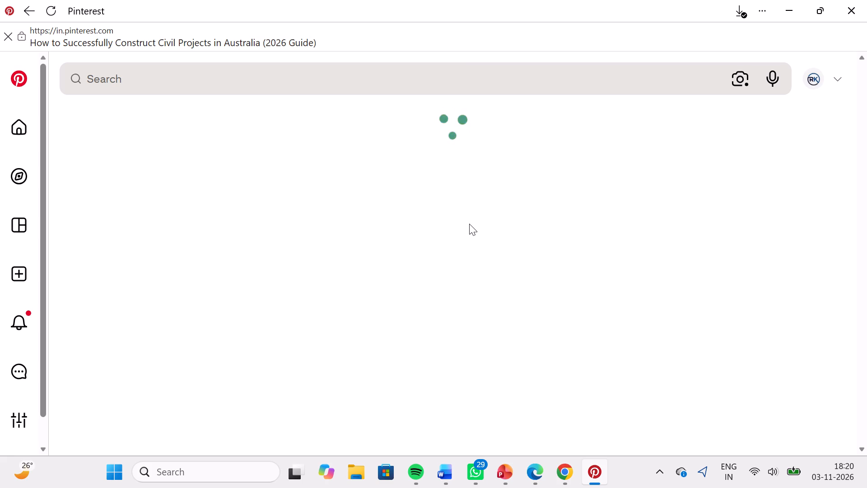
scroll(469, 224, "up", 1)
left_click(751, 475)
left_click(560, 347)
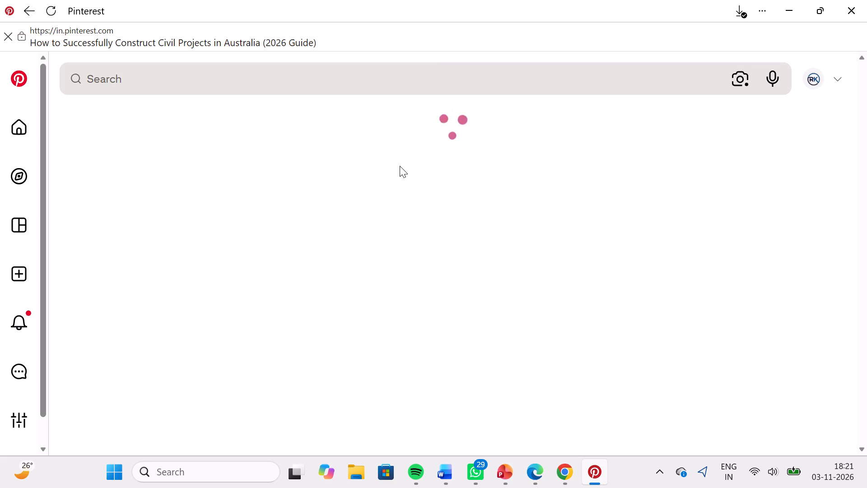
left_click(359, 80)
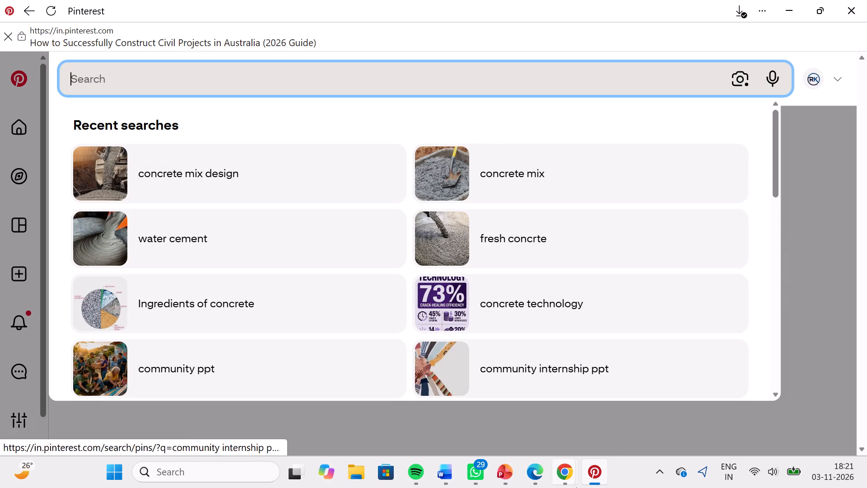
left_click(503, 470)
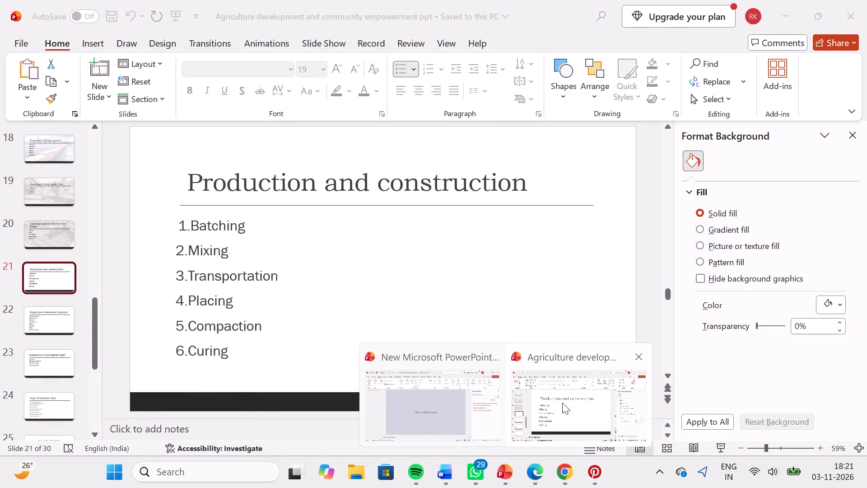
Switch to Pinterest and search for "construction".
left_click(594, 474)
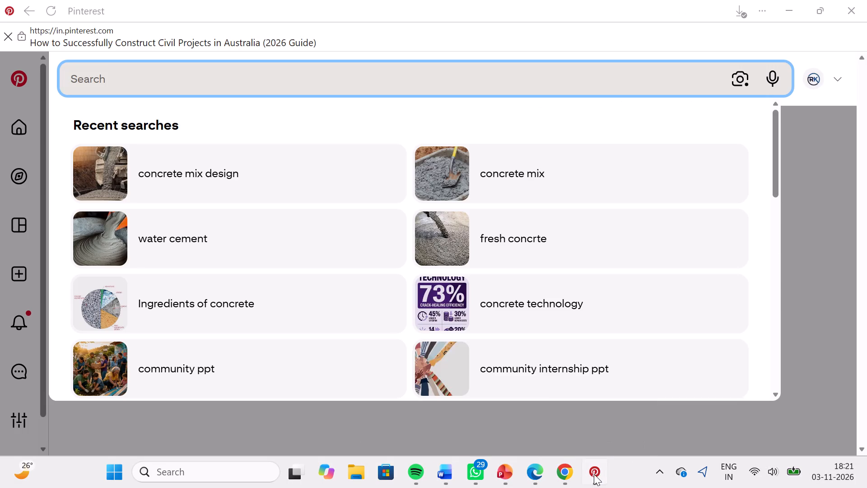
left_click(261, 69)
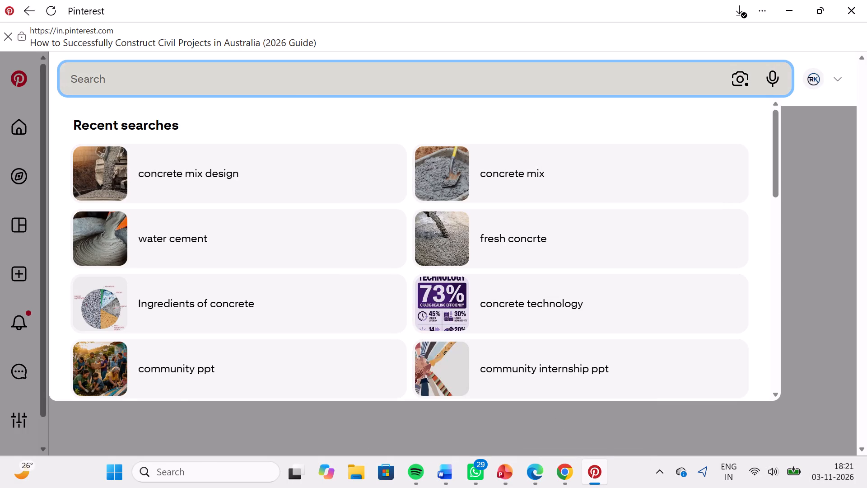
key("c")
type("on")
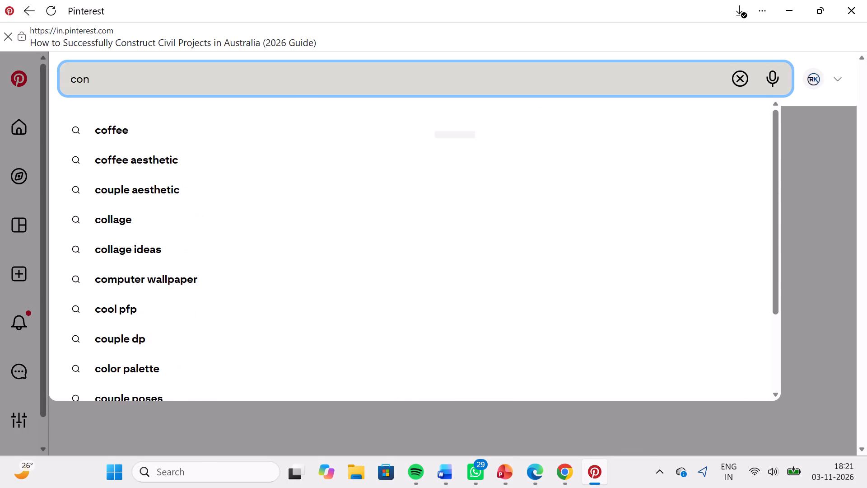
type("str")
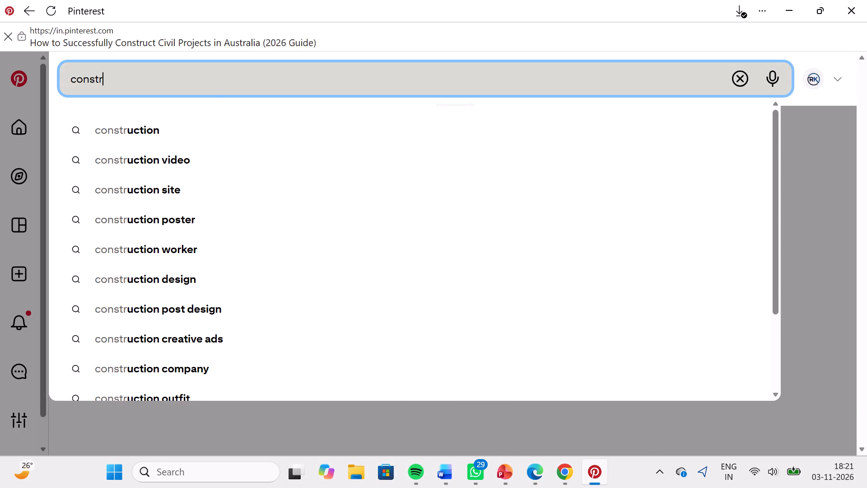
left_click(199, 135)
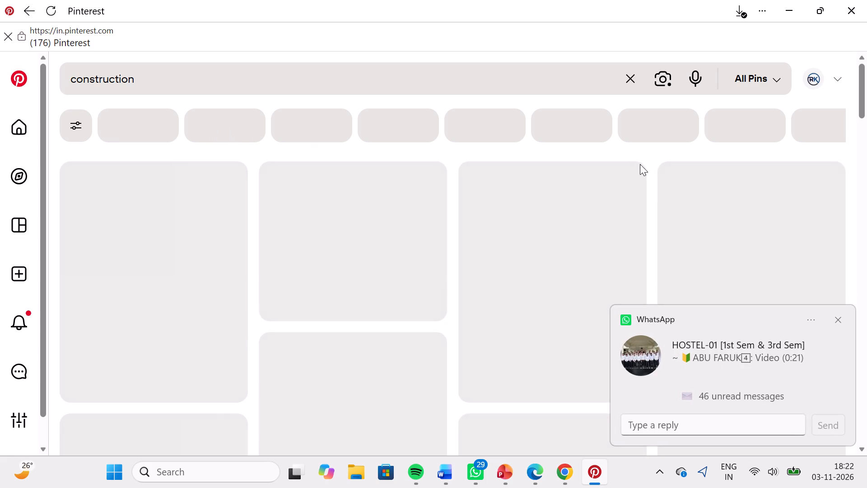
left_click(840, 319)
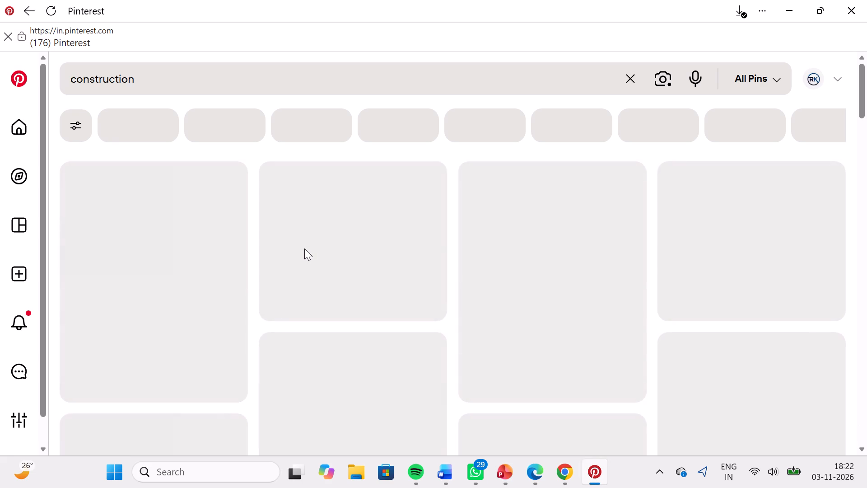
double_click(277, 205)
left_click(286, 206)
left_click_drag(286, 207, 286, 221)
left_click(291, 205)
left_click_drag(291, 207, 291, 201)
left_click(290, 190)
Check the Wi-Fi connection and the available networks while the search results load.
left_click(754, 472)
left_click(688, 251)
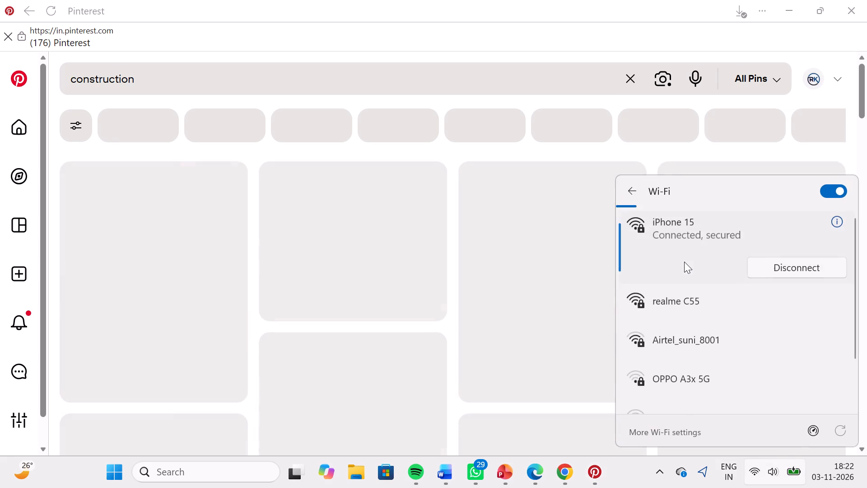
scroll(742, 333, "down", 4)
scroll(742, 334, "up", 5)
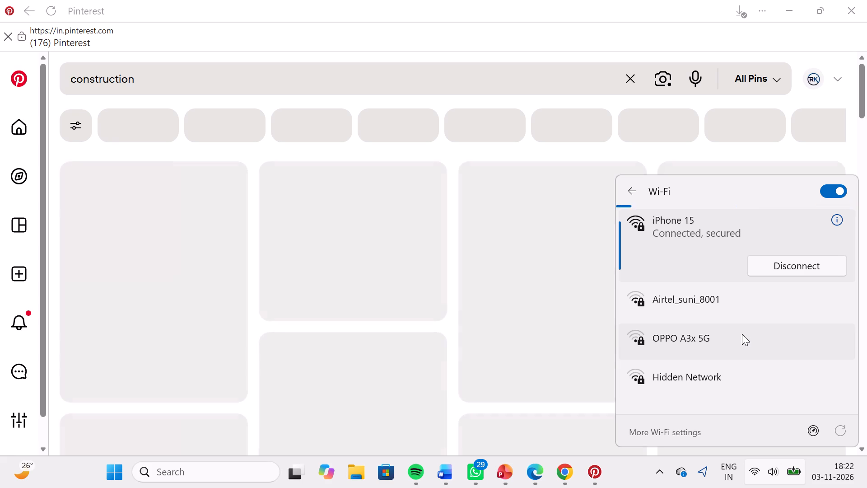
scroll(742, 334, "up", 10)
left_click(626, 186)
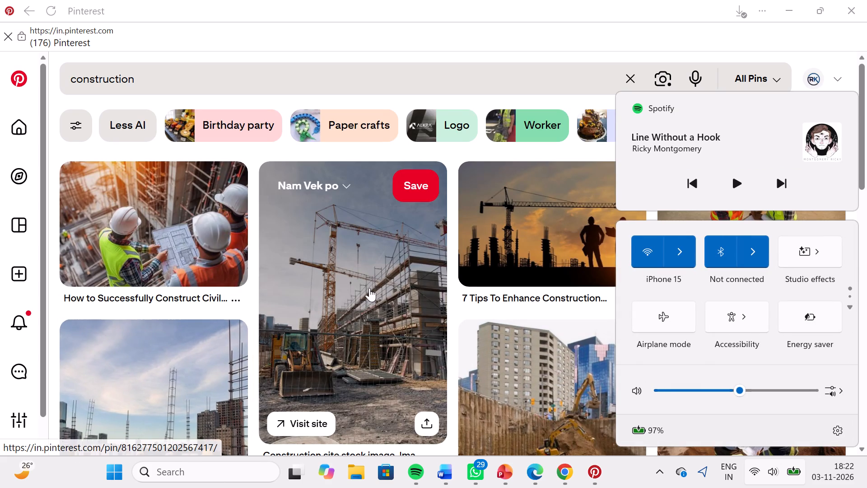
Browse the "construction" results and open the pin "How to Successfully Construct Civil Projects in Australia (2026 Guide)".
scroll(370, 288, "down", 6)
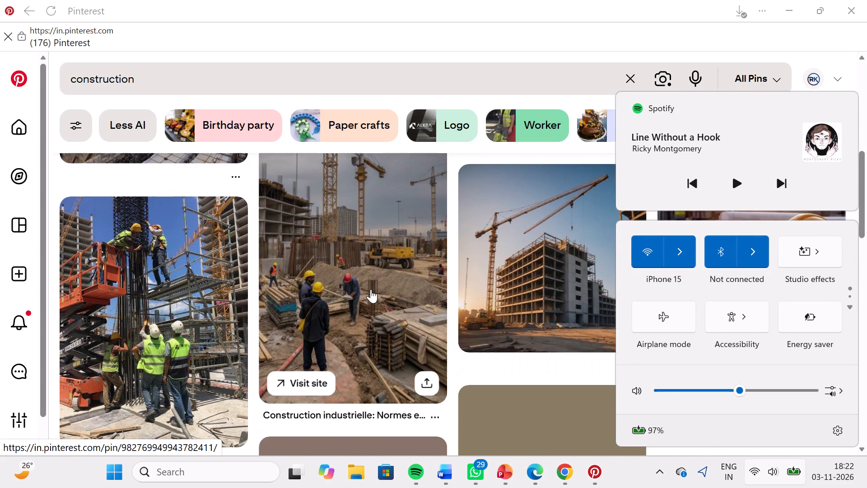
scroll(371, 289, "down", 4)
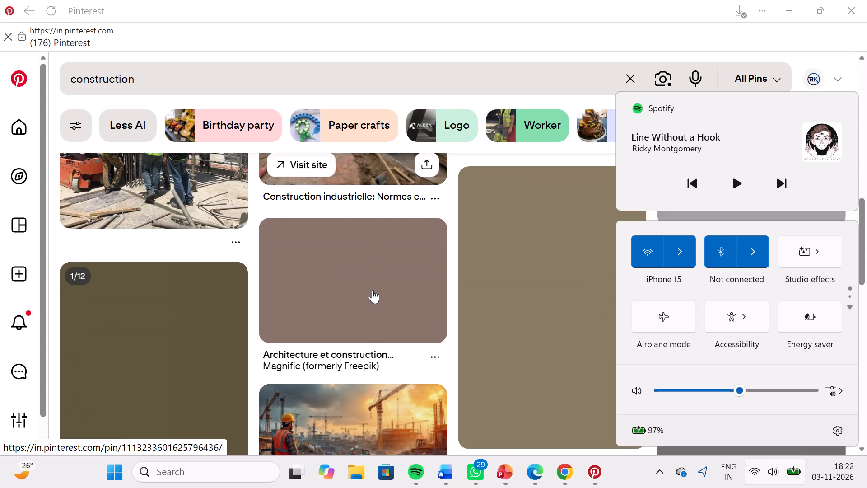
scroll(373, 290, "down", 2)
scroll(373, 290, "up", 5)
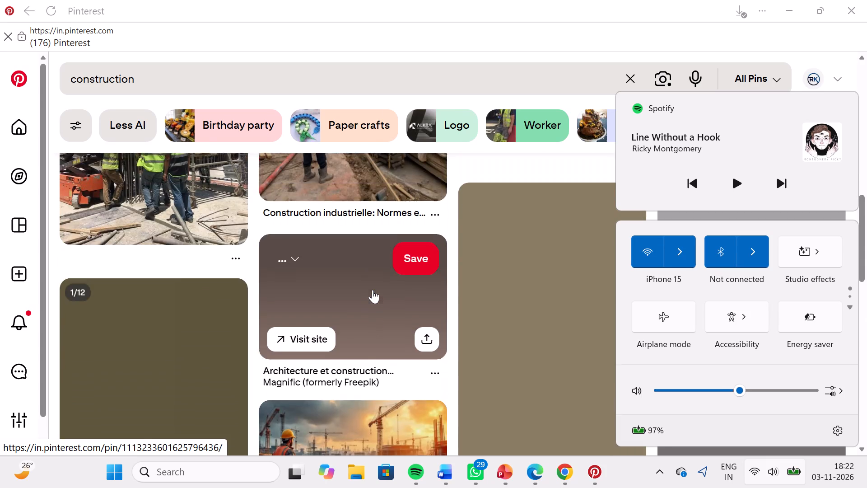
scroll(373, 290, "up", 2)
scroll(373, 290, "down", 4)
scroll(373, 290, "up", 1)
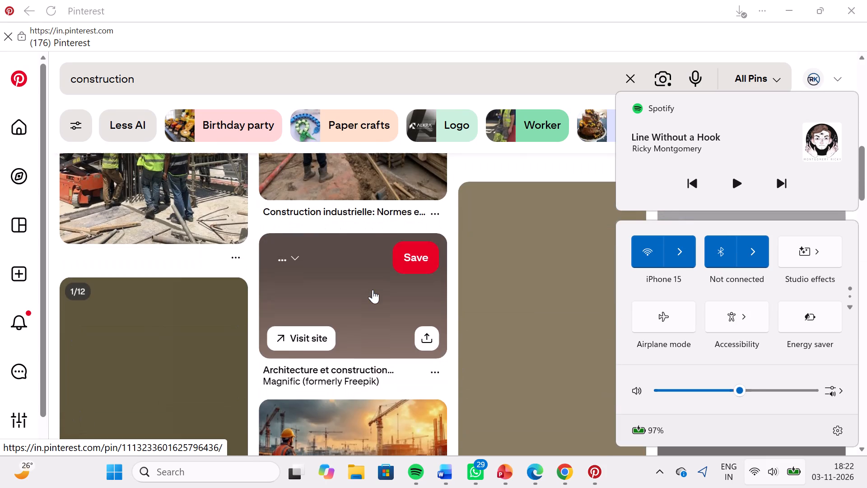
scroll(373, 290, "up", 10)
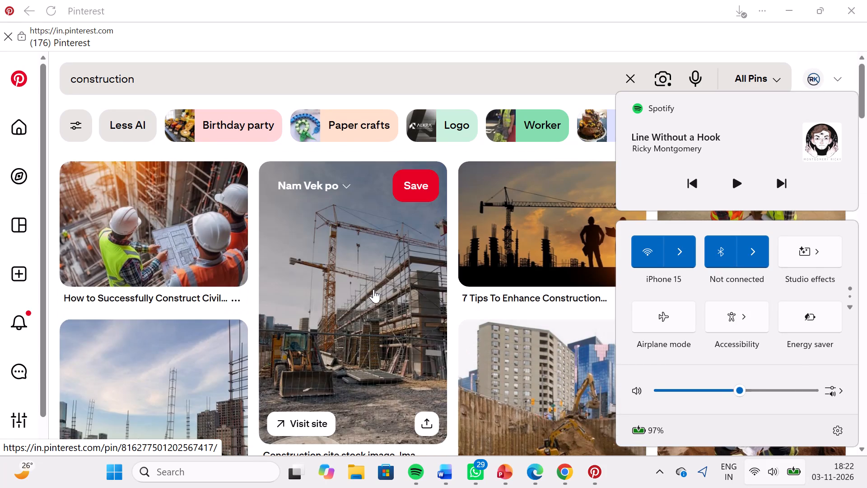
left_click(180, 235)
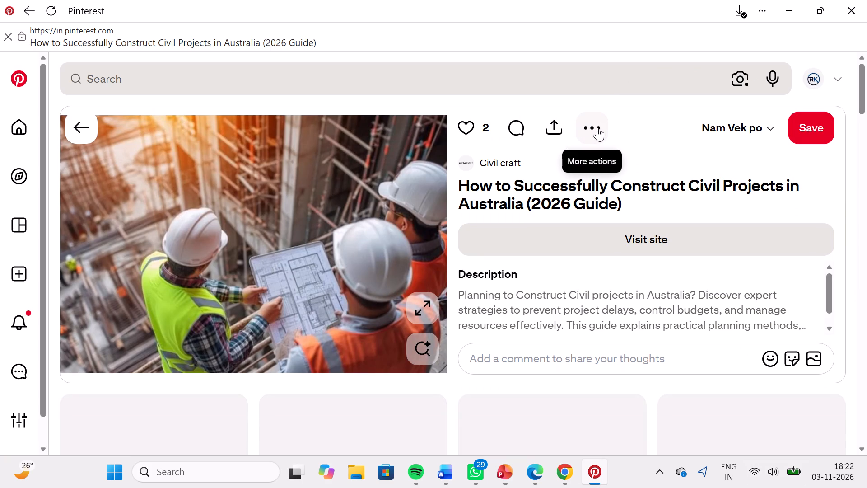
Download the image of the pin "How to Successfully Construct Civil Projects in Australia (2026 Guide)".
left_click(597, 127)
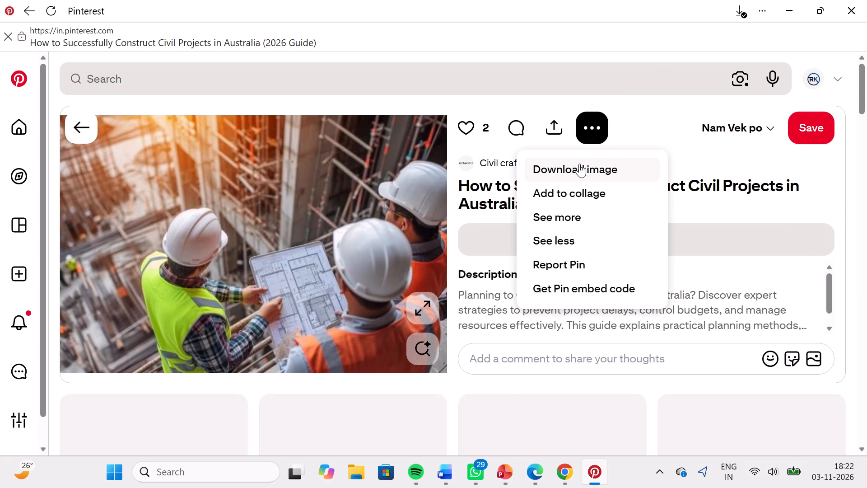
left_click(579, 164)
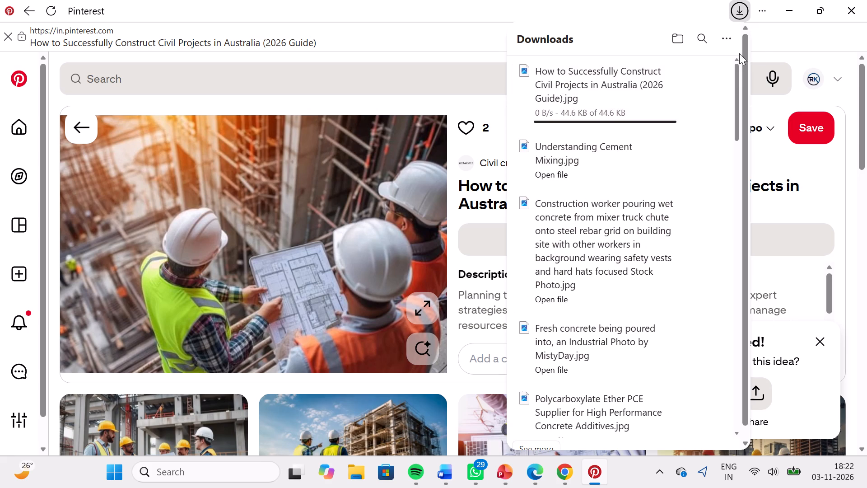
left_click(772, 41)
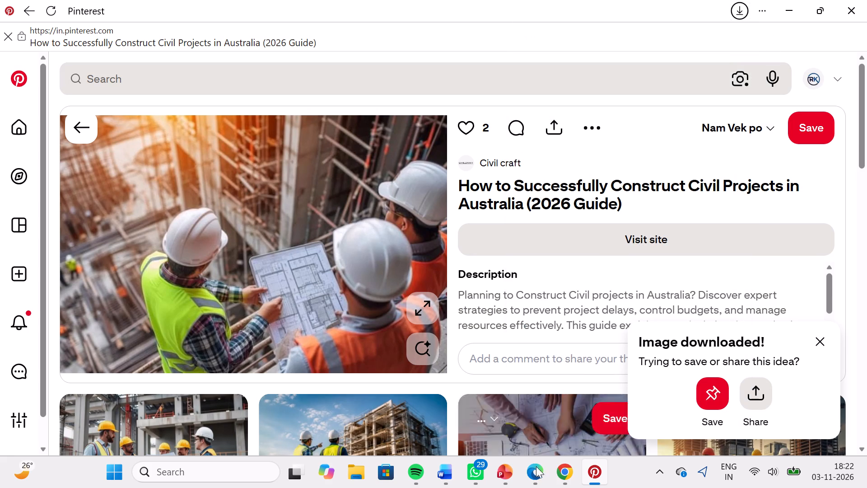
Switch to PowerPoint and insert the downloaded "How to Successfully Construct Civil Projects" picture from Downloads on slide 21.
left_click(578, 399)
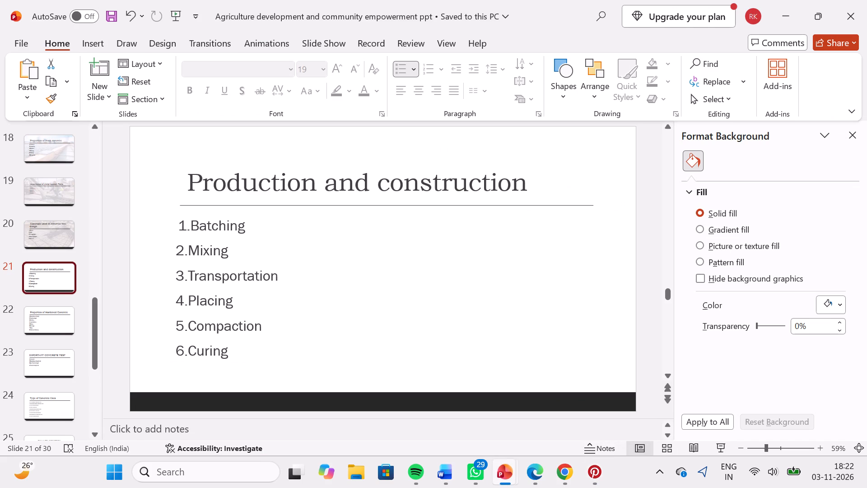
left_click(84, 45)
left_click(106, 73)
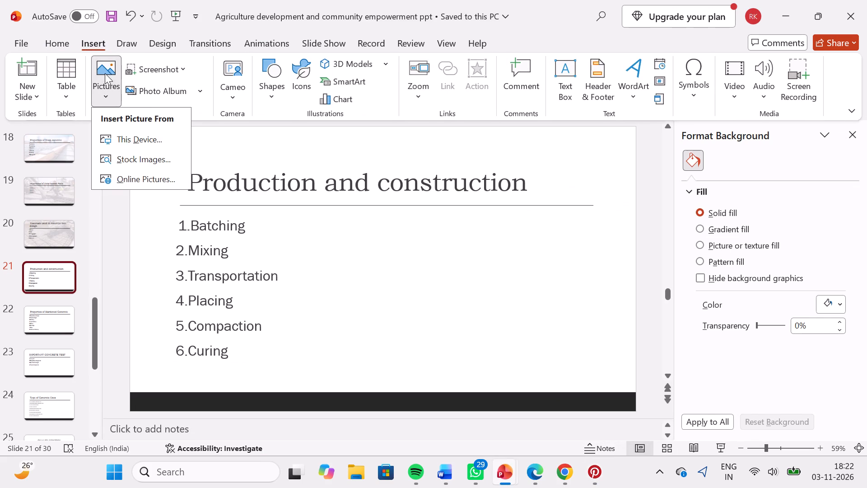
left_click(135, 139)
double_click(188, 131)
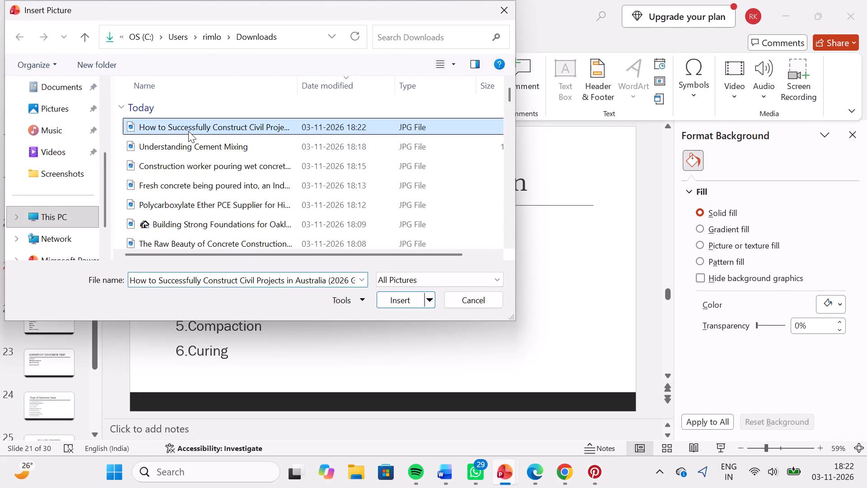
Move the picture to the slide's top-left corner and stretch it to about 34.08 cm wide and 17.93 cm high, down to the dark band.
left_click(342, 238)
left_click_drag(342, 238, 294, 235)
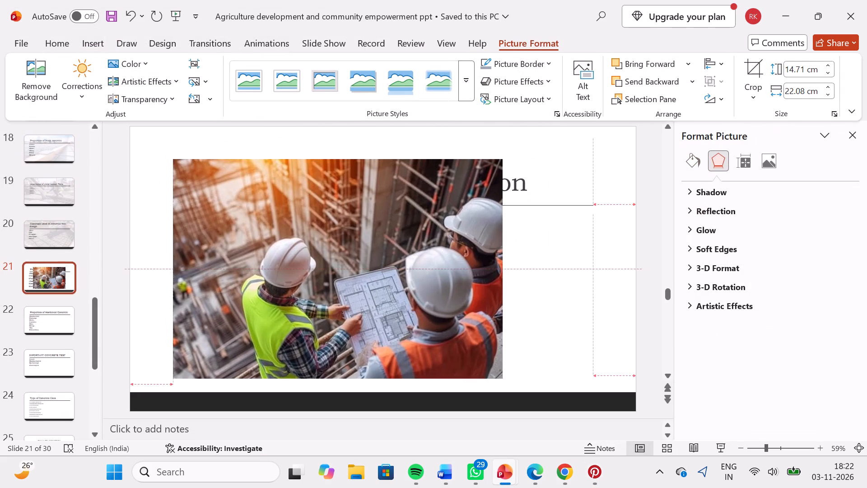
left_click_drag(294, 235, 256, 205)
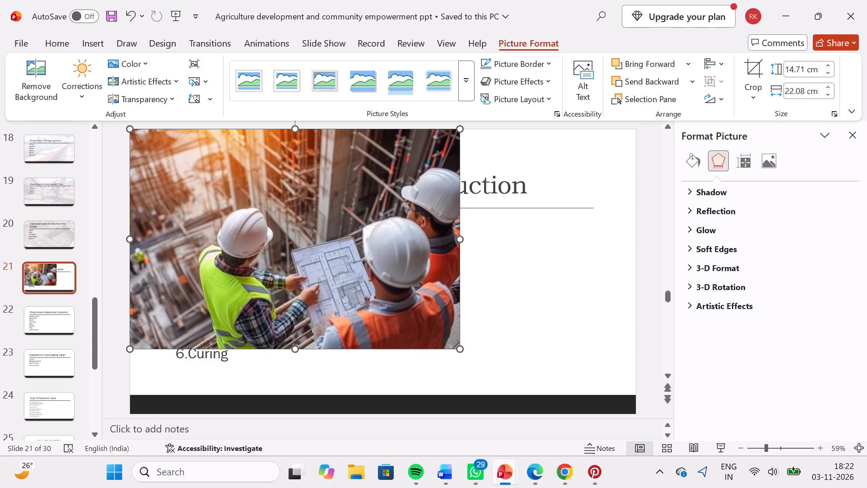
left_click(460, 239)
left_click_drag(460, 239, 611, 244)
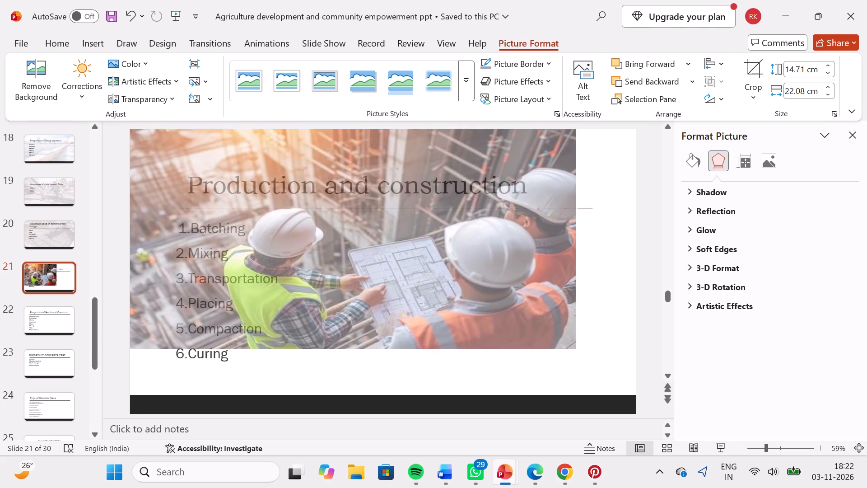
left_click_drag(611, 244, 639, 253)
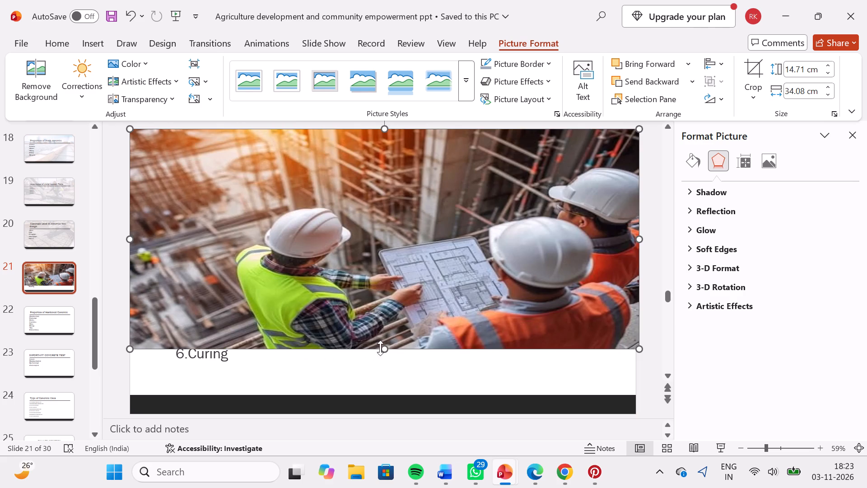
left_click(385, 346)
left_click_drag(385, 346, 391, 397)
Apply the second-strongest transparency preset to the picture on slide 21 to fade it behind the text.
left_click(139, 92)
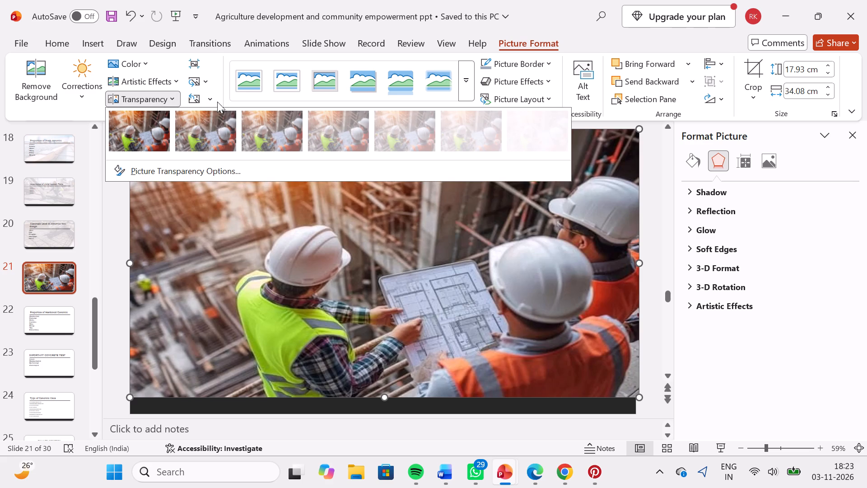
left_click(456, 138)
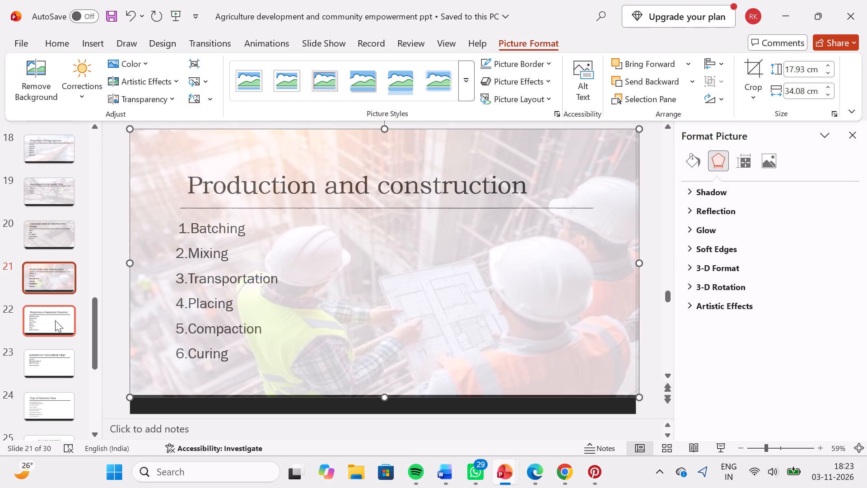
Go to slide 22, "Properties of Hardened Concrete".
left_click(55, 320)
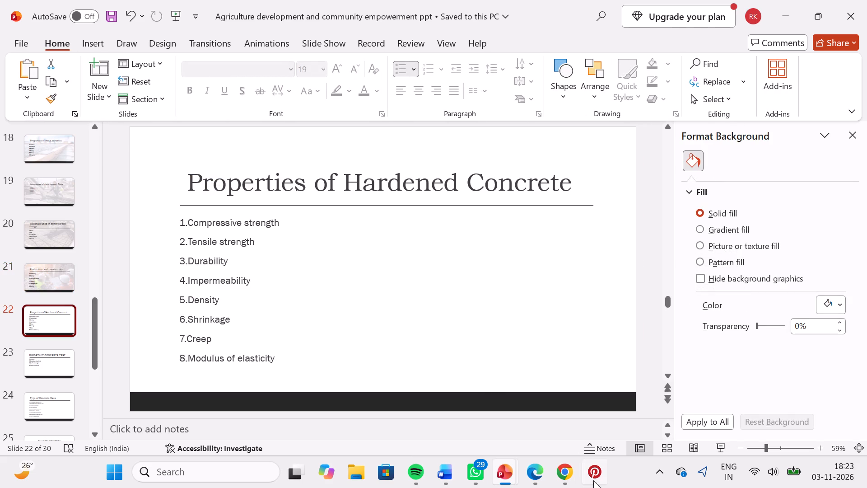
Switch to Pinterest and search for "hardened concrte".
left_click(582, 410)
left_click(390, 80)
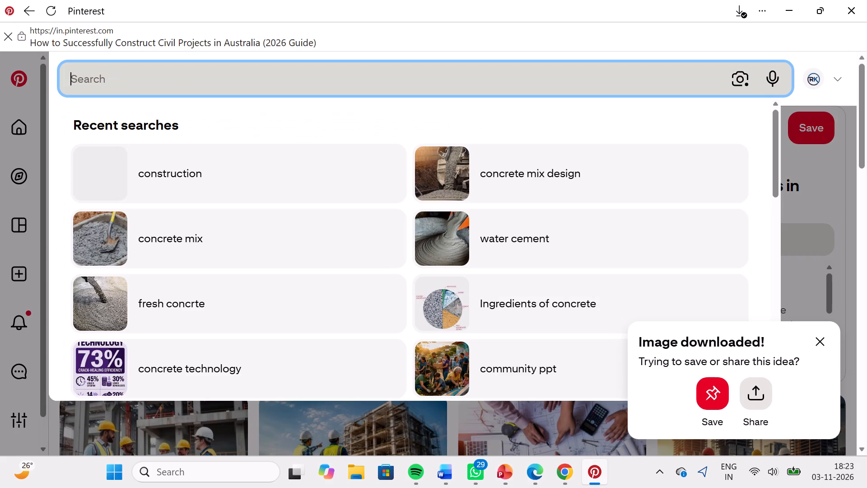
type("hardened concrte")
key("Return")
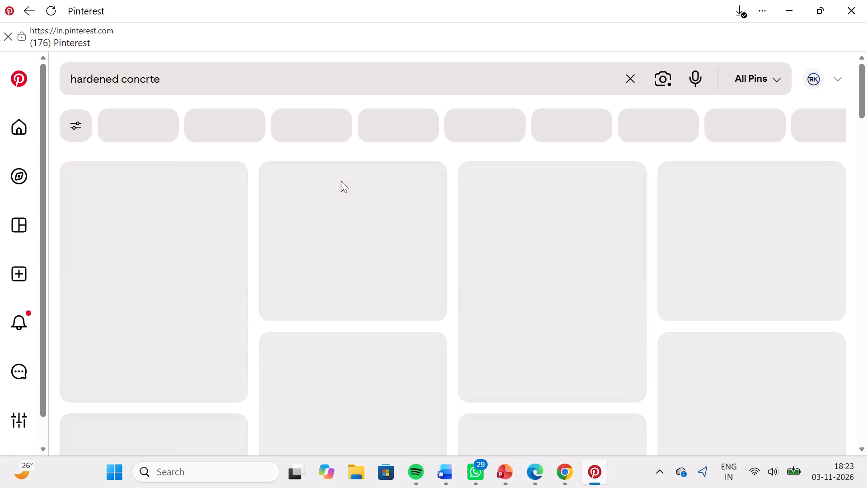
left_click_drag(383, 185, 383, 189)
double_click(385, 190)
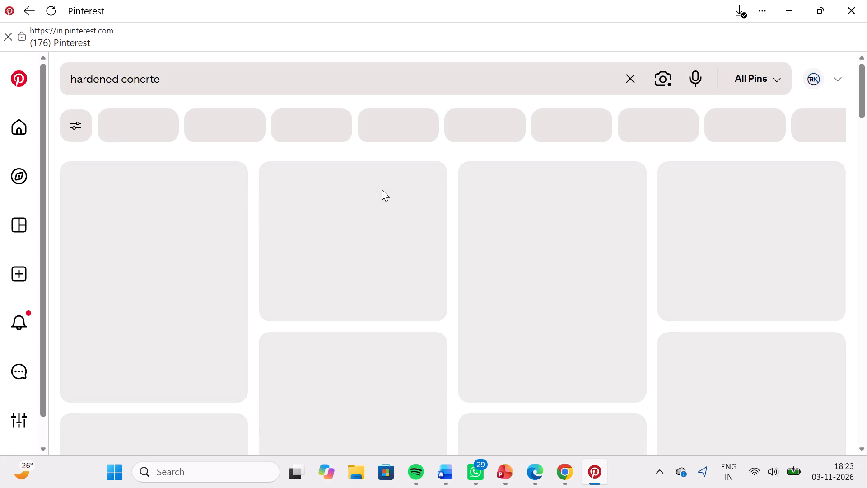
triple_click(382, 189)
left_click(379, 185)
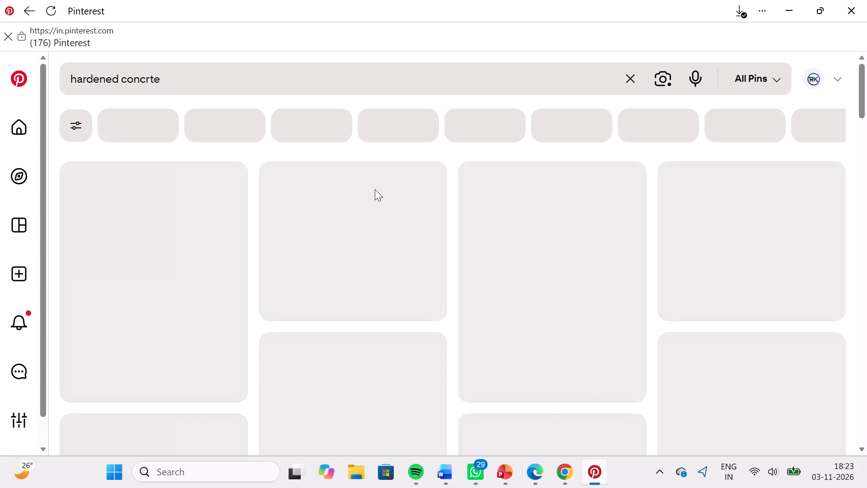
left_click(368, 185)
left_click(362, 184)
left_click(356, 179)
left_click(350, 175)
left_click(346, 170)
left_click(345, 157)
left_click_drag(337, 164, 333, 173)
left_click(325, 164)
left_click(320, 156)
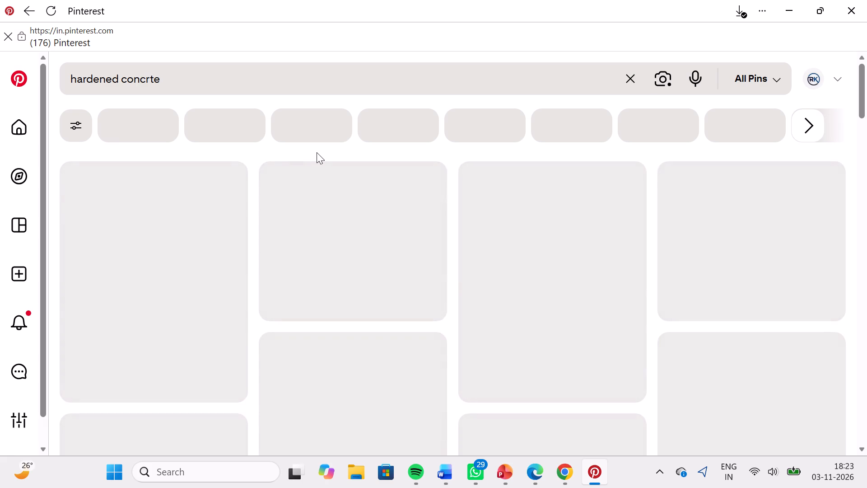
Try to rerun the Pinterest search for "hardened concrte".
left_click(410, 81)
key("Return")
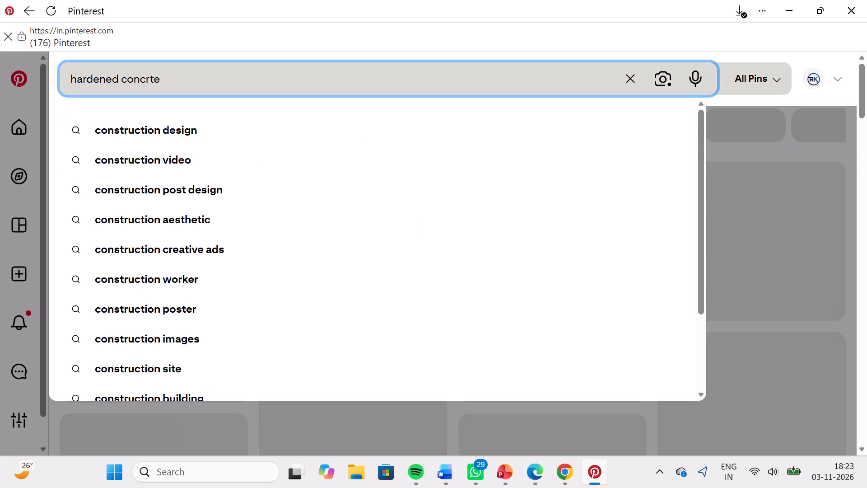
left_click(755, 191)
left_click(625, 80)
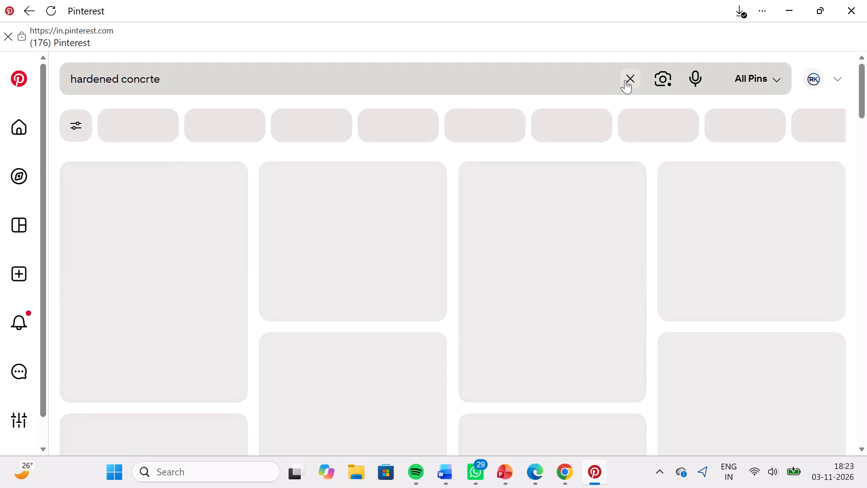
left_click(381, 87)
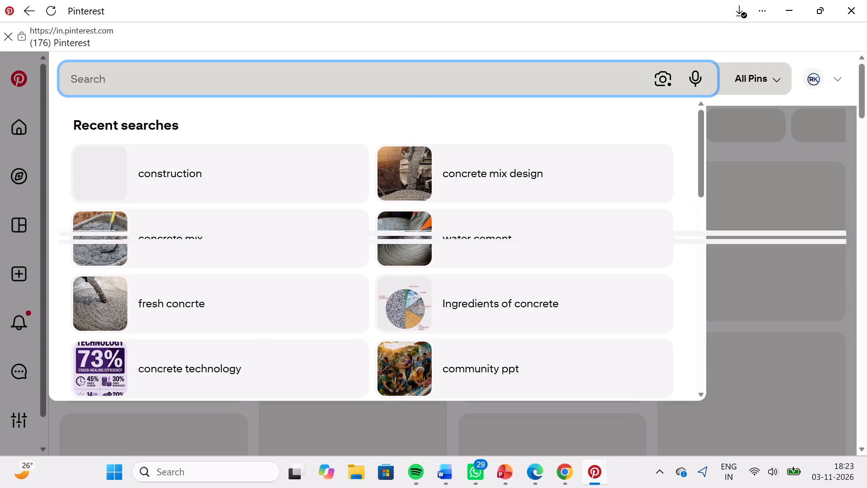
Search Pinterest for "hardened concrete".
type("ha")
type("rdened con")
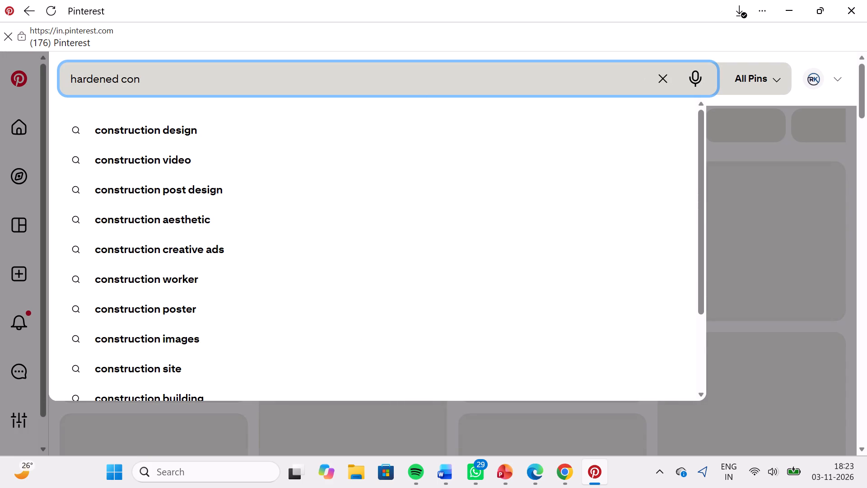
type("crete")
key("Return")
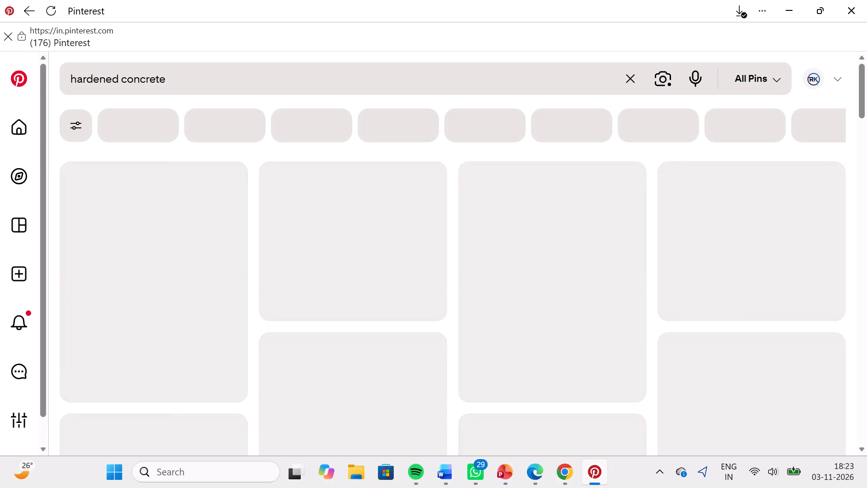
triple_click(652, 242)
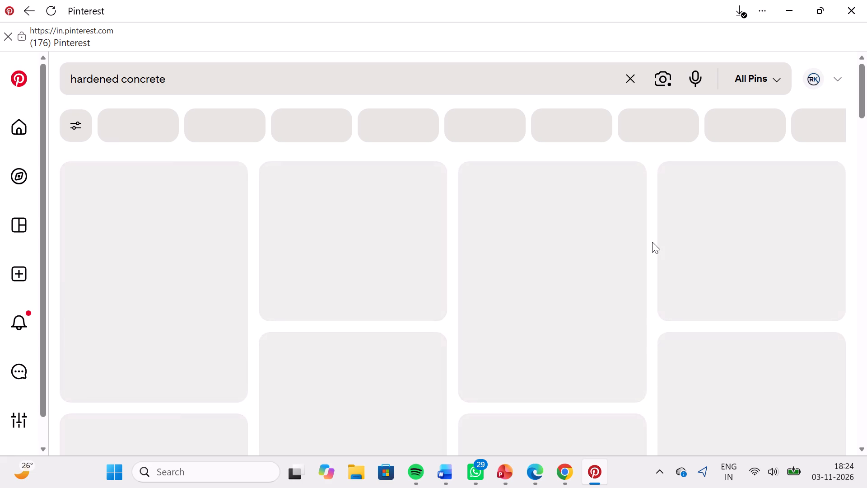
triple_click(652, 242)
double_click(652, 242)
Check the Wi-Fi connection and the list of available networks.
left_click(750, 467)
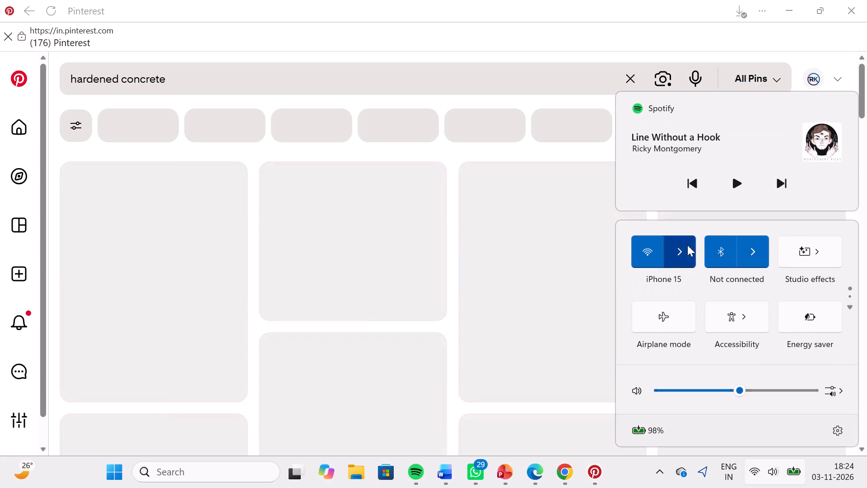
left_click(687, 245)
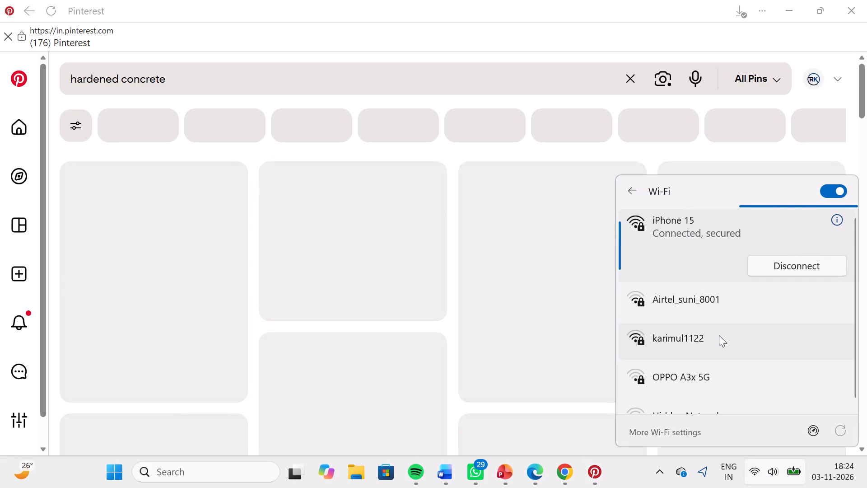
scroll(716, 337, "down", 3)
scroll(713, 338, "up", 3)
left_click(568, 268)
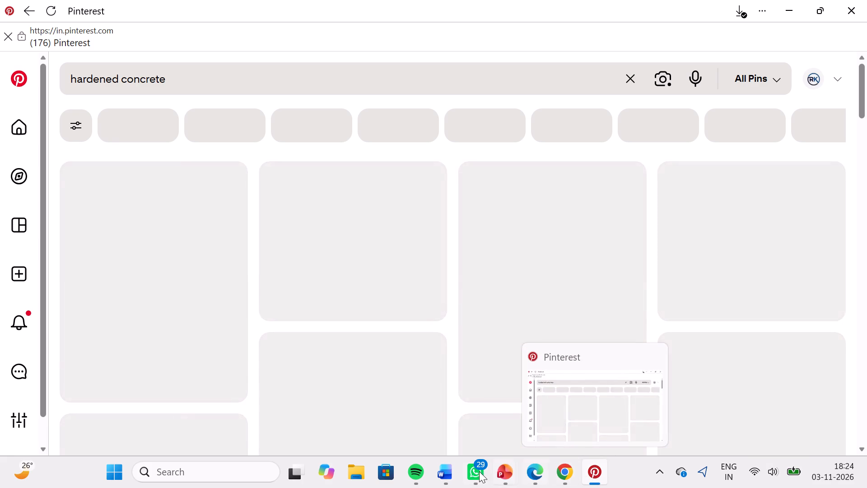
Switch to PowerPoint and open the downloaded pictures on this device for insertion on slide 22, "Properties of Hardened Concrete".
left_click(506, 475)
left_click(556, 413)
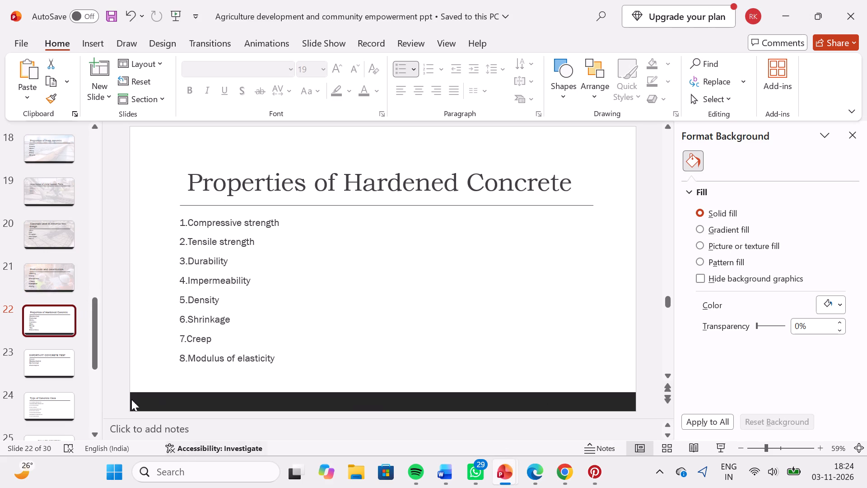
left_click(76, 39)
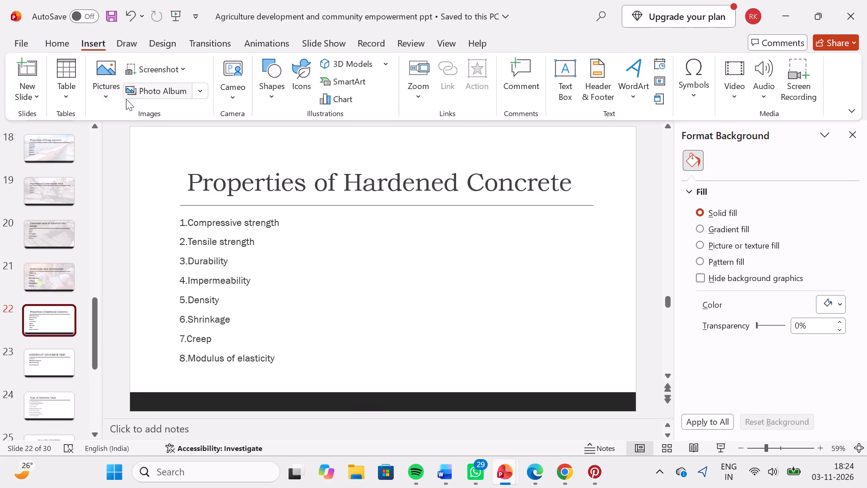
left_click(98, 68)
left_click(148, 141)
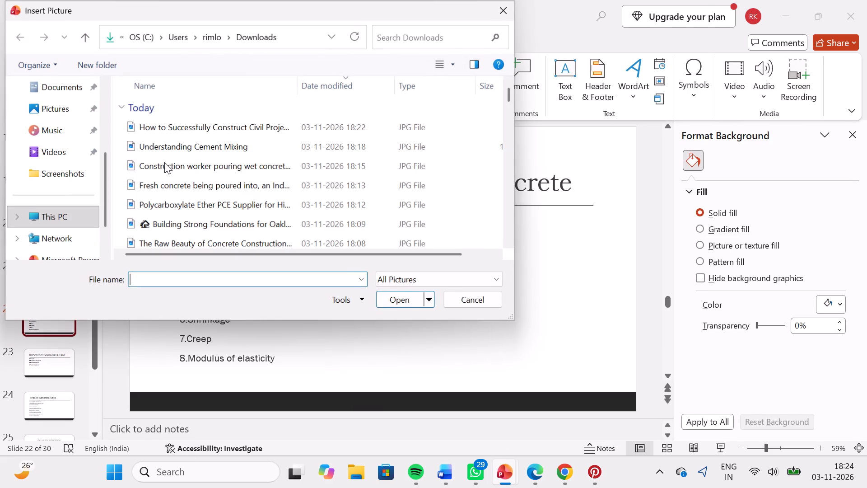
In PowerPoint, insert the "Building Strong Foundations for Oakl..." picture from Downloads on slide 22.
scroll(200, 190, "up", 2)
scroll(200, 190, "down", 1)
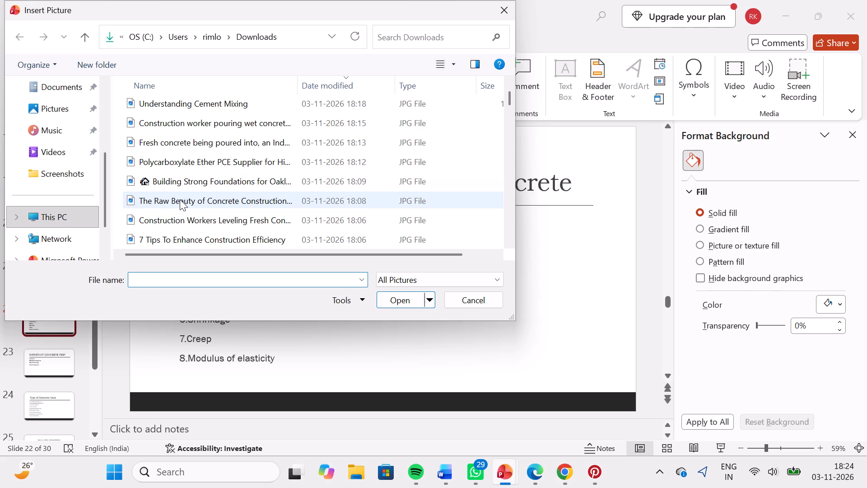
double_click(185, 182)
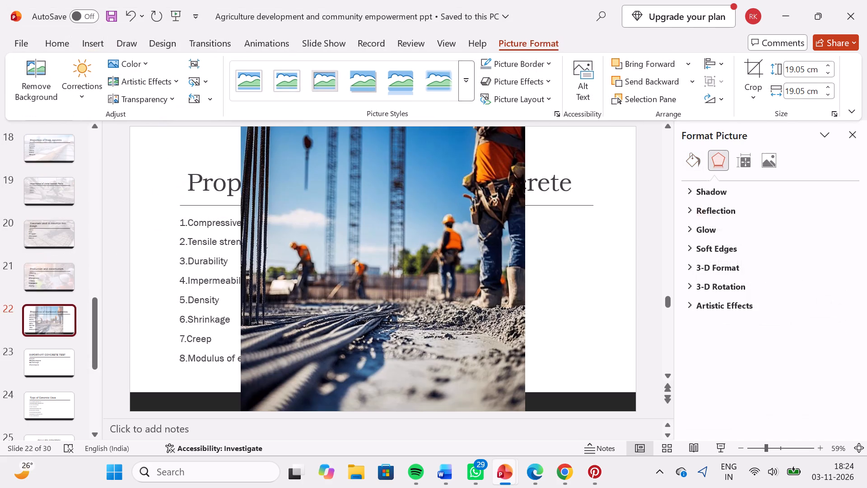
Align the picture with the slide's left edge, stretch it to about 34.08 cm wide, and place its bottom edge at the dark band.
left_click(382, 247)
left_click_drag(382, 247, 279, 230)
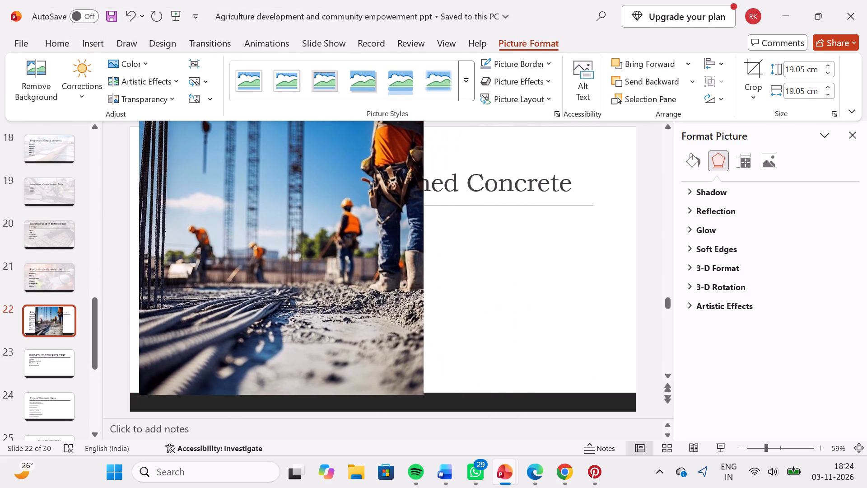
left_click_drag(279, 230, 267, 230)
left_click(411, 249)
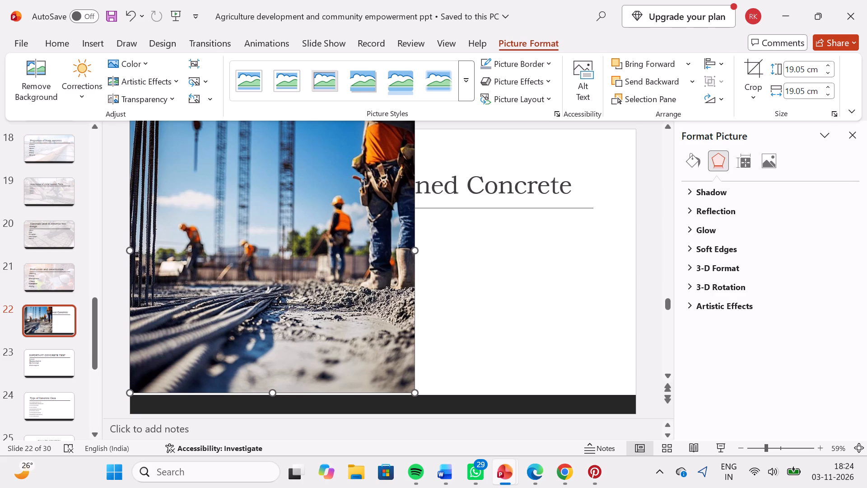
left_click_drag(416, 250, 637, 267)
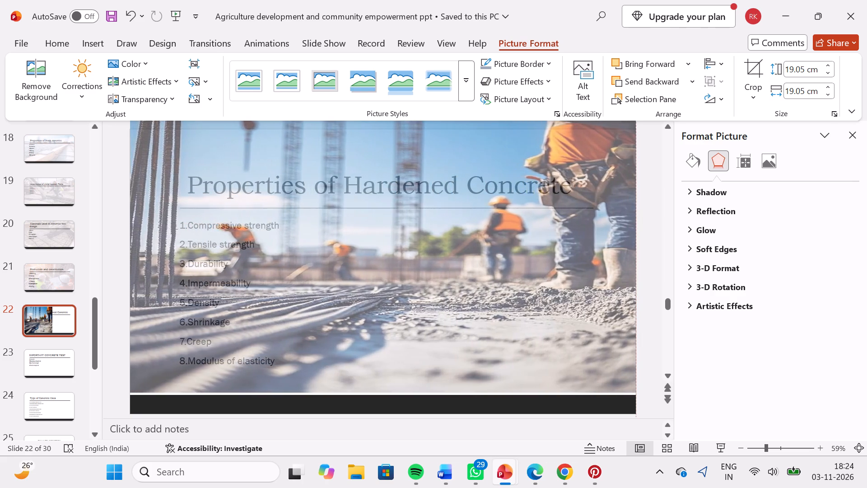
left_click_drag(637, 267, 639, 268)
left_click_drag(383, 388, 384, 405)
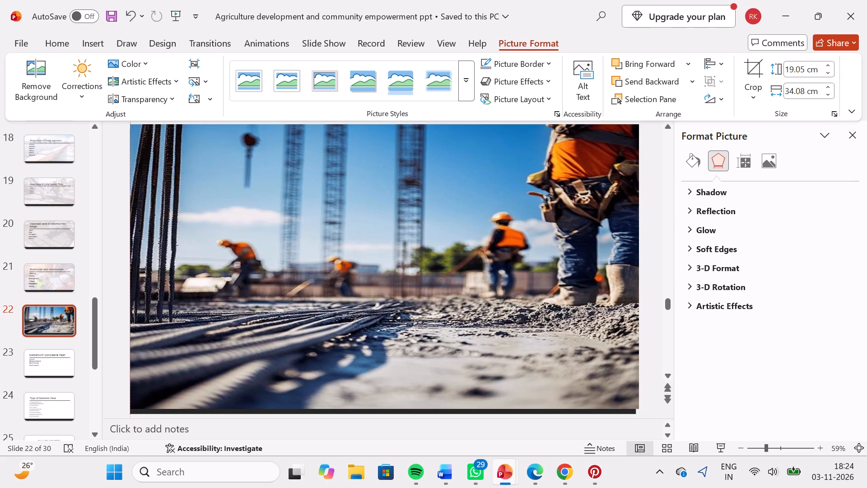
left_click_drag(384, 405, 386, 393)
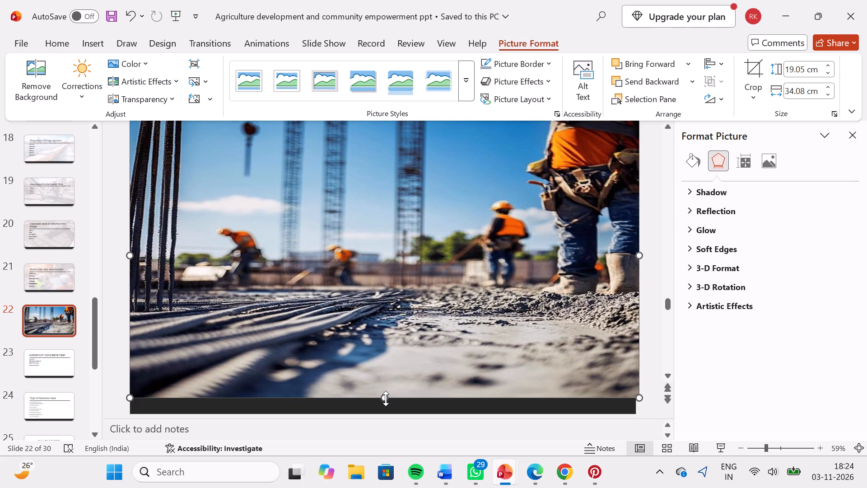
Apply the second-strongest transparency preset to the construction site picture on slide 22.
left_click(141, 97)
left_click(456, 141)
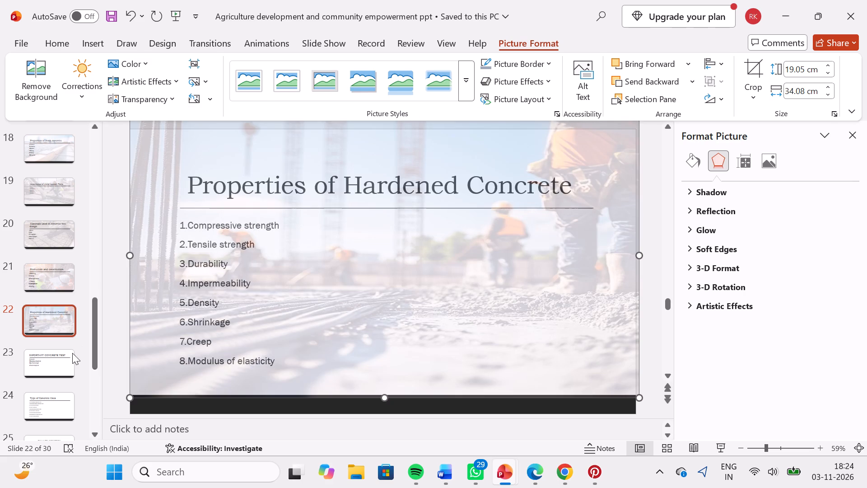
Insert the "Construction Workers Leveling Fresh Con..." picture from Downloads on slide 23, "IMPORTANT CONCRETE TEST".
left_click(50, 354)
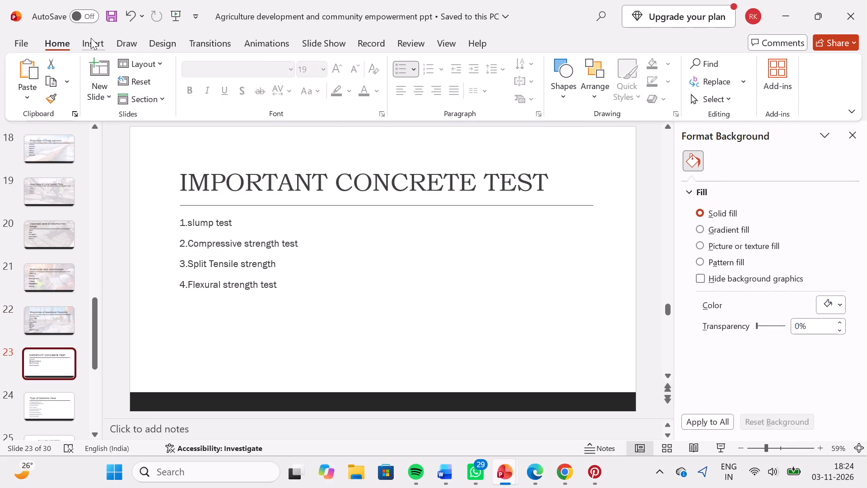
left_click(91, 38)
left_click(110, 74)
left_click(131, 131)
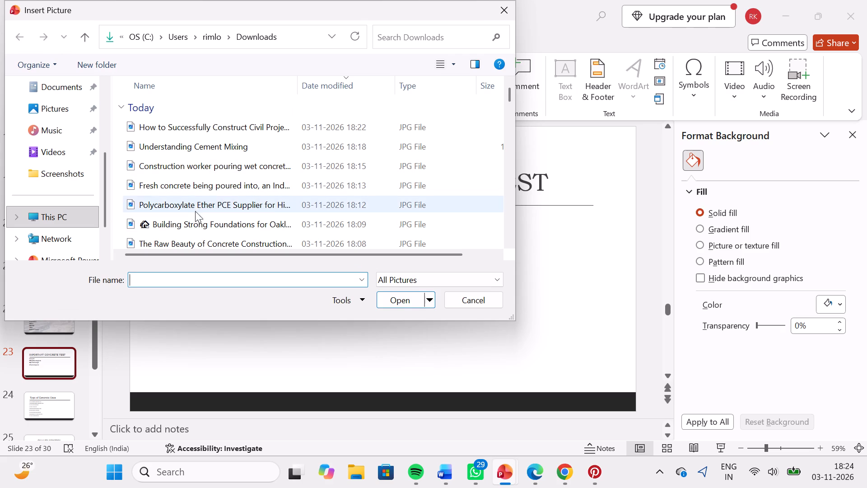
scroll(192, 230, "down", 2)
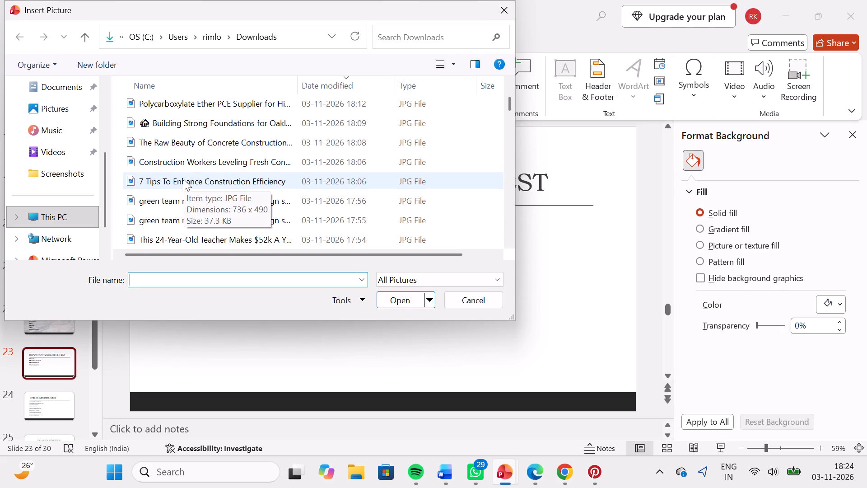
double_click(190, 166)
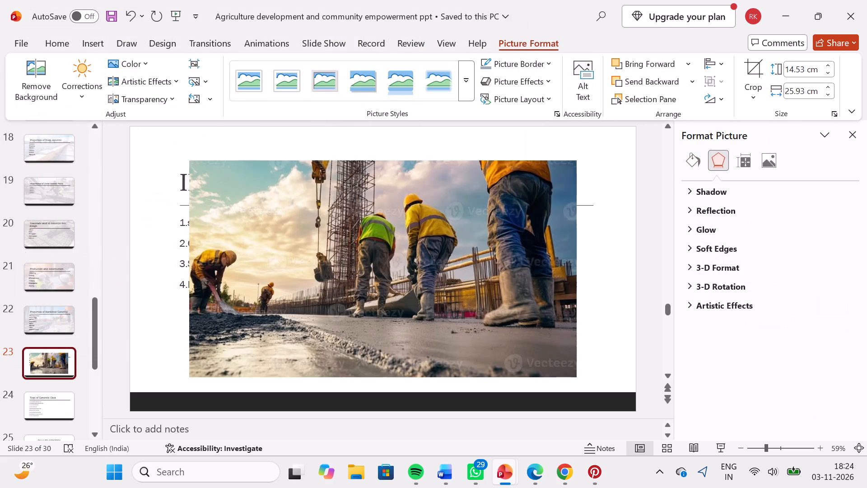
Align the picture with slide 23's top-left corner and stretch it to about 34.14 cm wide and 18.25 cm high.
left_click_drag(333, 247, 272, 212)
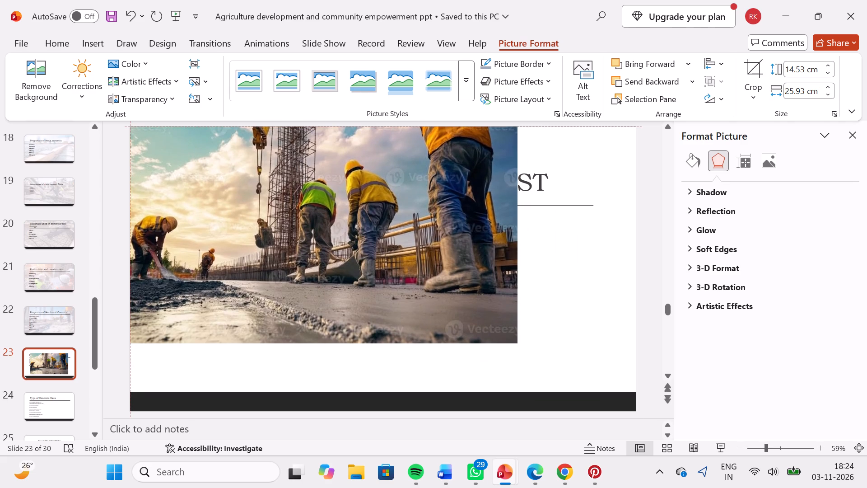
left_click_drag(518, 239, 615, 253)
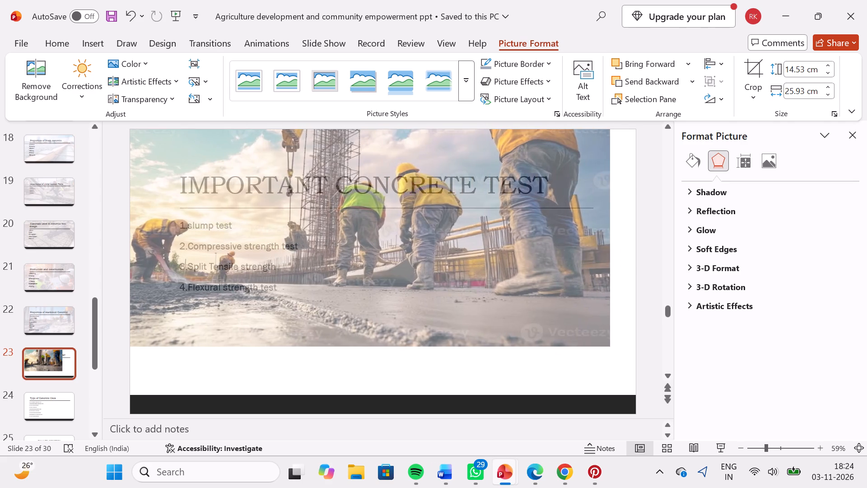
left_click_drag(615, 253, 640, 263)
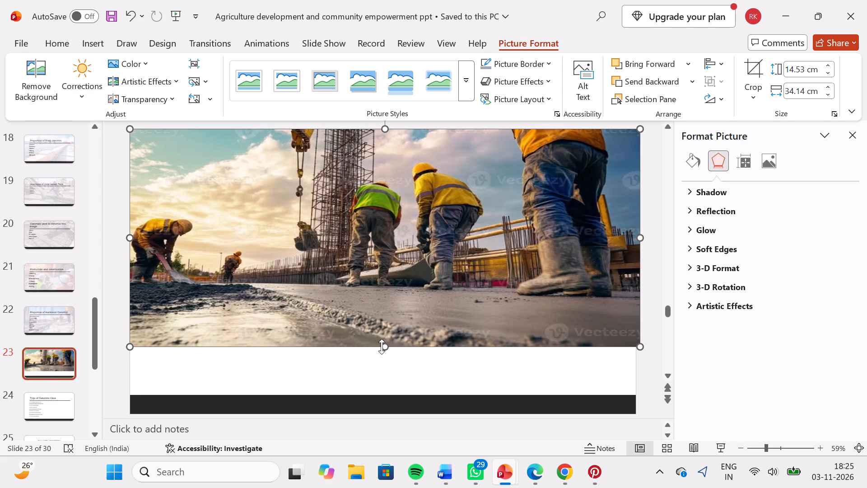
left_click_drag(387, 347, 389, 384)
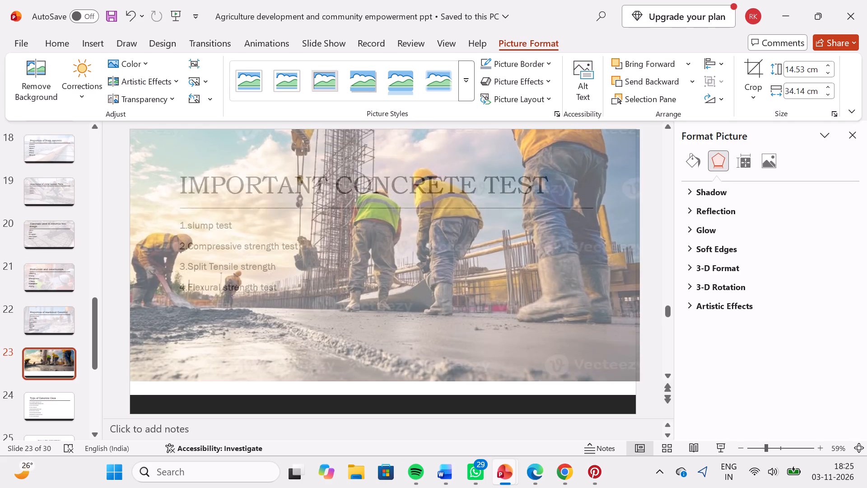
left_click_drag(389, 384, 395, 400)
Apply the second-strongest transparency preset to the concrete-leveling picture on slide 23.
left_click(152, 99)
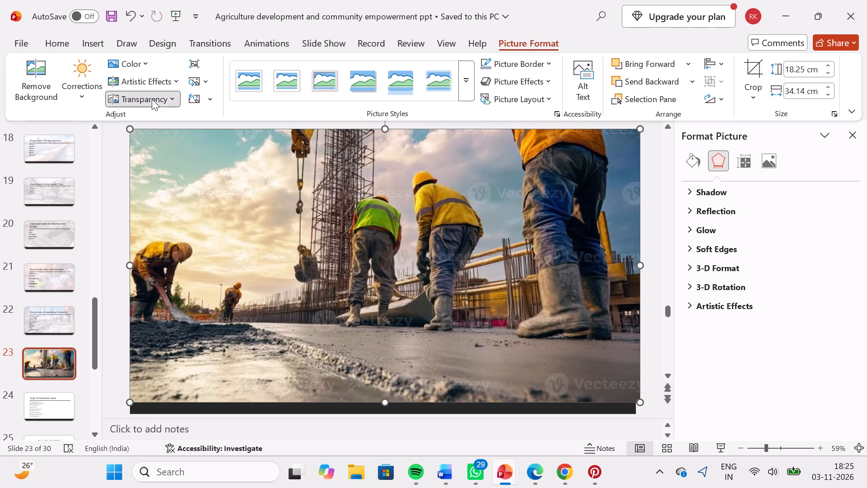
left_click(472, 122)
Insert the "Construction worker pouring wet concret..." picture from Downloads on slide 24, "Type of Concrete Uses".
scroll(107, 276, "down", 2)
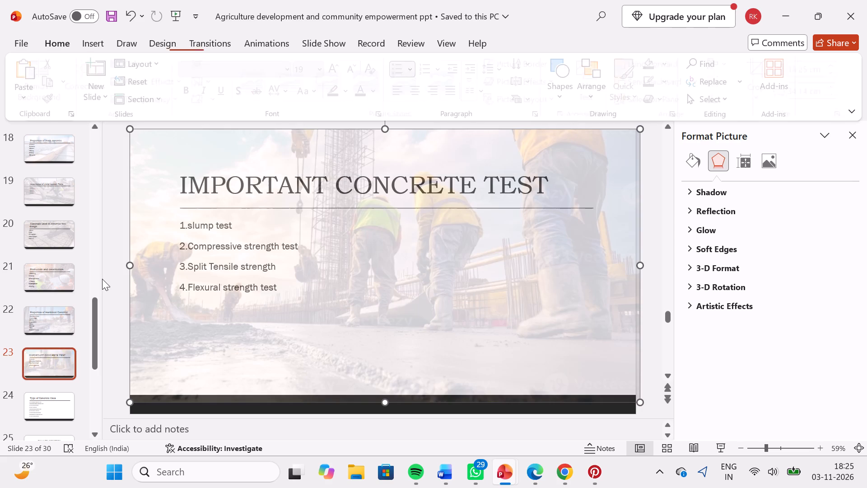
scroll(102, 279, "down", 1)
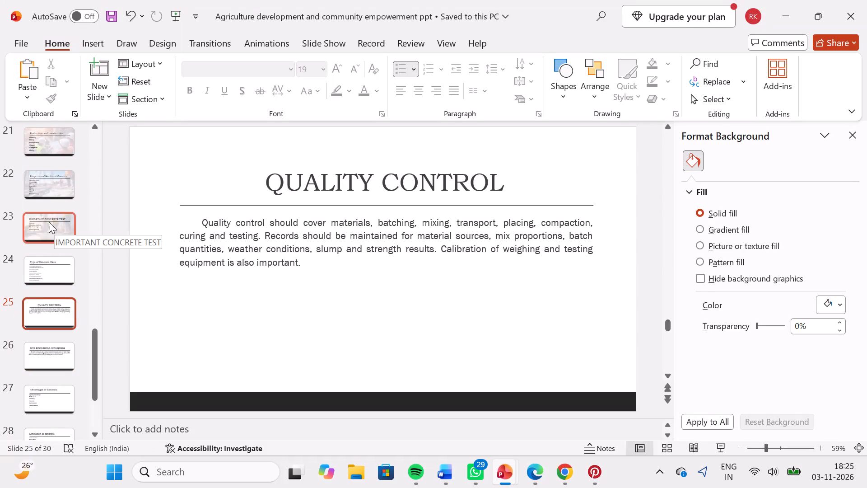
left_click(44, 264)
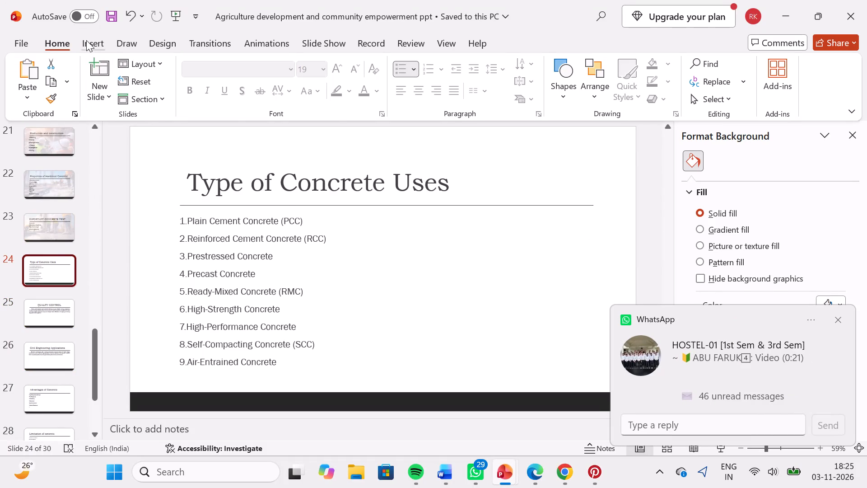
left_click(86, 40)
left_click(104, 86)
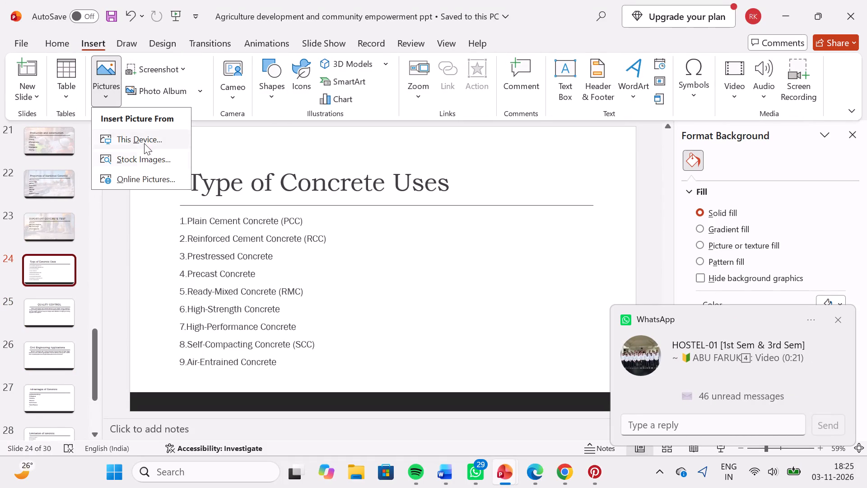
left_click(144, 138)
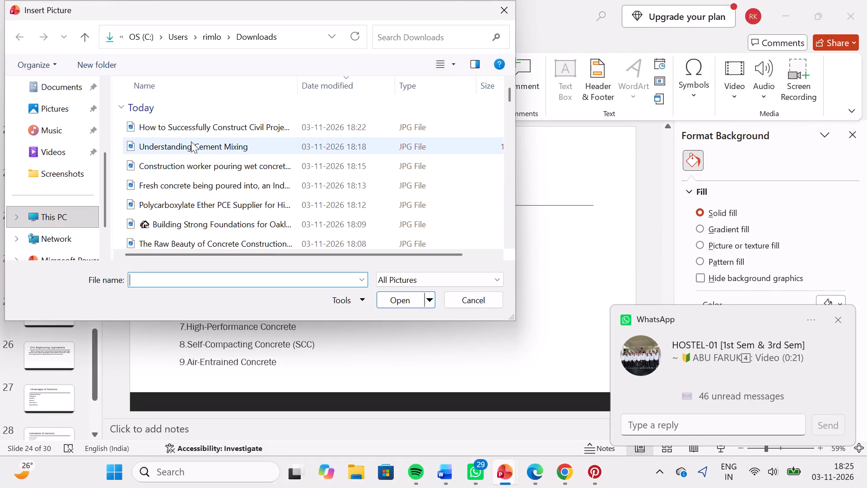
double_click(182, 165)
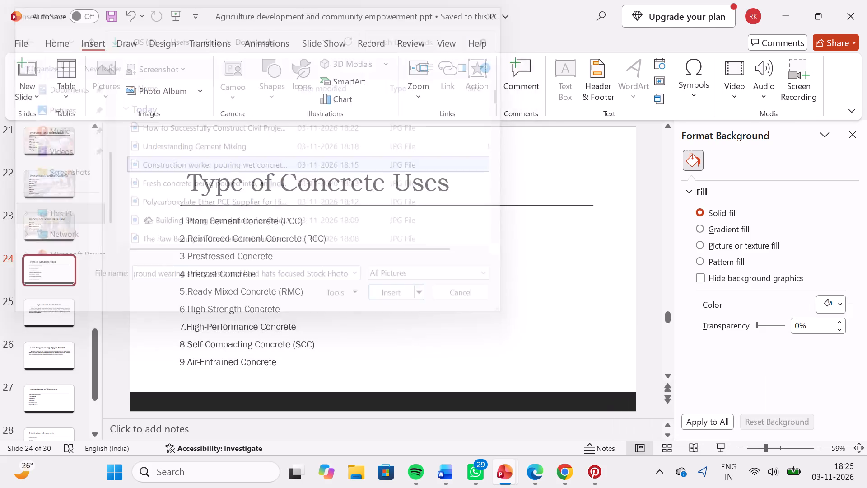
Align the picture with slide 24's top-left corner and stretch it to about 34.23 cm wide and 18.25 cm high.
left_click_drag(324, 252, 265, 221)
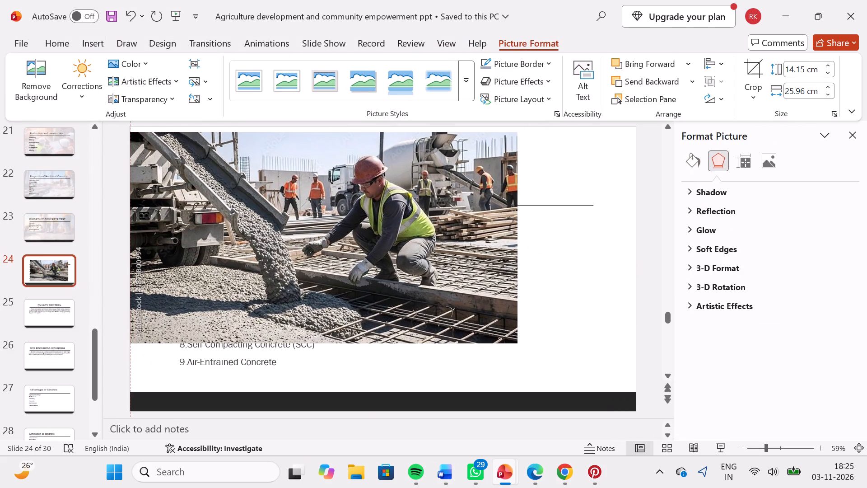
left_click_drag(265, 221, 262, 216)
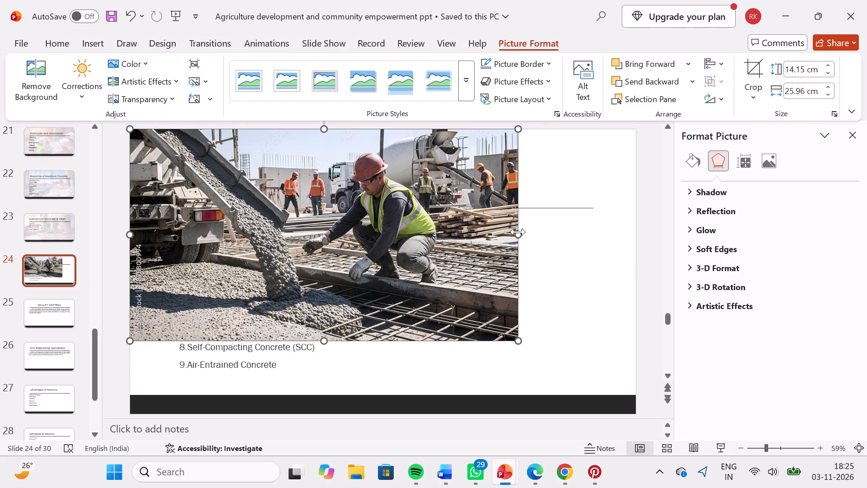
left_click_drag(518, 232, 643, 231)
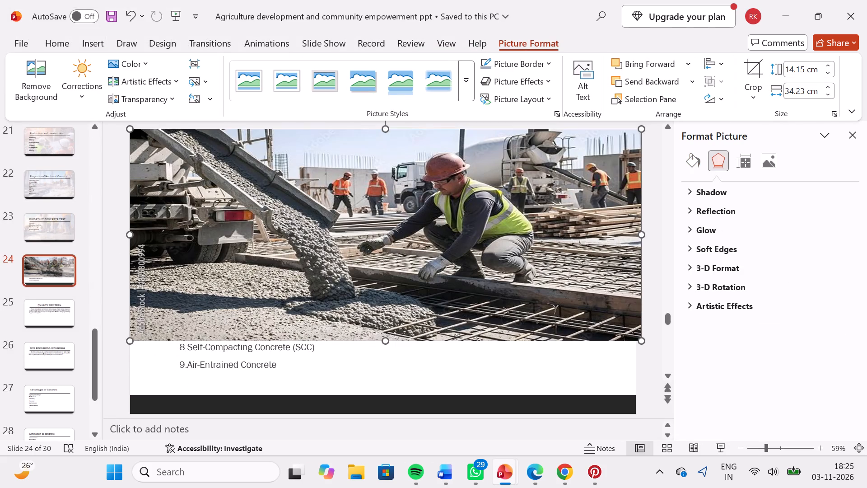
left_click_drag(386, 339, 393, 401)
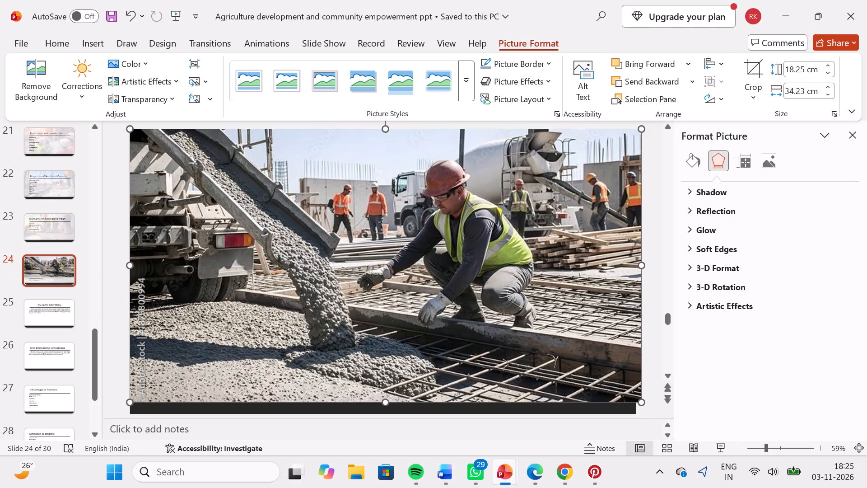
Apply the second-strongest transparency preset to the concrete-pouring picture on slide 24.
left_click(154, 100)
left_click(471, 127)
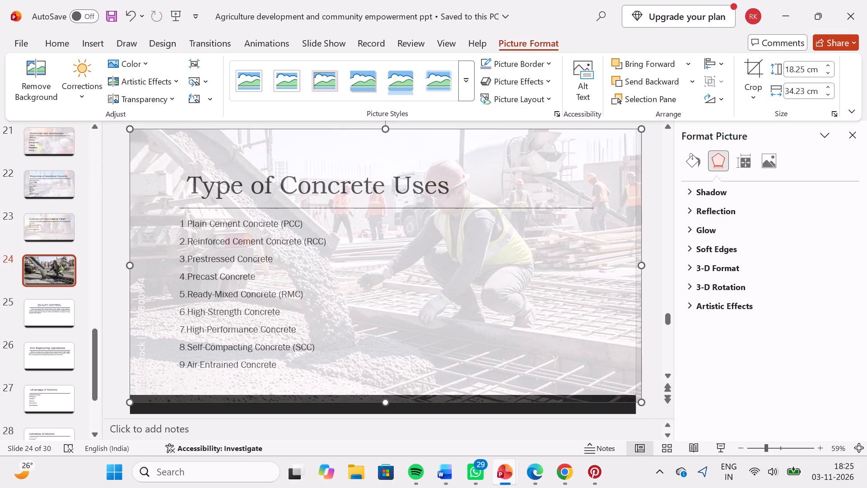
Insert the "How to Successfully Construct Civil Proje..." picture from Downloads on slide 25, "QUALITY CONTROL".
left_click(60, 313)
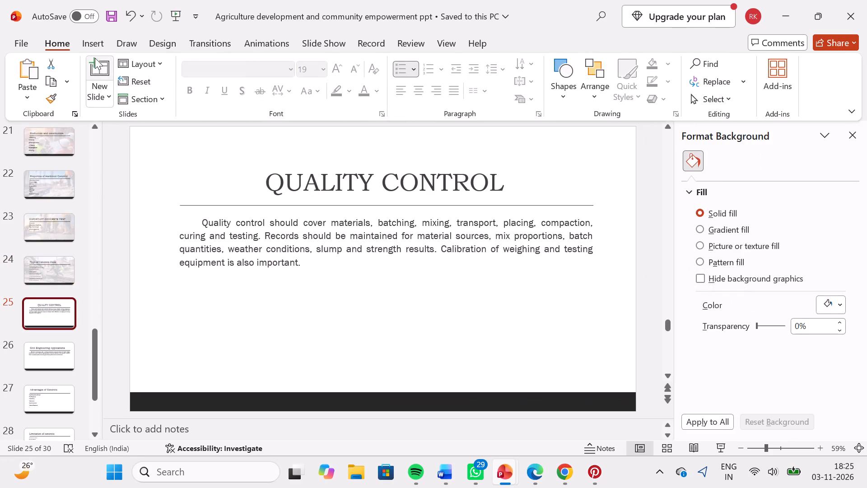
left_click(91, 41)
left_click(103, 77)
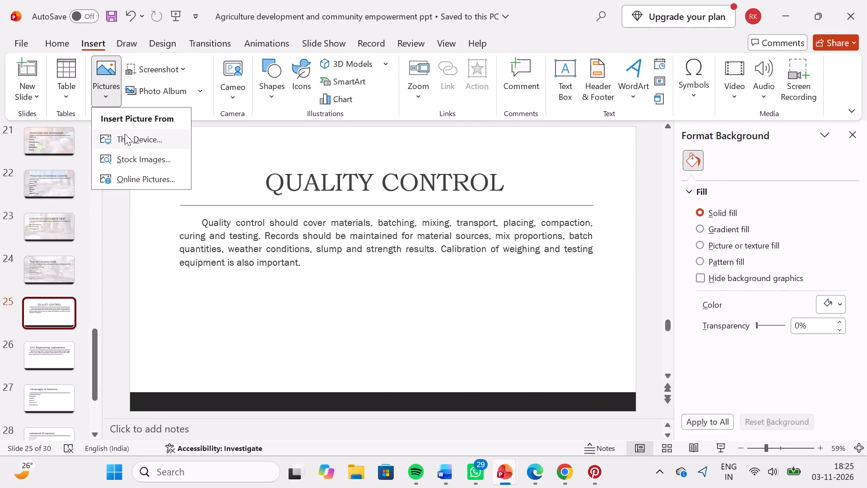
left_click(125, 134)
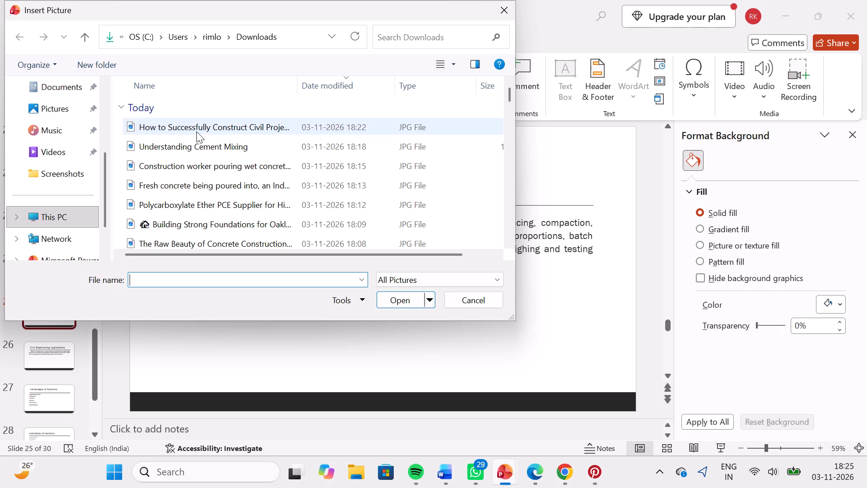
double_click(196, 131)
Align the picture with slide 25's top-left corner and stretch it to 33.87 cm wide and about 18.69 cm high.
left_click_drag(377, 256, 310, 230)
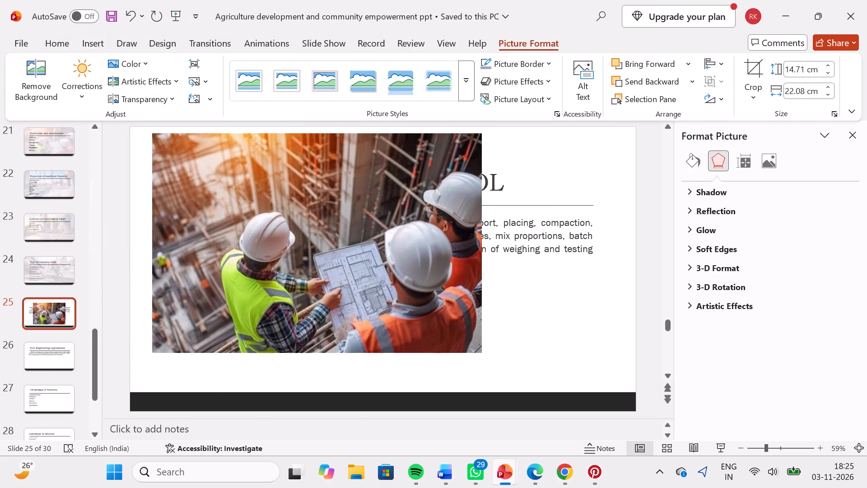
left_click_drag(310, 230, 288, 225)
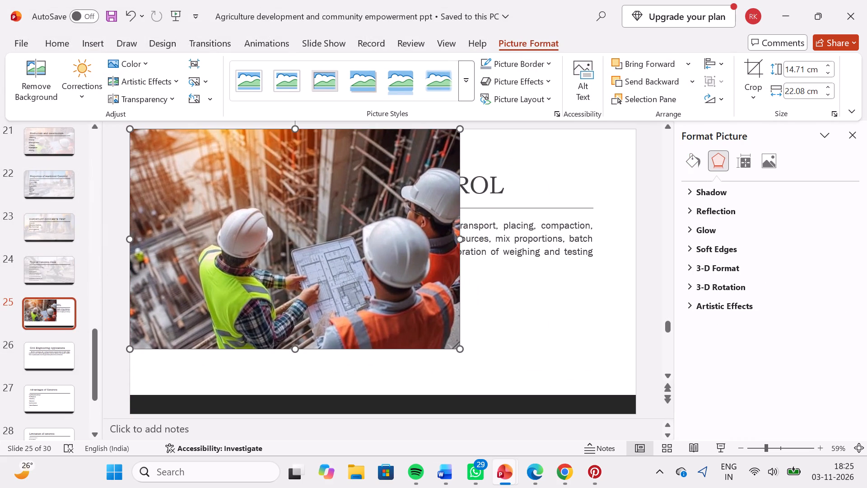
left_click_drag(457, 238, 639, 235)
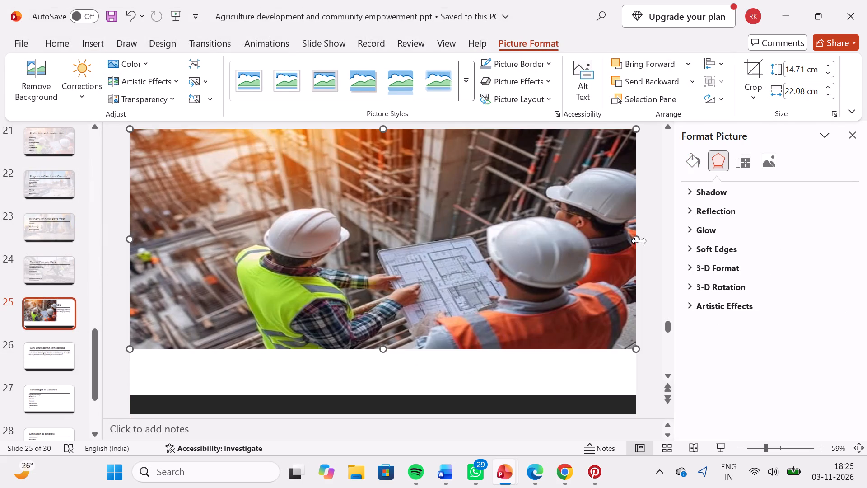
left_click_drag(382, 347, 381, 408)
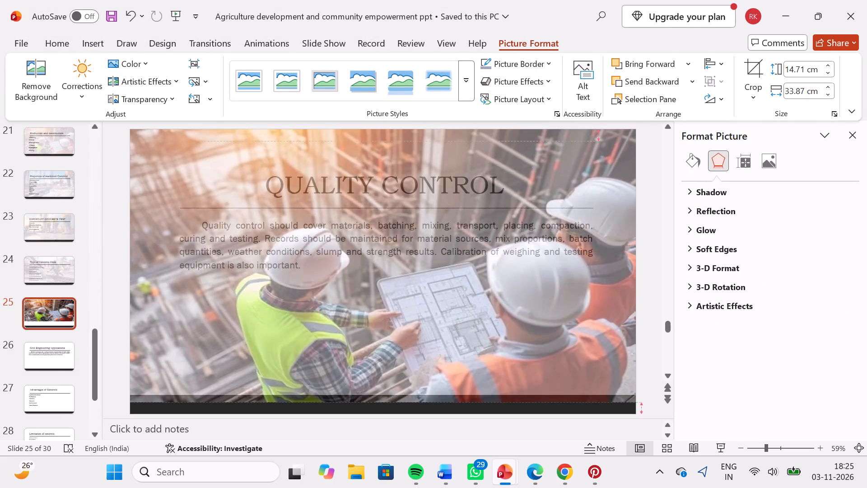
left_click_drag(381, 408, 380, 409)
Apply the second-strongest transparency preset to the picture of engineers holding a plan on slide 25.
left_click(147, 93)
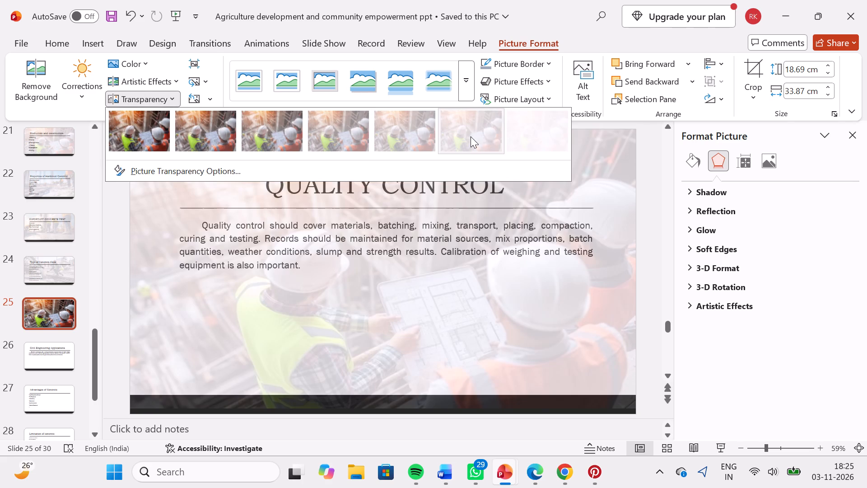
left_click(471, 136)
Insert the "Polycarboxylate Ether PCE Supplier for Hi..." picture from Downloads on slide 26, "Civil Engineering Applications".
left_click(43, 348)
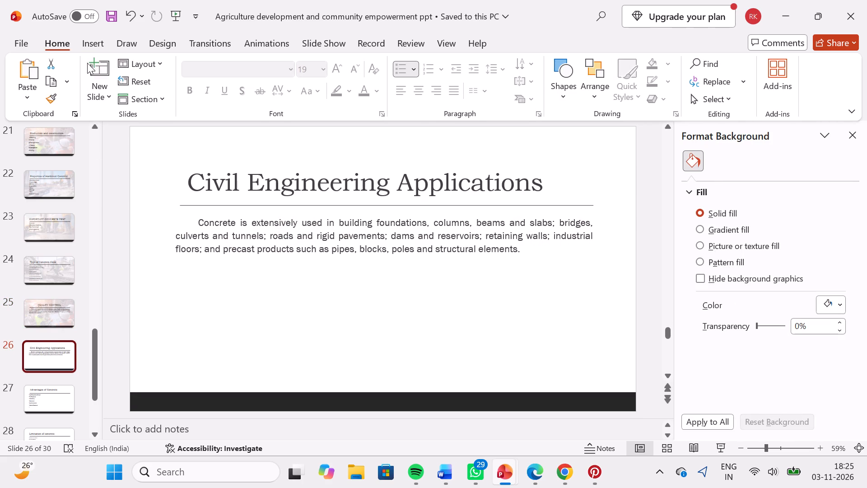
left_click(92, 49)
left_click(93, 80)
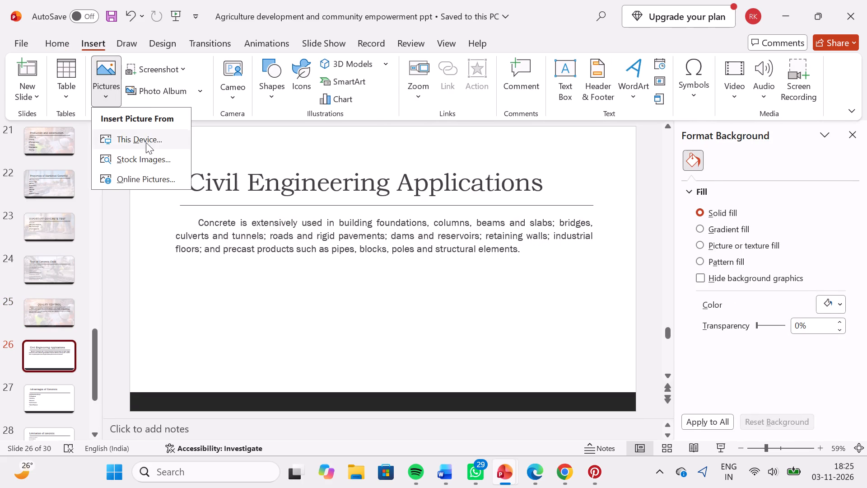
left_click(146, 142)
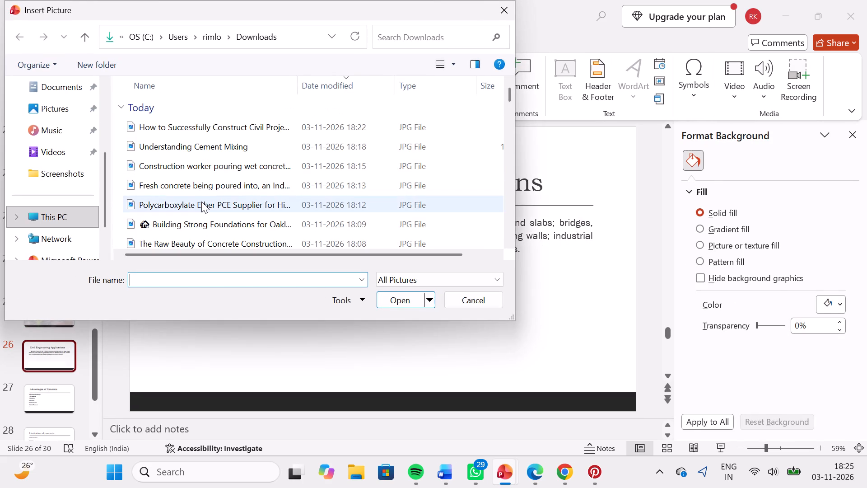
double_click(201, 202)
Align the picture with slide 26's top-left corner and stretch it to about 34.53 cm wide and 18.75 cm high.
left_click_drag(345, 262, 290, 229)
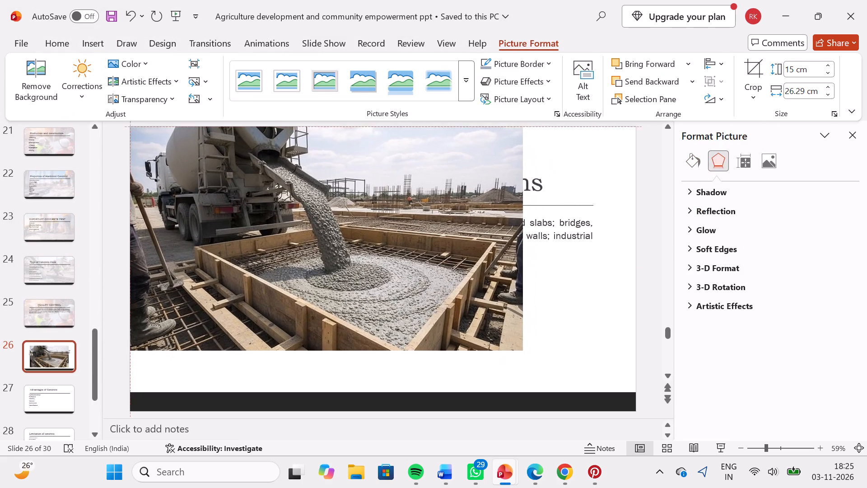
left_click_drag(290, 229, 289, 227)
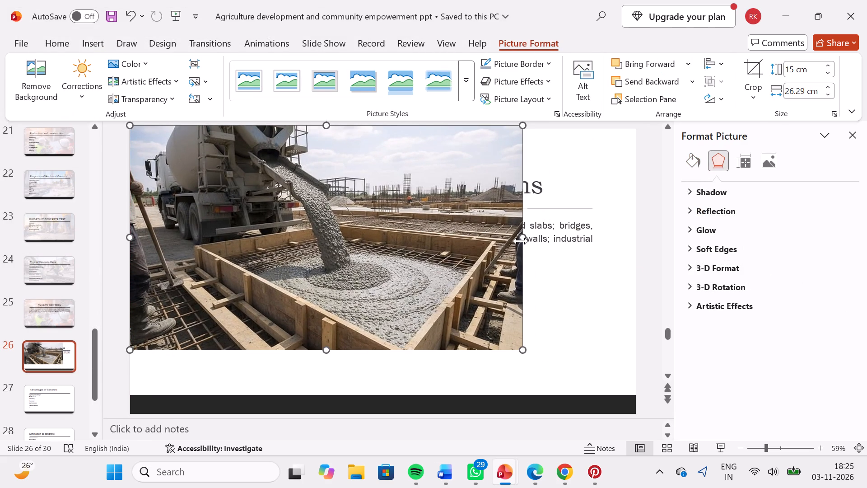
left_click_drag(525, 237, 628, 250)
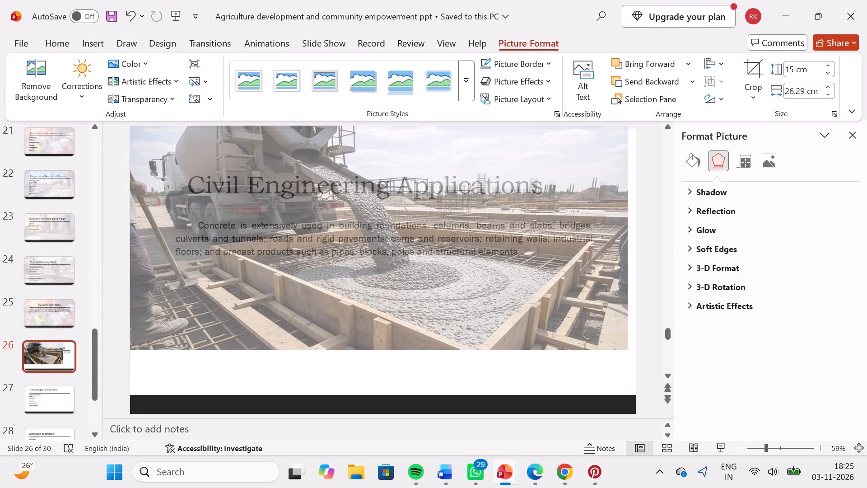
left_click_drag(628, 250, 646, 250)
left_click_drag(388, 348, 389, 389)
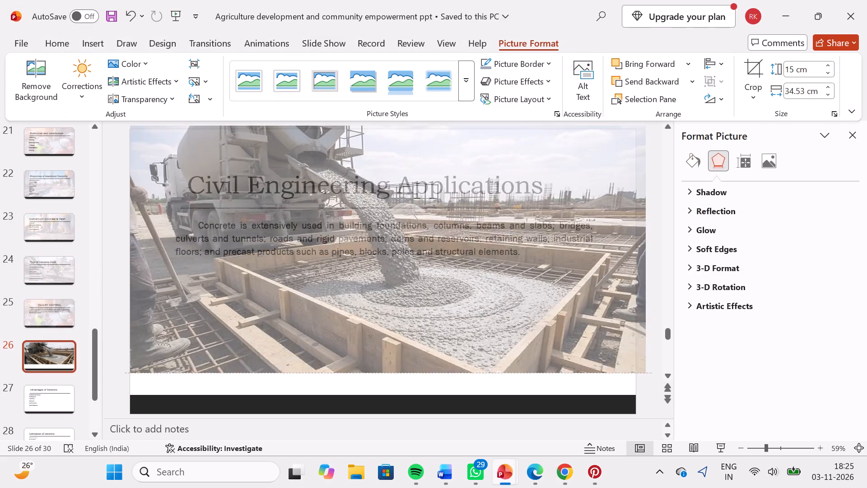
left_click_drag(389, 389, 396, 407)
Apply the second-strongest transparency preset to the concrete truck picture on slide 26.
left_click(146, 98)
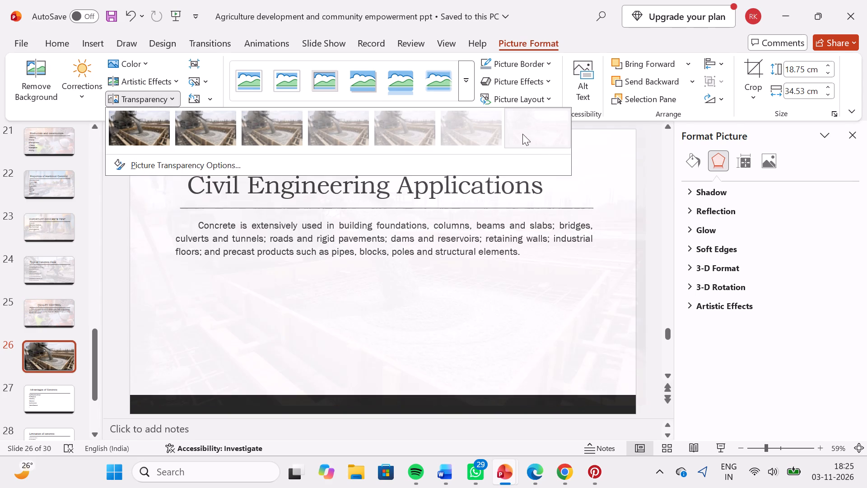
left_click(492, 133)
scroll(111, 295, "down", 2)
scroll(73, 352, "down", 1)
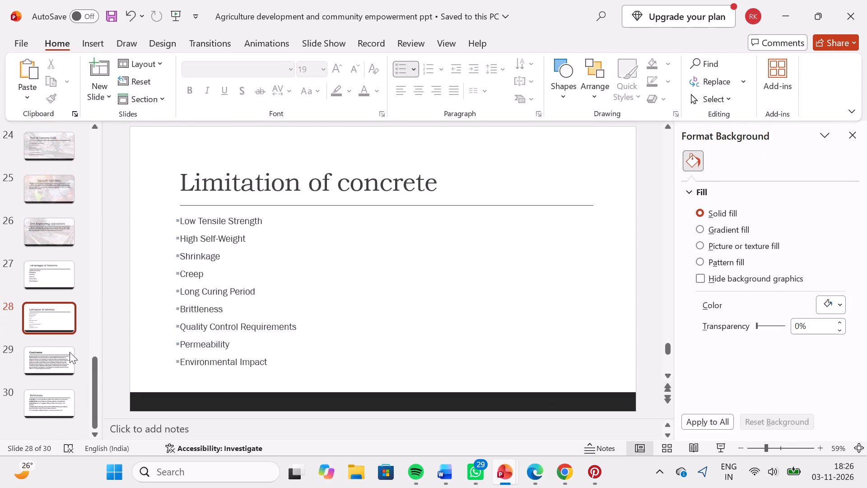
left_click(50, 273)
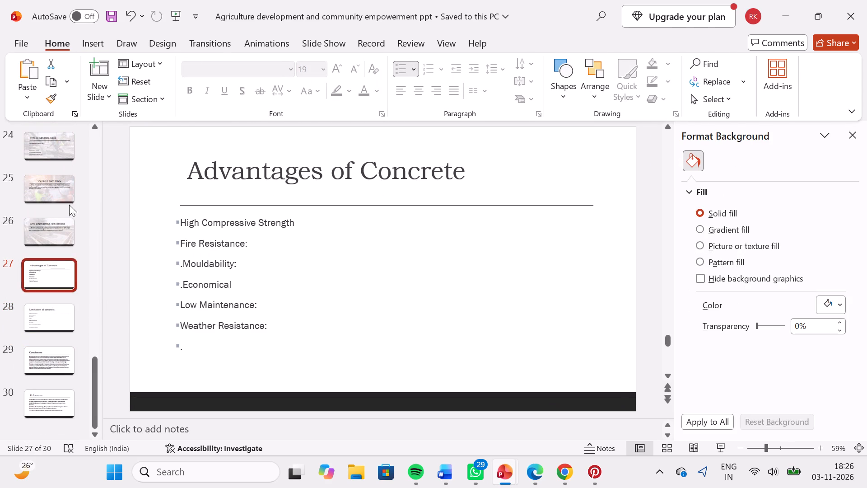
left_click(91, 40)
Narrow slide 26's background picture until it only slightly overhangs the slide's right edge, and extend its bottom edge nearly to the slide's bottom.
left_click(42, 233)
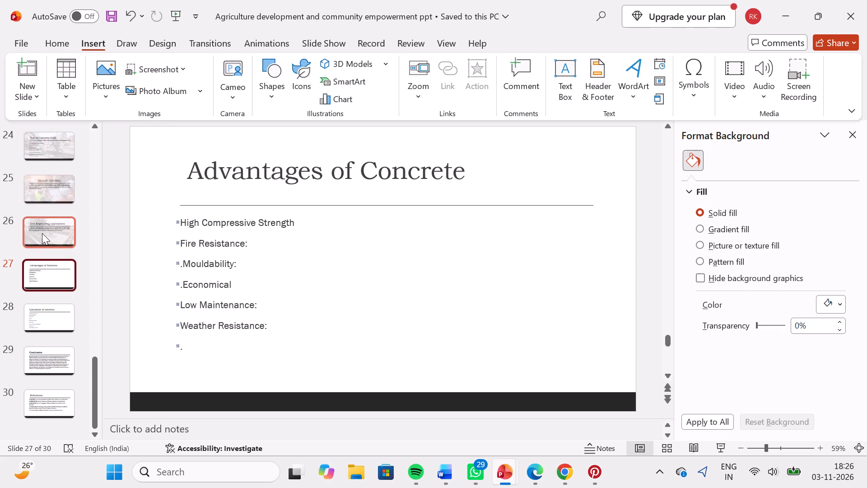
left_click(346, 356)
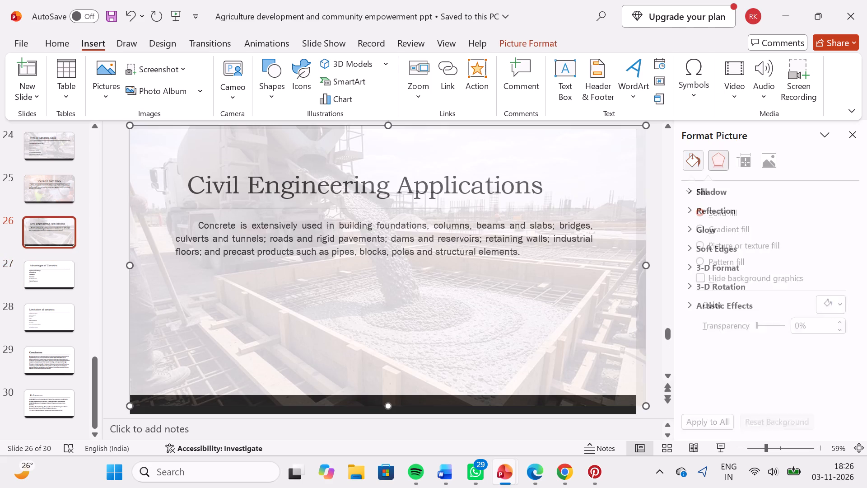
left_click(602, 266)
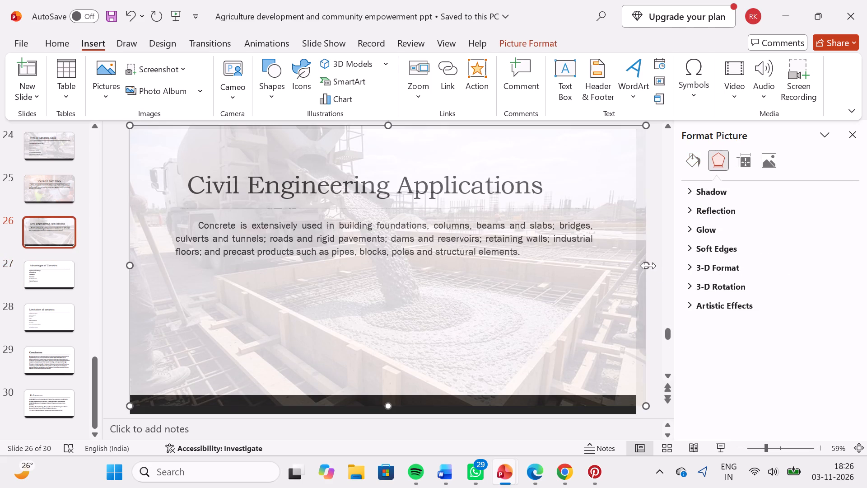
left_click(649, 264)
left_click_drag(649, 264, 608, 270)
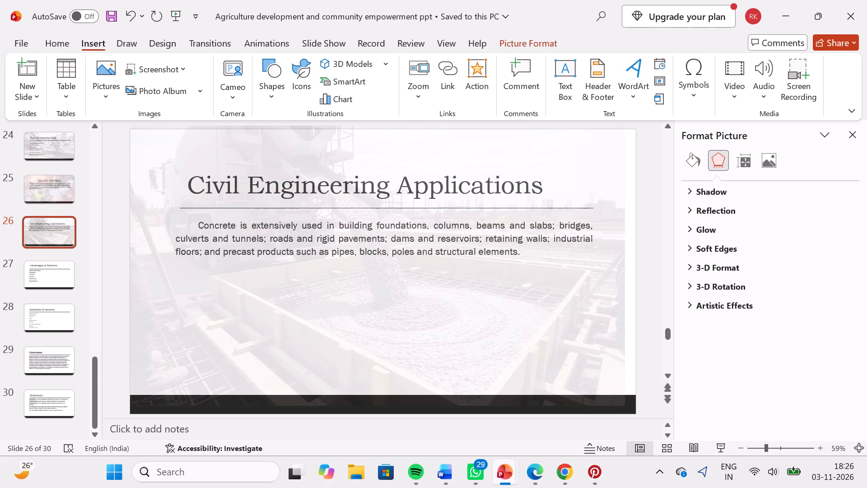
left_click_drag(608, 270, 636, 273)
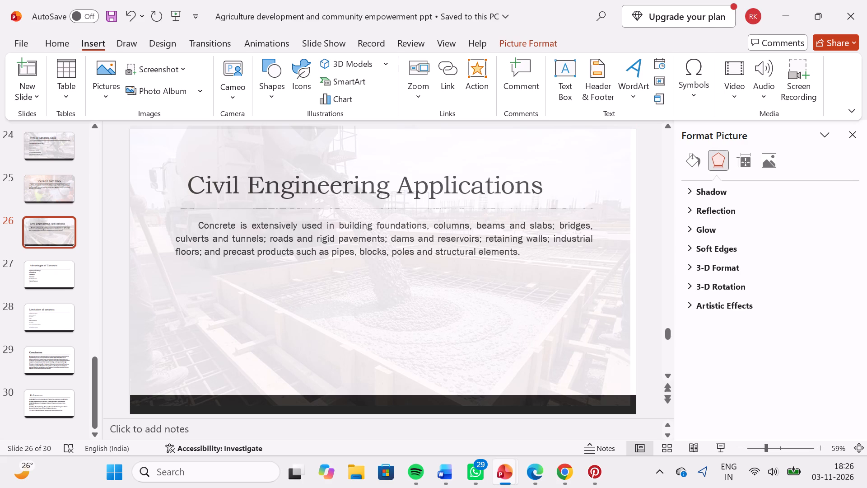
left_click_drag(636, 273, 641, 273)
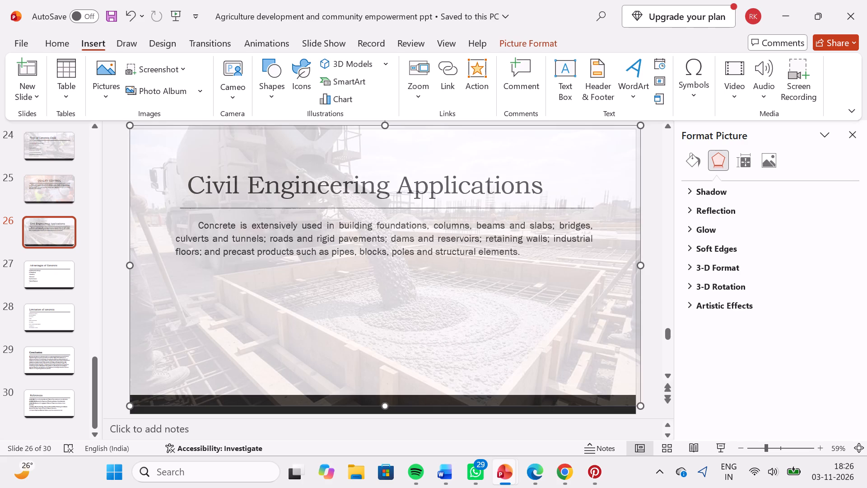
left_click(111, 305)
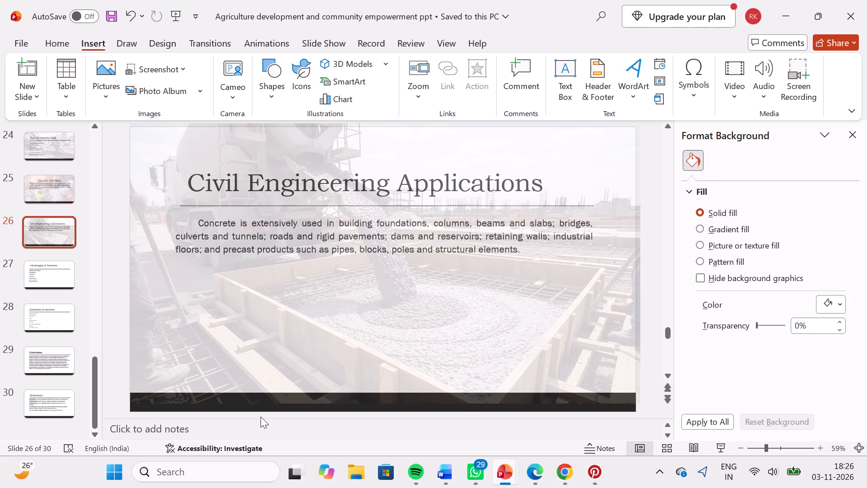
left_click(251, 344)
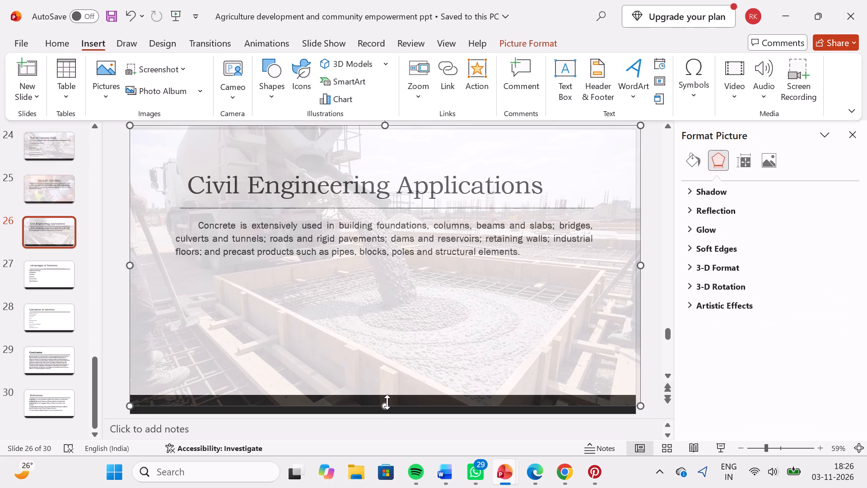
left_click_drag(387, 402, 401, 396)
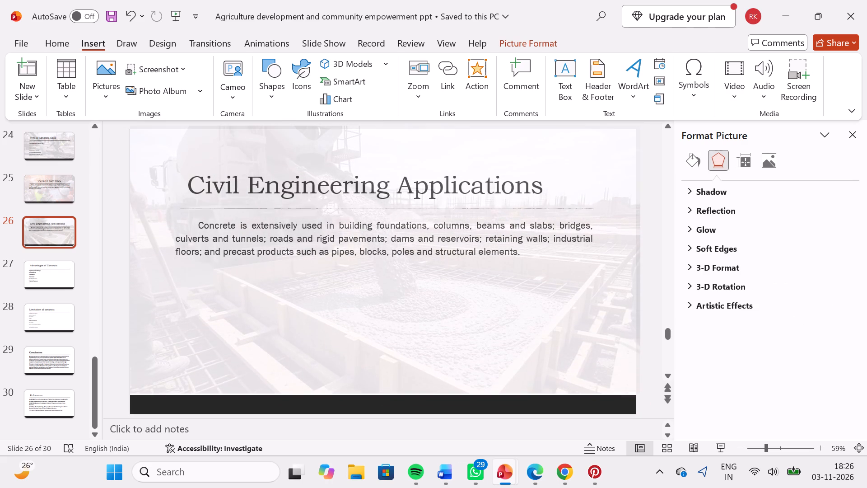
left_click_drag(401, 396, 404, 410)
Insert the "Building Strong Foundations for Oakl..." picture from Downloads on slide 27, "Advantages of Concrete".
left_click(23, 263)
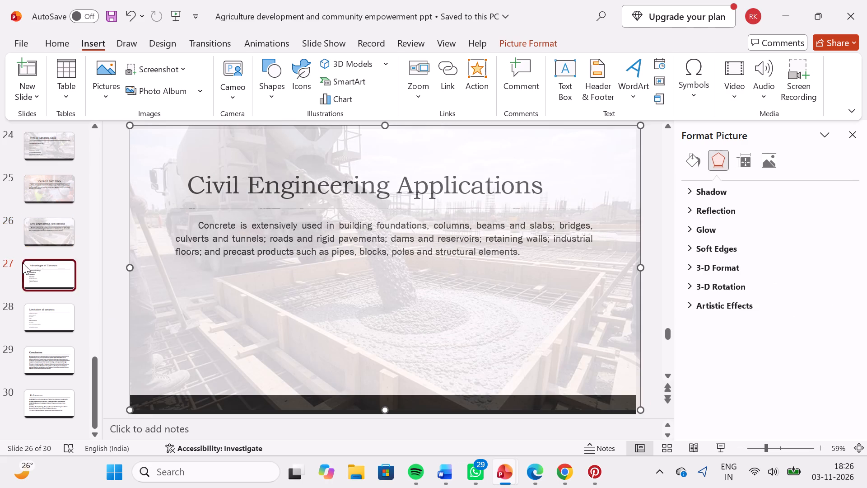
left_click(93, 70)
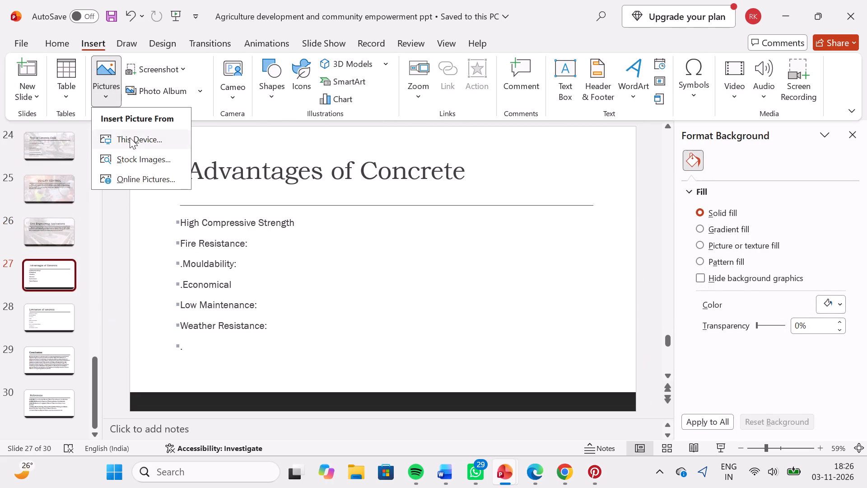
left_click(130, 137)
scroll(186, 183, "down", 1)
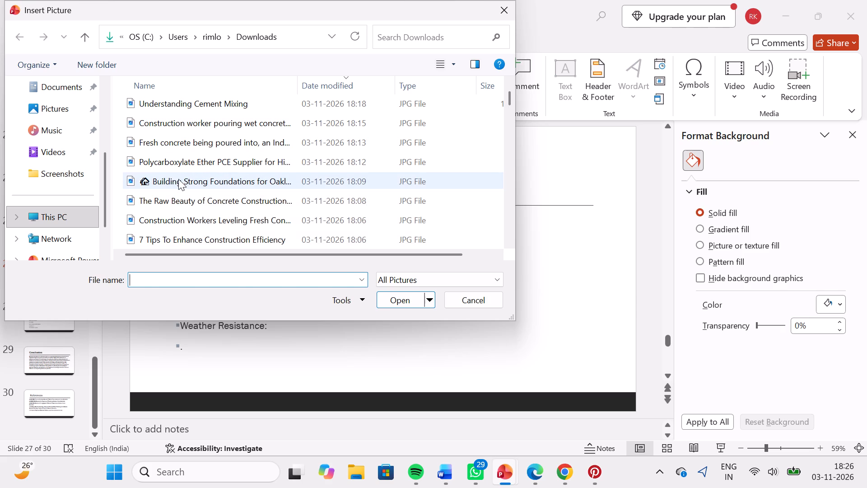
double_click(178, 179)
Align the picture with slide 27's left edge and stretch it to about 34.32 cm wide and 19.99 cm high.
left_click_drag(428, 266, 365, 244)
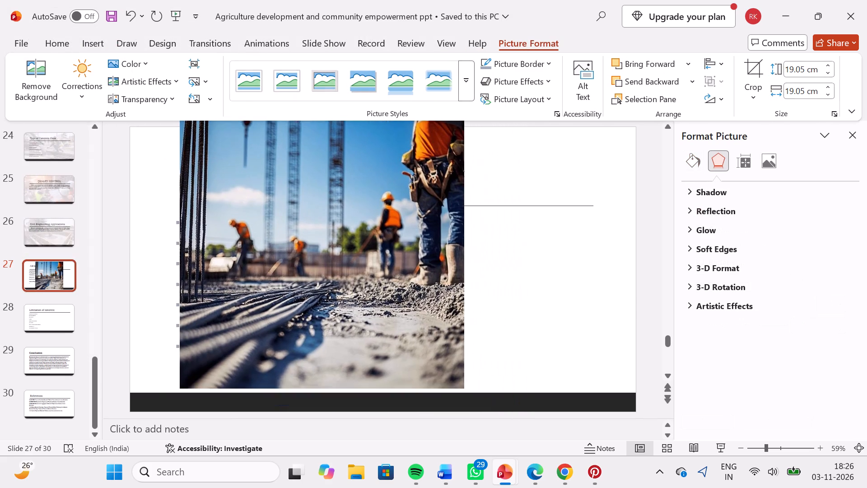
left_click_drag(365, 244, 320, 245)
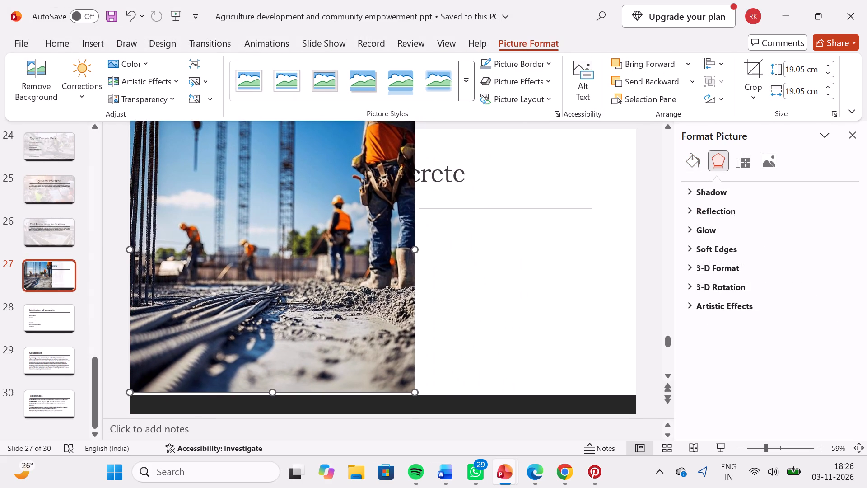
left_click(412, 248)
left_click_drag(412, 248, 605, 265)
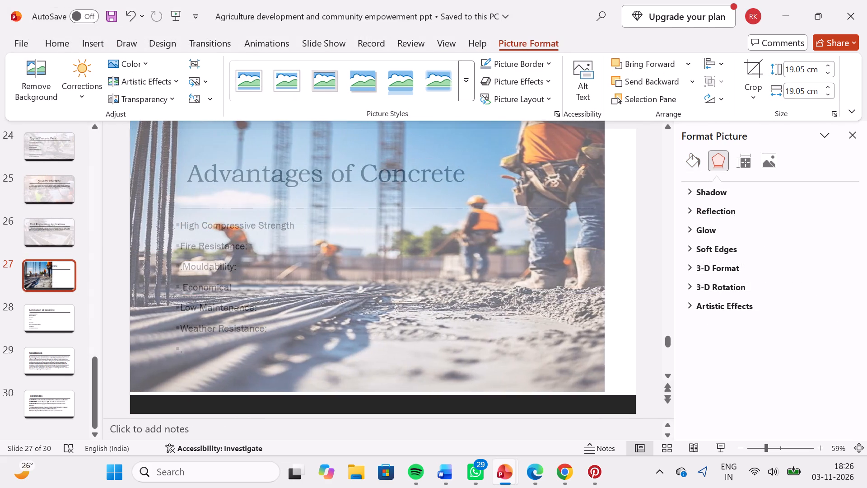
left_click_drag(605, 265, 643, 268)
left_click_drag(386, 391, 385, 406)
Apply the second-strongest transparency preset to the construction workers picture on slide 27.
left_click(127, 96)
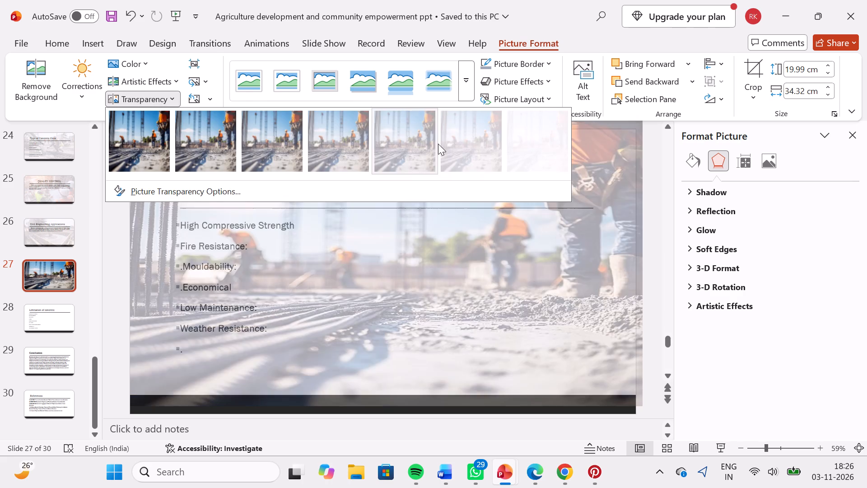
left_click(474, 145)
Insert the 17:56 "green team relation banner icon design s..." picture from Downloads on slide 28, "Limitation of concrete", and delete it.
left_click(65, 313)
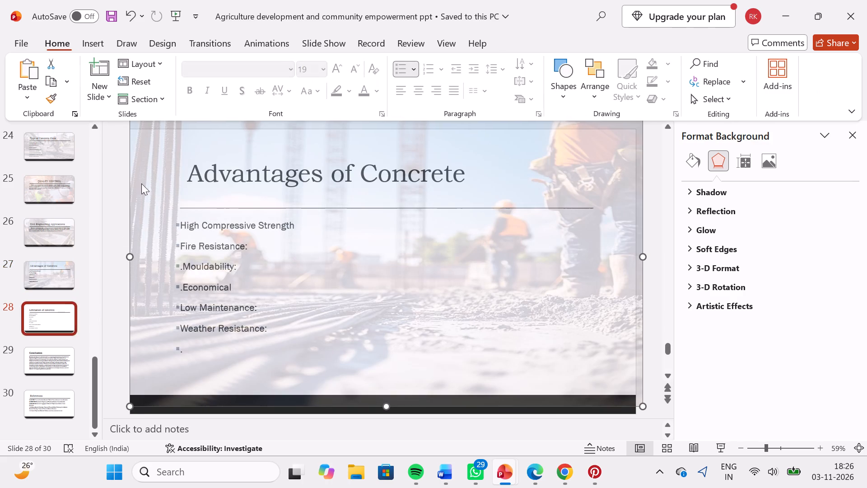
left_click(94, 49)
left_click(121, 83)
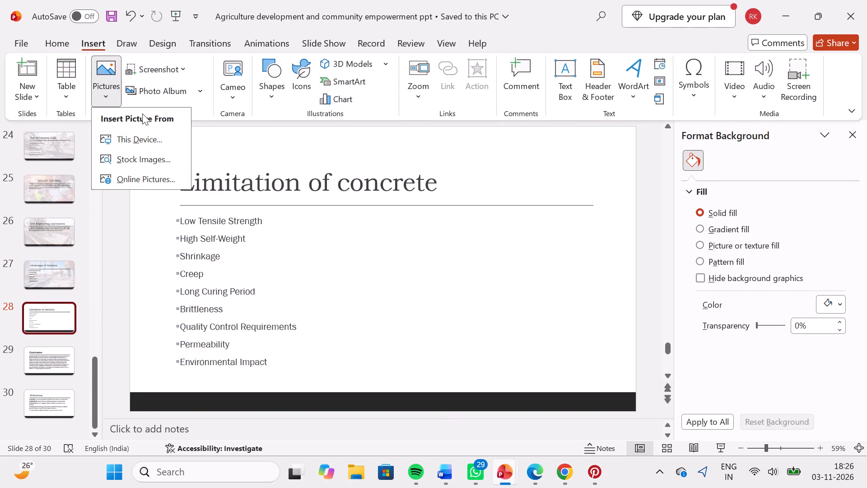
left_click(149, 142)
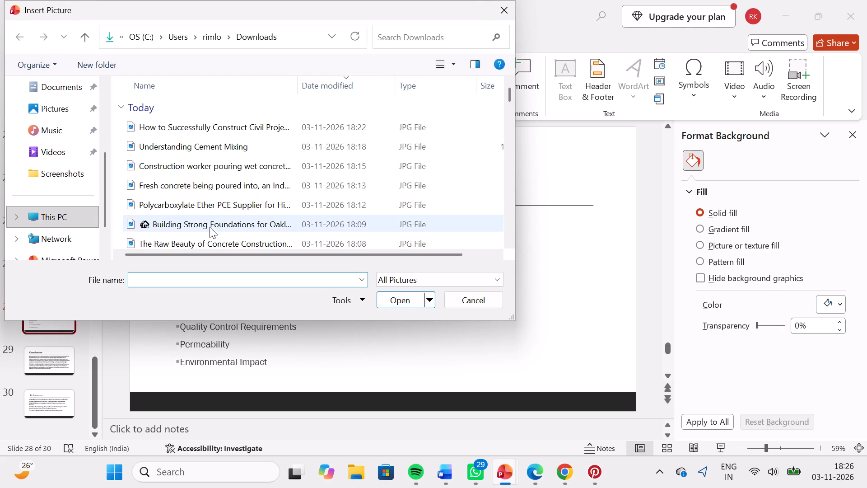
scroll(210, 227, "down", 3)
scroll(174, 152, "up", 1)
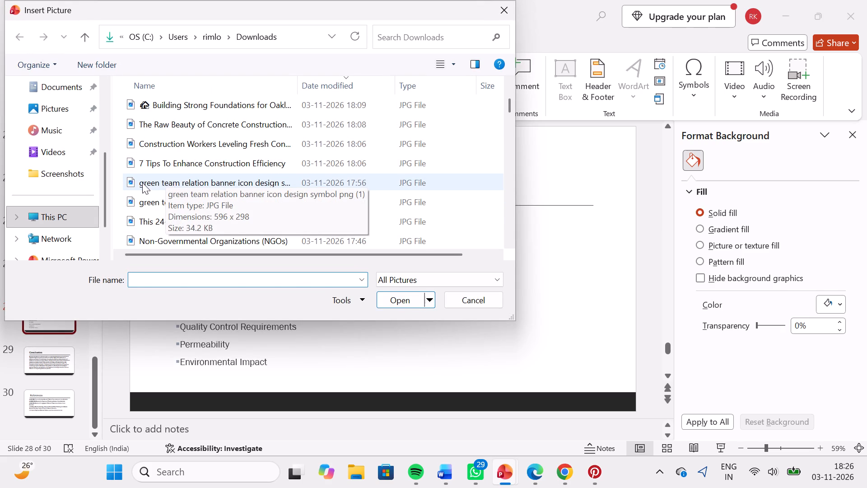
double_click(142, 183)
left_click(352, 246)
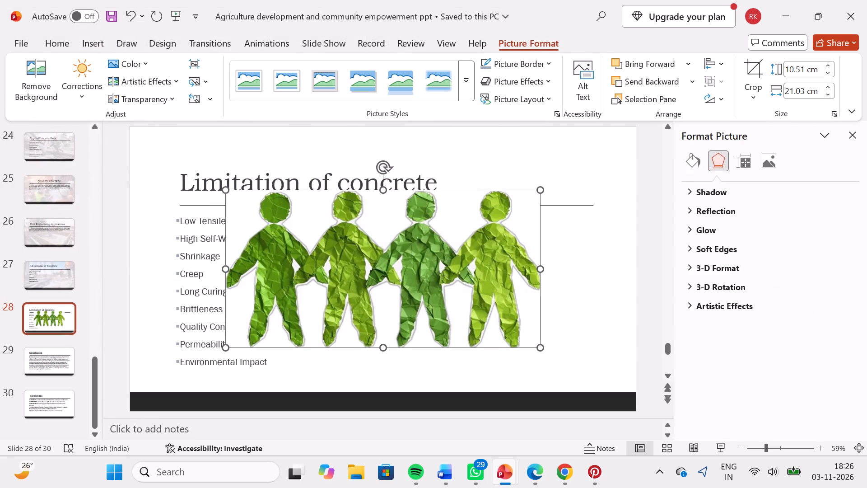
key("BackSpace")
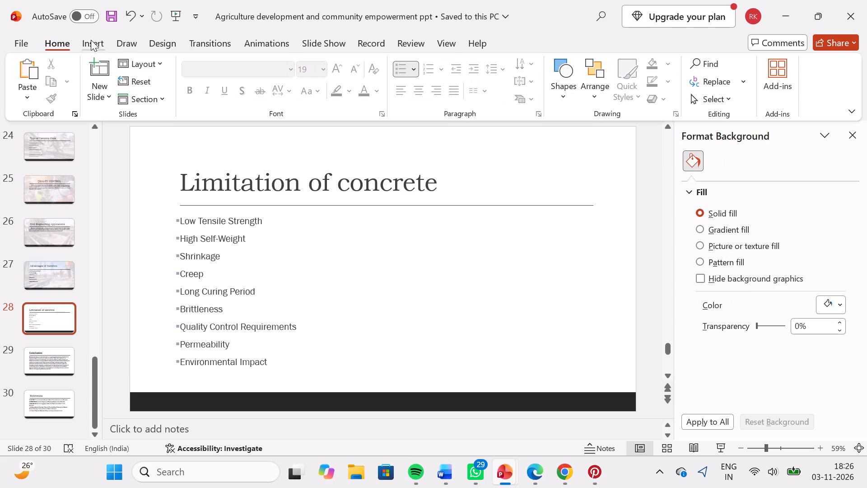
Insert the "Polycarboxylate Ether PCE Supplier for Hi..." picture from Downloads on slide 28, "Limitation of concrete".
left_click(89, 38)
left_click(101, 70)
left_click(129, 131)
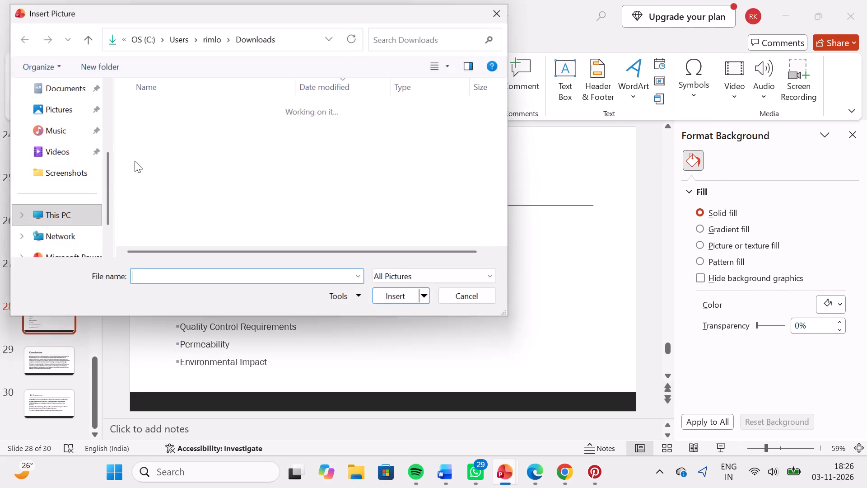
scroll(168, 170, "down", 2)
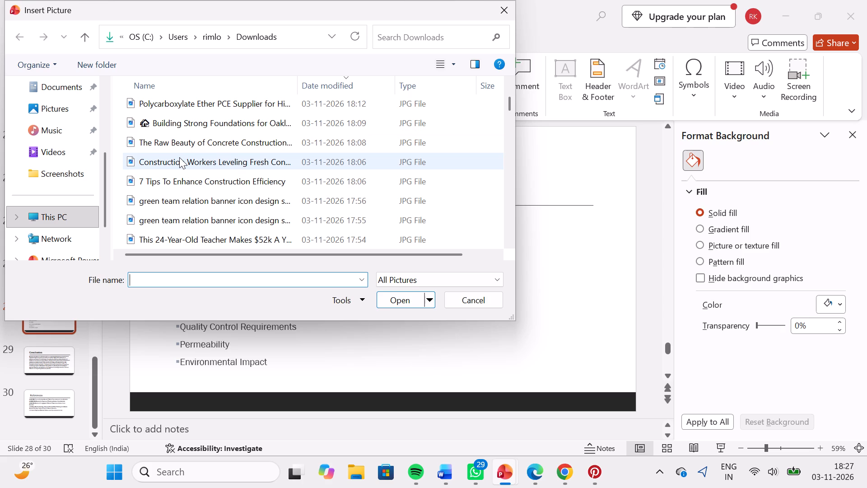
double_click(171, 106)
Align the concrete pouring picture with slide 28's top-left corner and stretch it to about 33.87 cm wide and 18.25 cm high.
left_click_drag(320, 235, 322, 235)
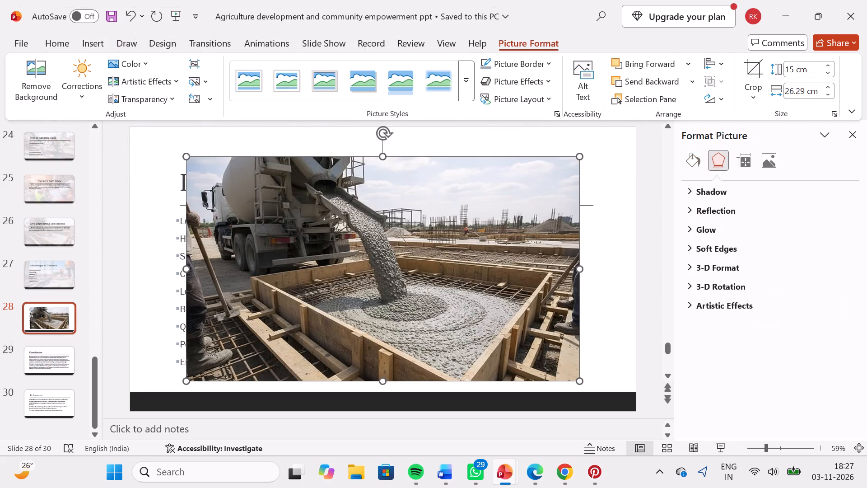
left_click_drag(322, 235, 260, 203)
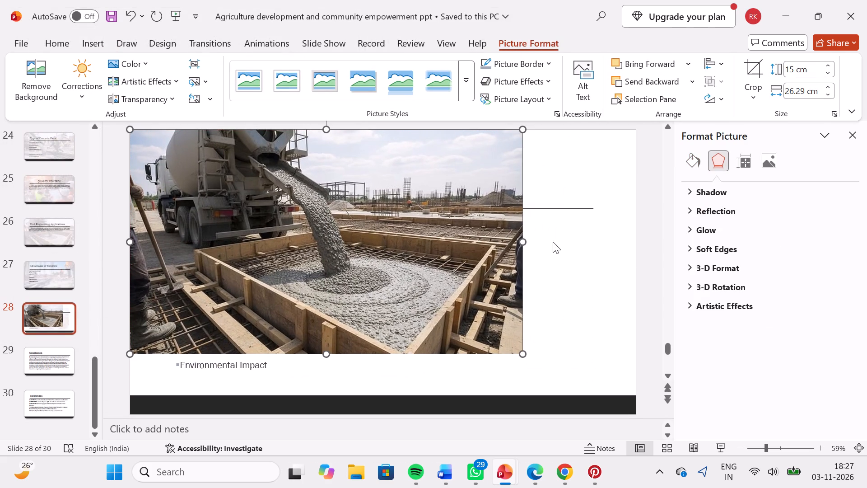
left_click_drag(519, 240, 640, 253)
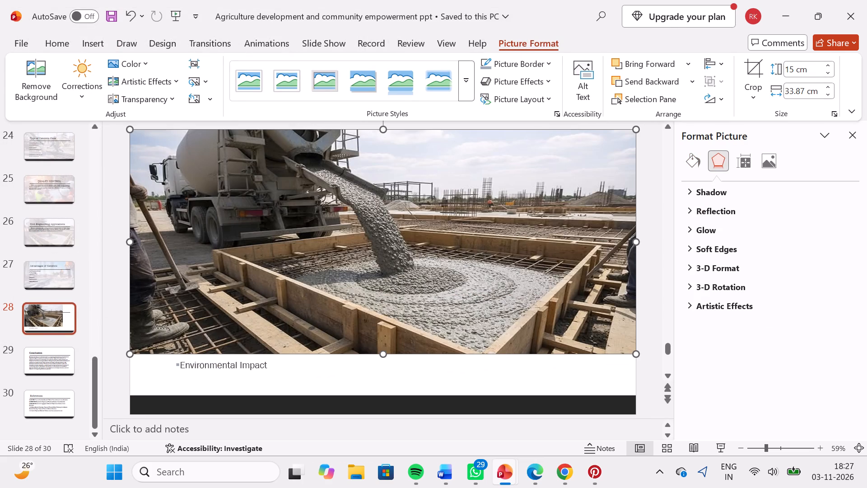
left_click_drag(382, 354, 394, 391)
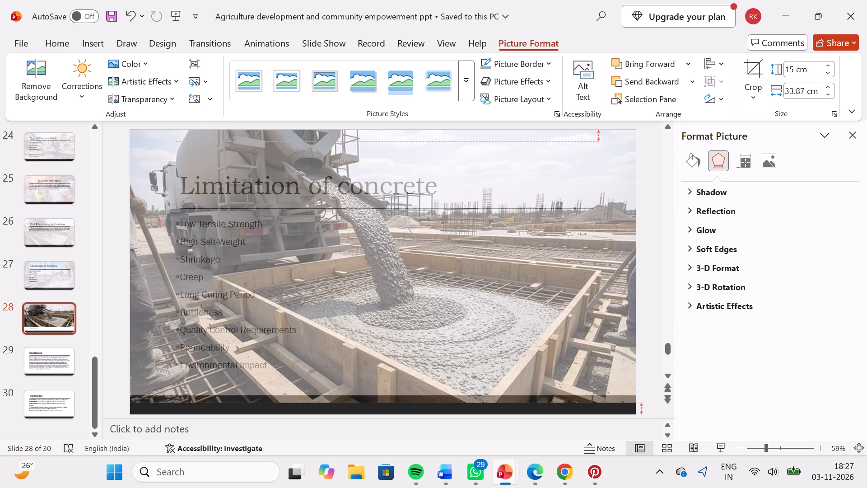
left_click_drag(394, 391, 394, 397)
Apply the second-strongest transparency preset to the concrete pouring picture on slide 28.
left_click(141, 95)
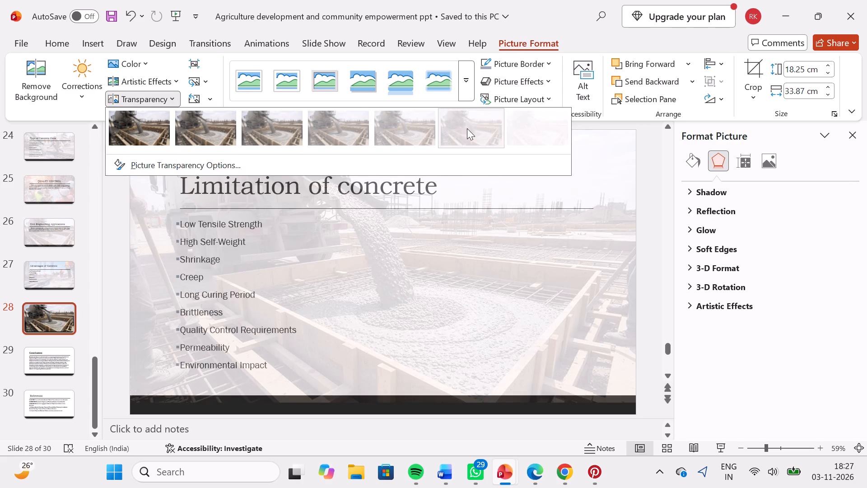
left_click(467, 128)
Insert the "How to Successfully Construct Civil Proje..." picture from Downloads on slide 29, "Conclusion".
left_click(50, 360)
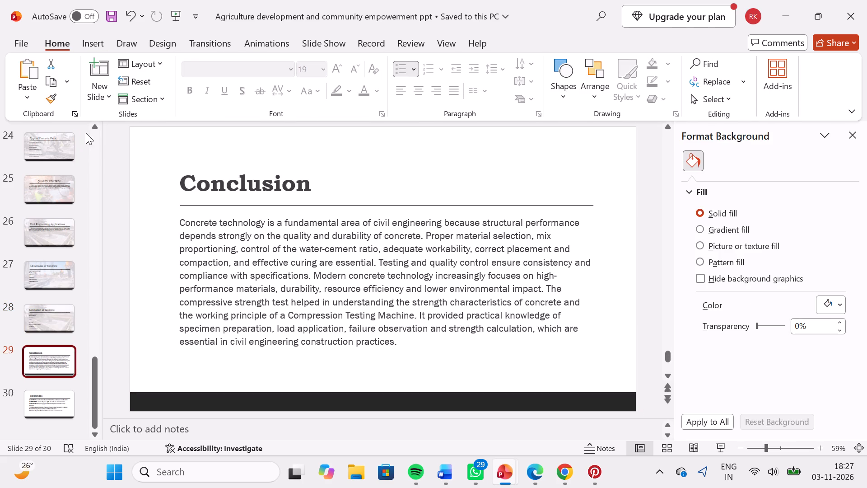
left_click(86, 46)
left_click(104, 83)
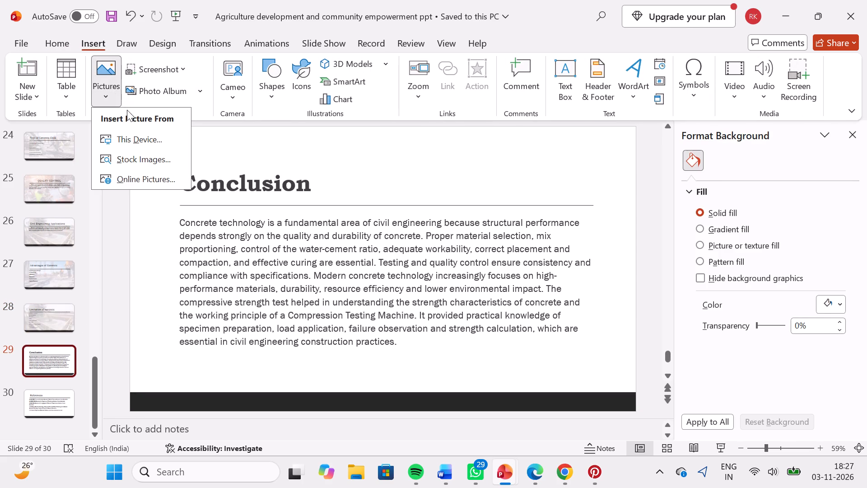
left_click(128, 136)
double_click(169, 128)
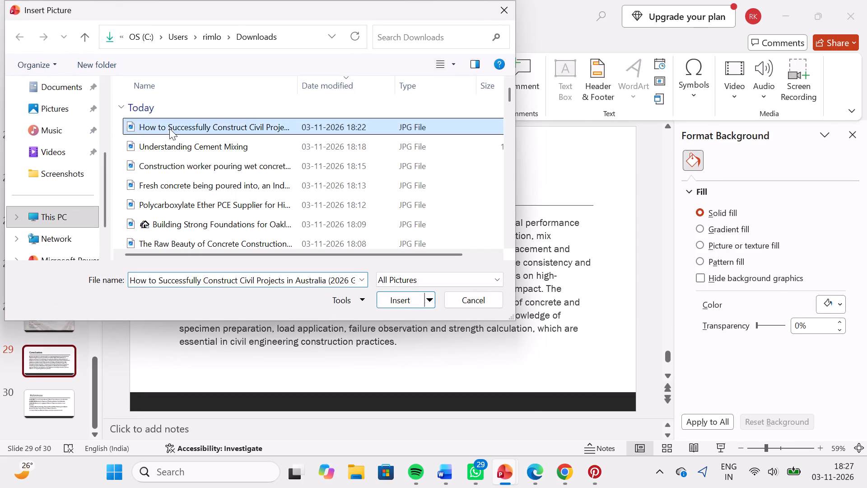
Align the picture with slide 29's top-left corner and stretch it to about 34.35 cm wide and 17.99 cm high.
left_click_drag(289, 229, 201, 201)
left_click(460, 239)
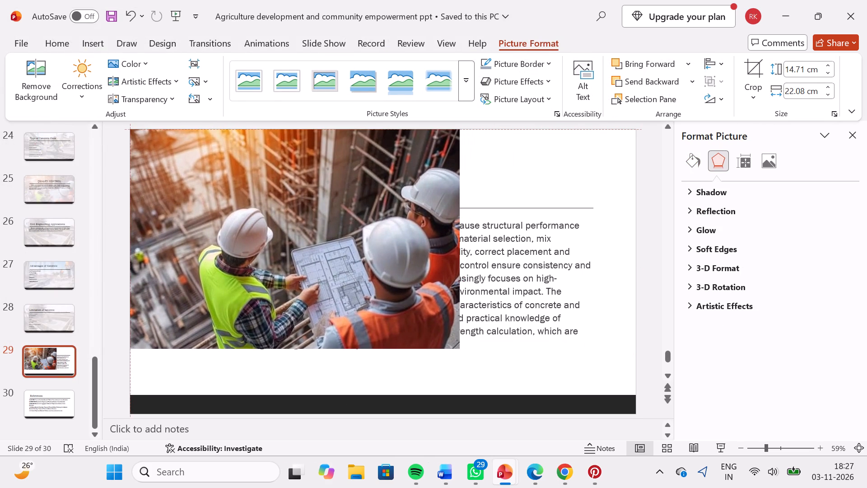
left_click_drag(461, 239, 598, 236)
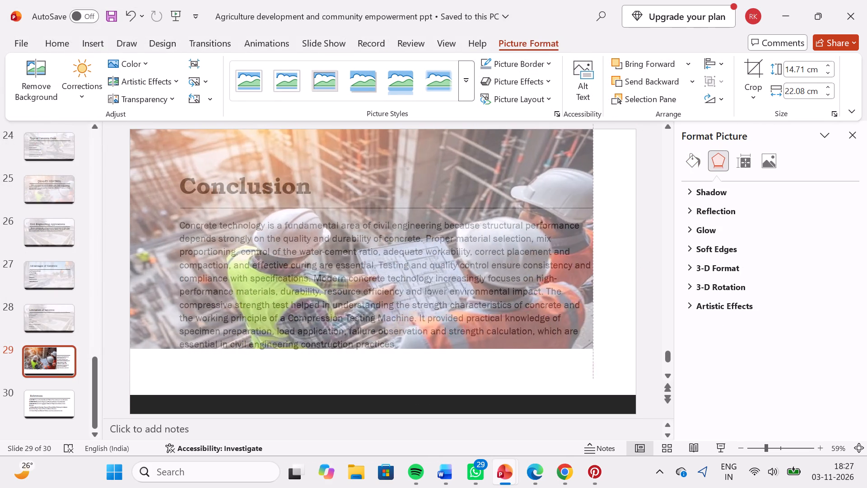
left_click_drag(598, 236, 643, 237)
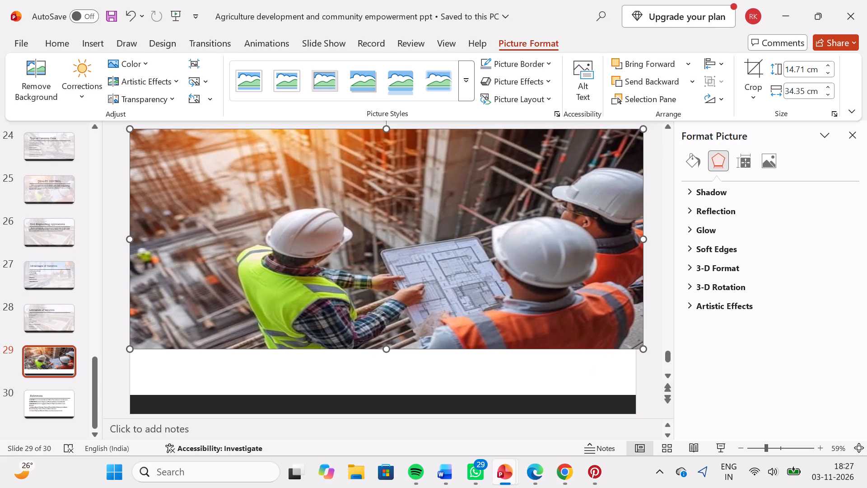
left_click_drag(385, 348, 400, 398)
Apply the second-strongest transparency preset to the site engineers picture on slide 29.
left_click(168, 101)
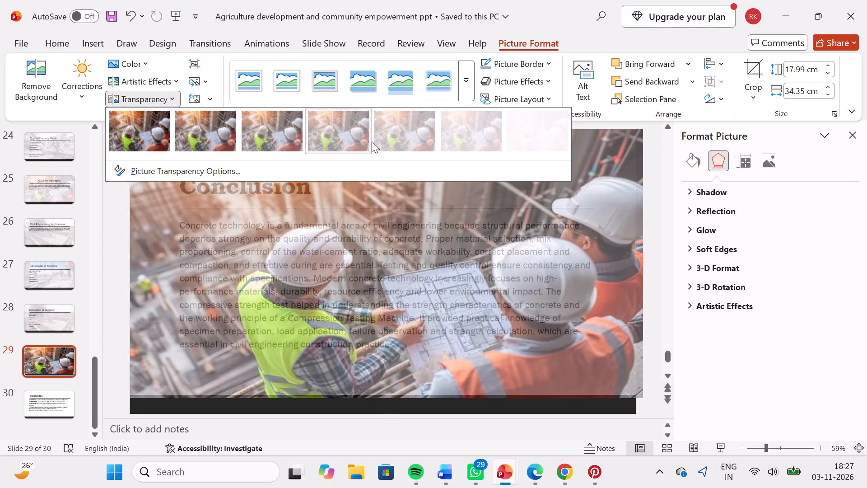
left_click_drag(451, 133, 445, 141)
Insert the "Fresh concrete being poured into, an Ind..." picture from Downloads on slide 30, "References".
scroll(78, 300, "down", 2)
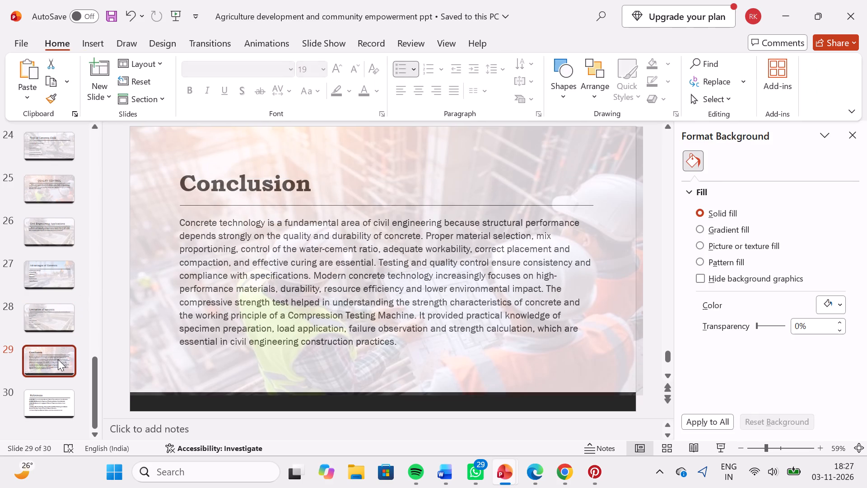
left_click(35, 397)
left_click(86, 43)
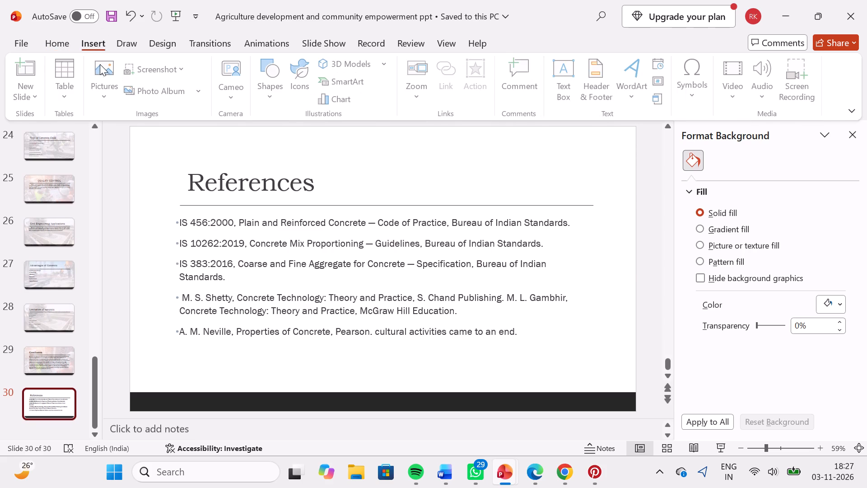
left_click(103, 77)
left_click(130, 136)
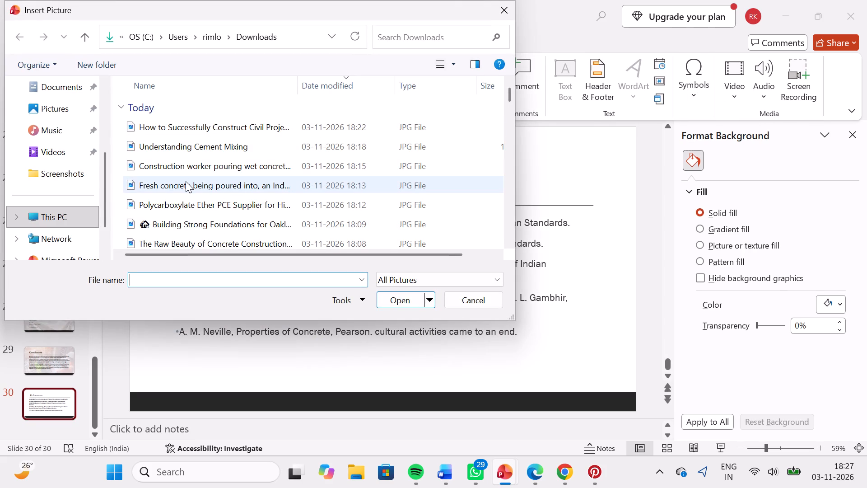
double_click(186, 181)
Align the picture with slide 30's left edge and stretch it to about 33.87 cm wide, keeping the 19.05 cm height.
left_click_drag(362, 248, 252, 226)
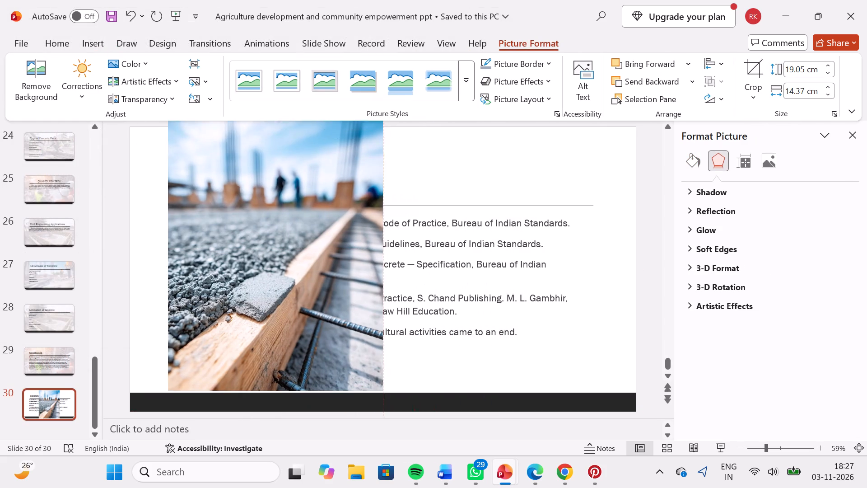
left_click_drag(252, 226, 218, 231)
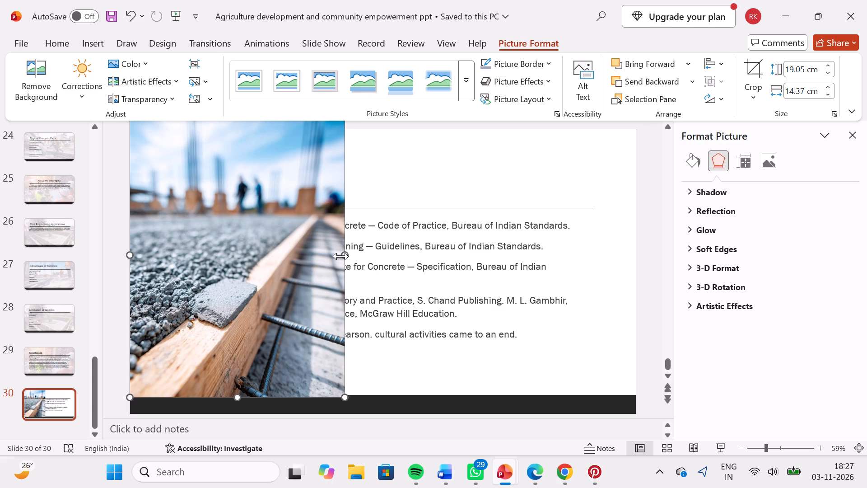
left_click_drag(341, 256, 641, 260)
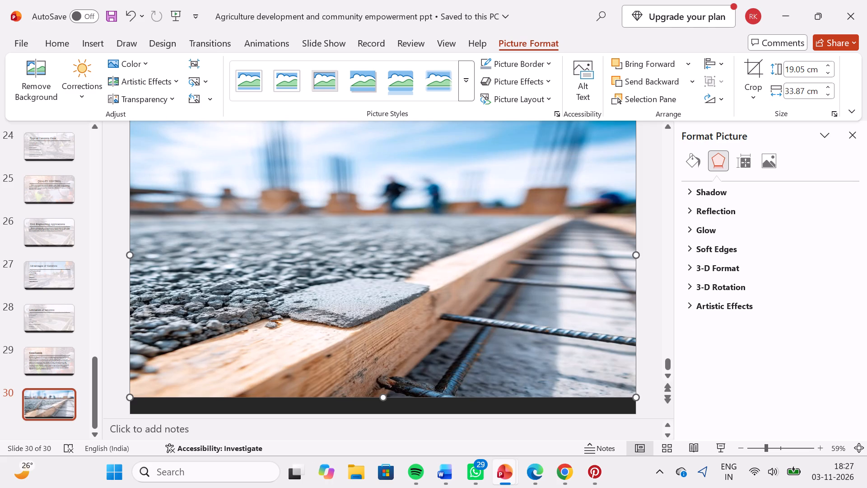
Apply the second-strongest transparency preset to the fresh concrete picture on slide 30 and deselect it.
left_click(143, 94)
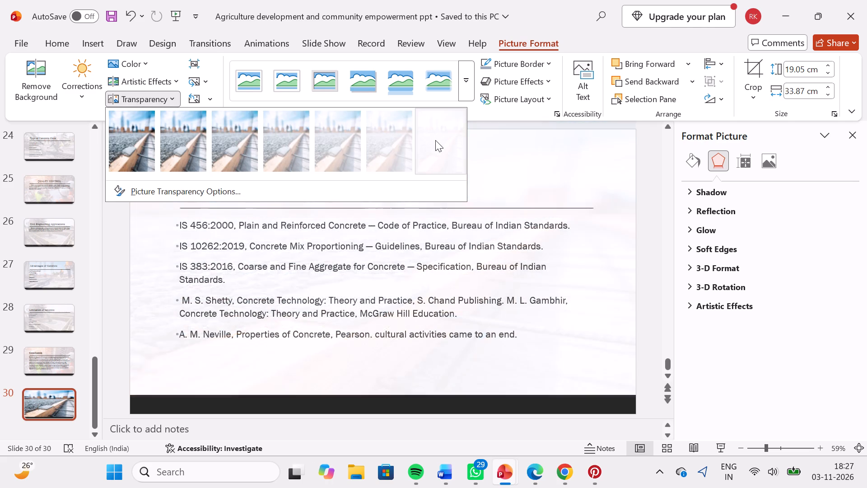
left_click(394, 145)
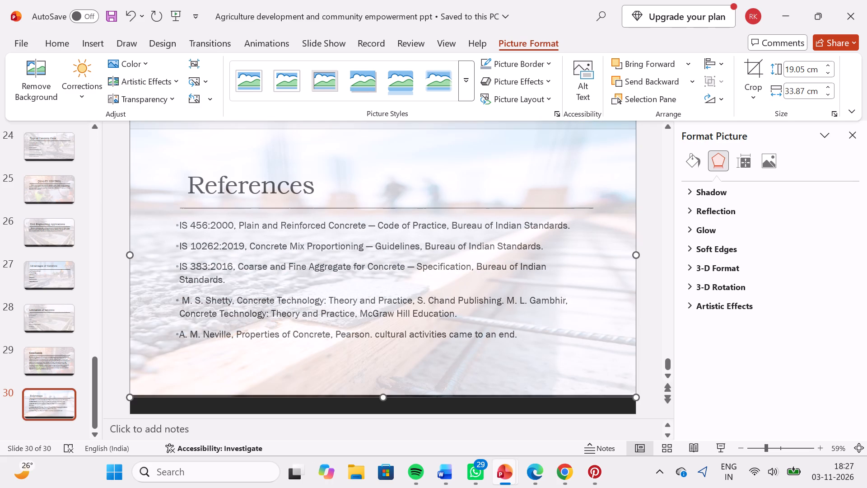
left_click(653, 219)
scroll(424, 318, "down", 4)
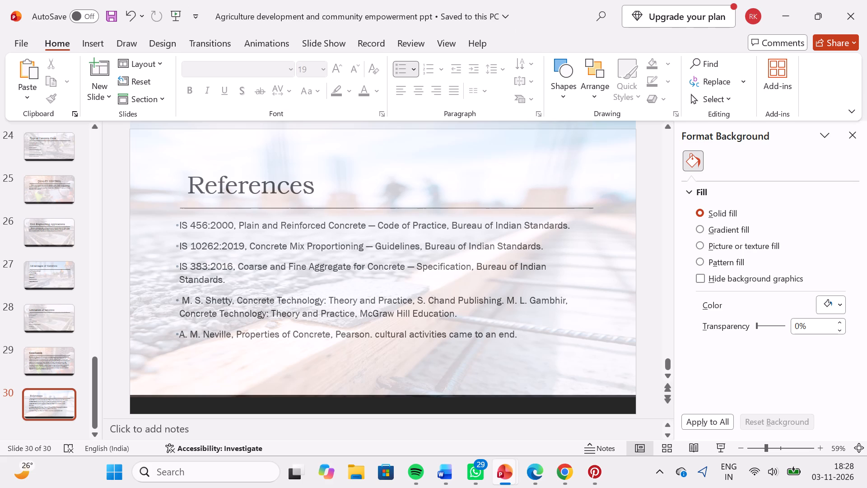
Review the faded picture backgrounds slide by slide from slide 29 back to slide 11, and return to the deck's last slides.
left_click(53, 351)
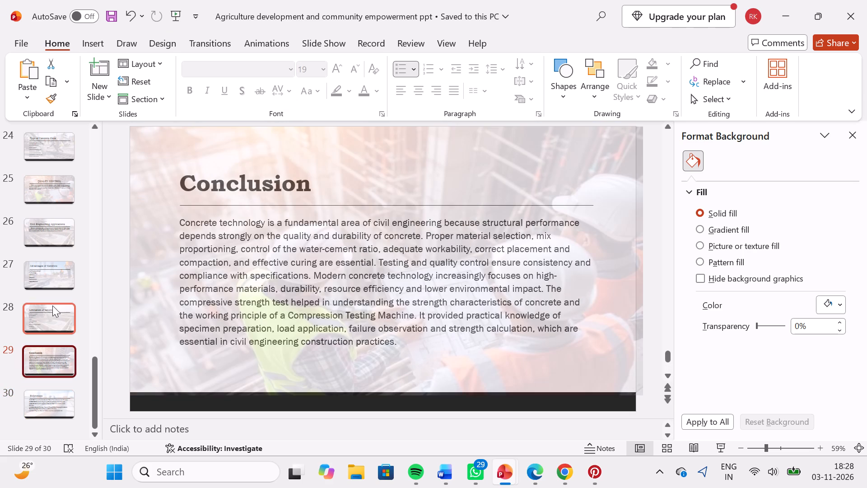
left_click(53, 314)
left_click(52, 285)
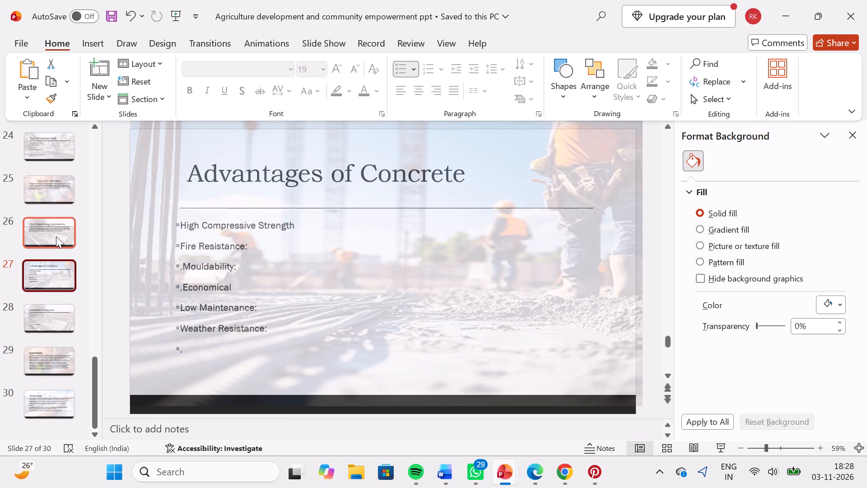
left_click(56, 236)
left_click(53, 190)
scroll(60, 185, "up", 2)
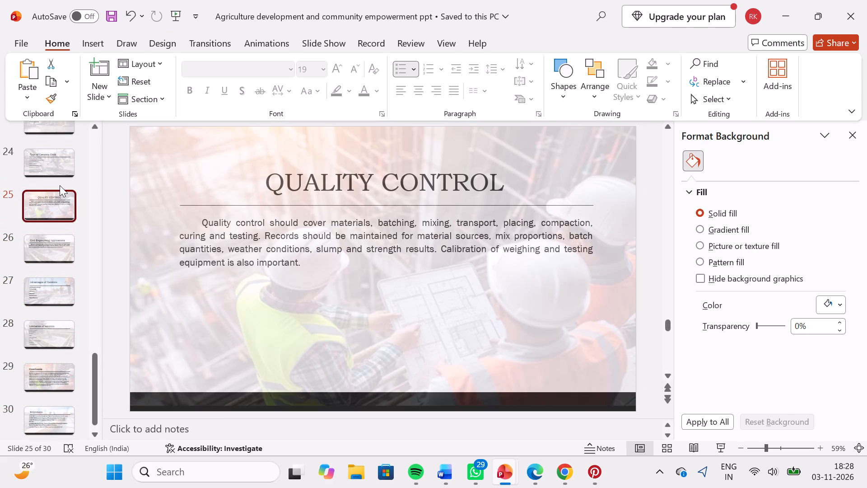
scroll(60, 185, "up", 2)
left_click(58, 186)
scroll(51, 190, "up", 2)
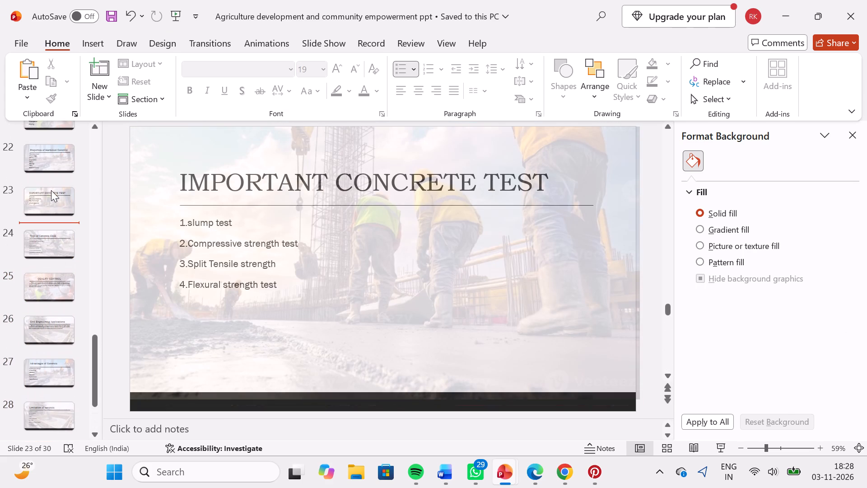
left_click(51, 190)
scroll(51, 190, "up", 2)
left_click(50, 188)
scroll(50, 188, "up", 4)
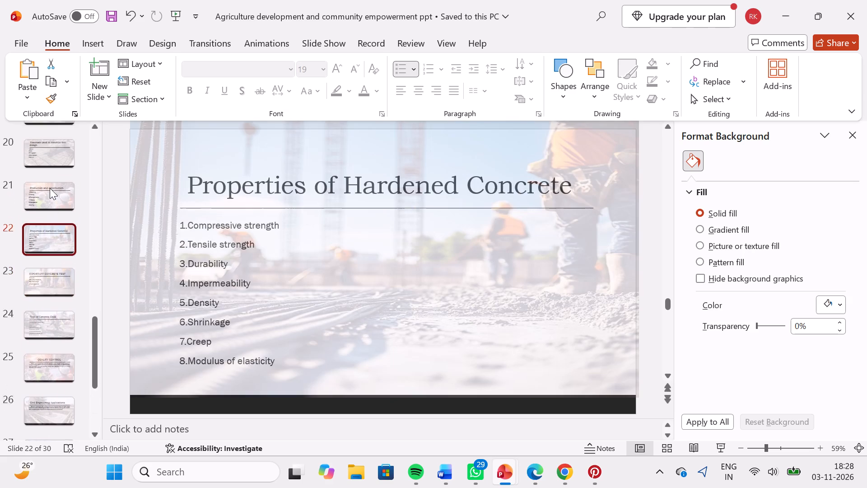
scroll(50, 188, "up", 2)
left_click(51, 219)
left_click(53, 210)
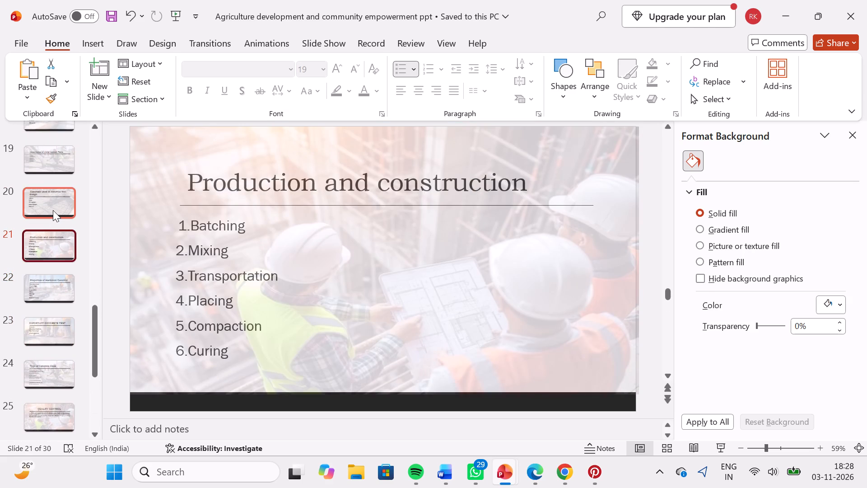
scroll(53, 210, "up", 4)
left_click(54, 225)
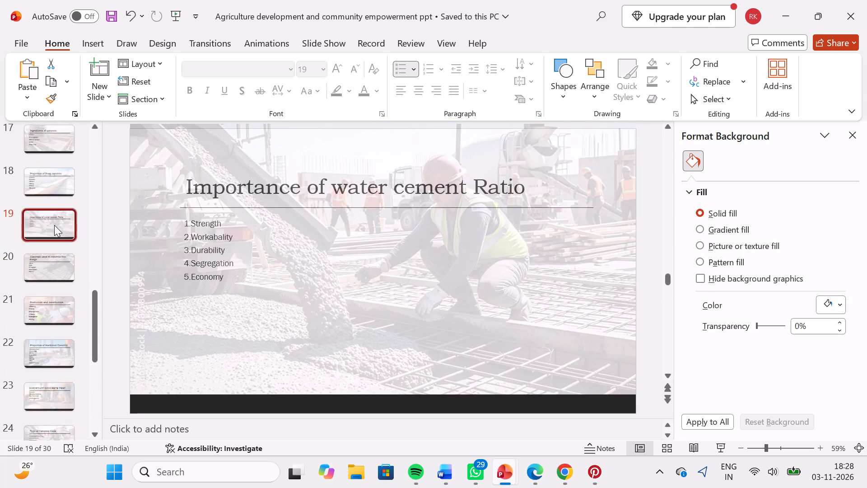
scroll(54, 225, "up", 4)
left_click(55, 260)
scroll(55, 260, "up", 3)
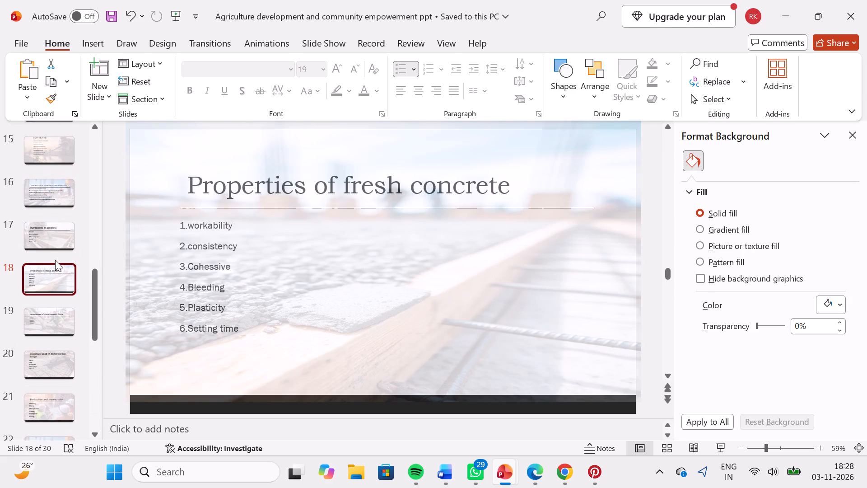
scroll(55, 260, "up", 1)
left_click(55, 266)
left_click(50, 305)
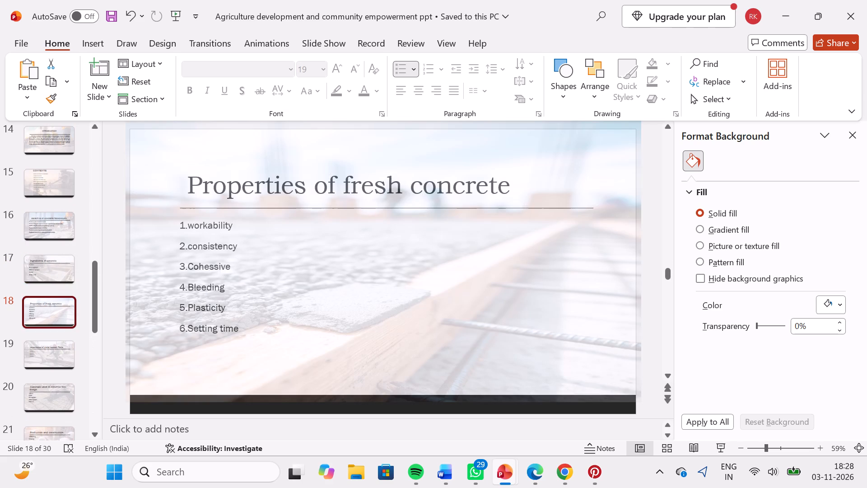
left_click(56, 210)
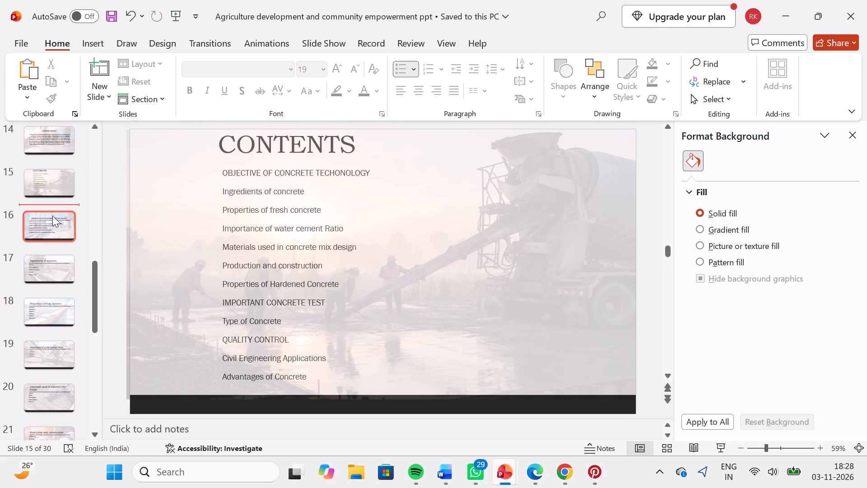
left_click(47, 152)
scroll(47, 152, "up", 5)
left_click(52, 180)
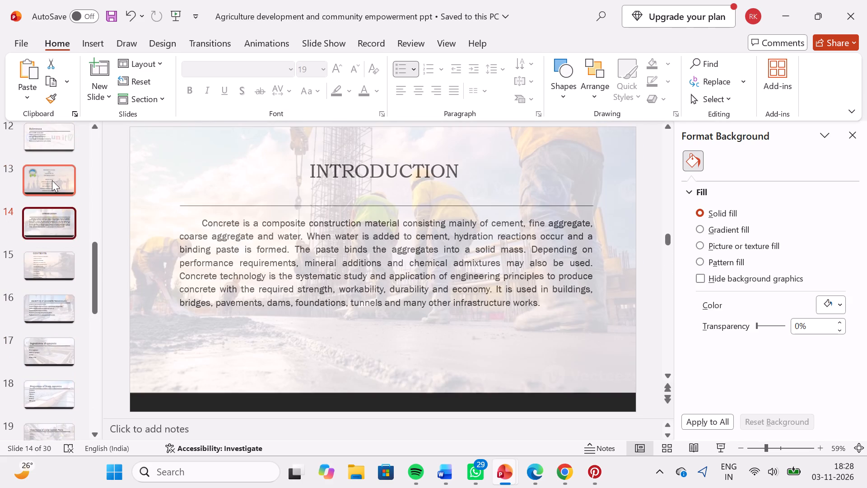
scroll(52, 180, "up", 6)
left_click(57, 244)
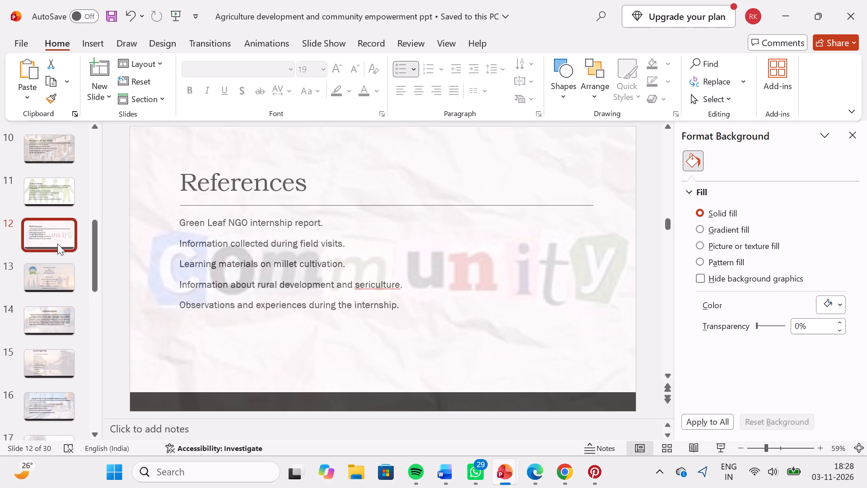
left_click(72, 188)
scroll(68, 225, "down", 6)
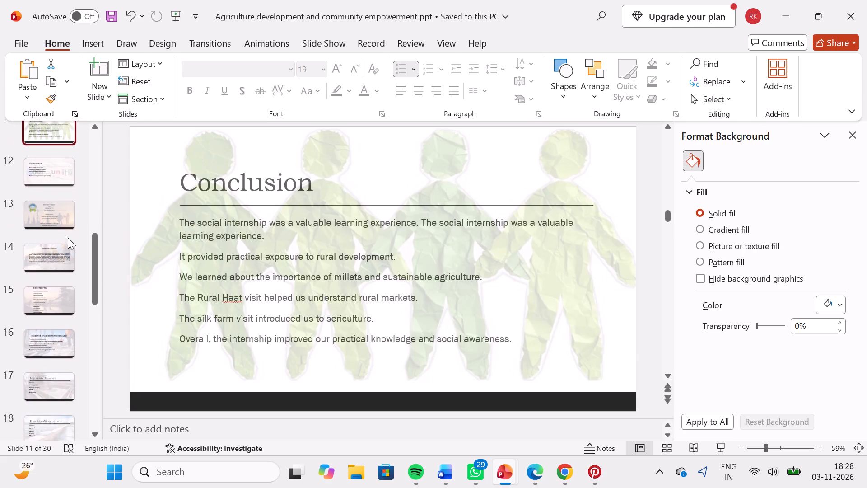
scroll(68, 238, "down", 8)
scroll(53, 273, "down", 20)
scroll(53, 273, "down", 5)
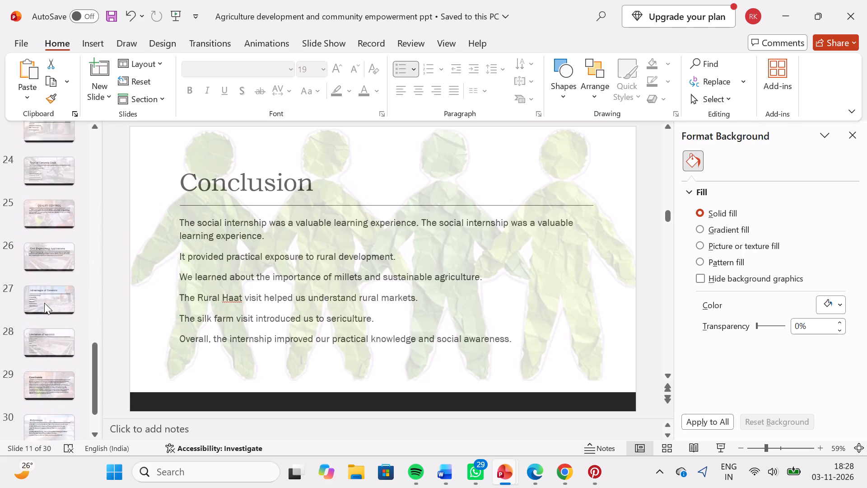
Return to slide 30, "References", and slightly adjust the bottom edge of its full-slide background picture.
left_click(47, 332)
left_click(38, 367)
scroll(31, 365, "down", 4)
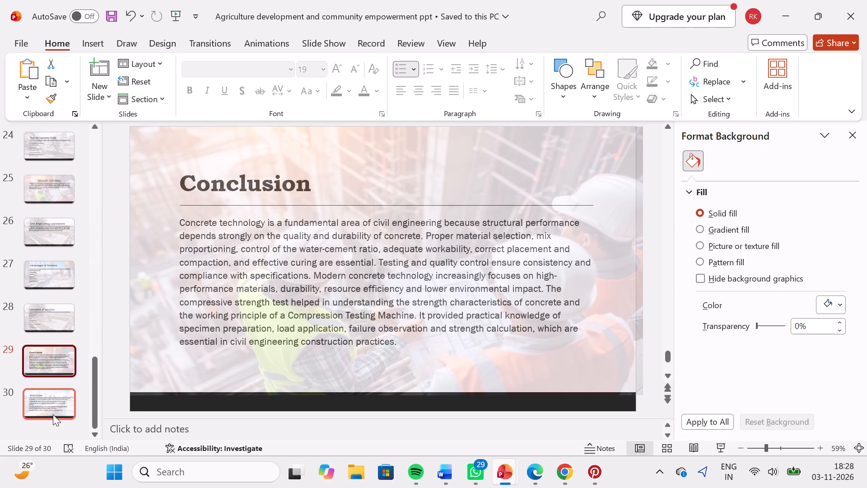
left_click(53, 415)
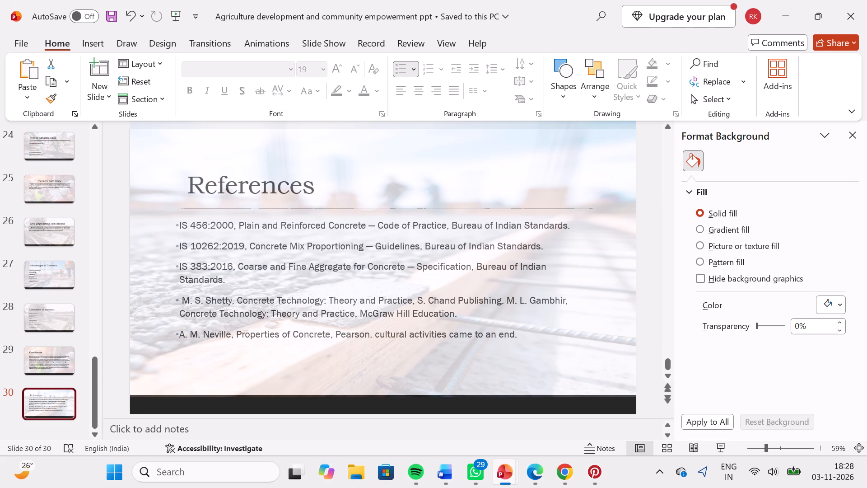
left_click(607, 401)
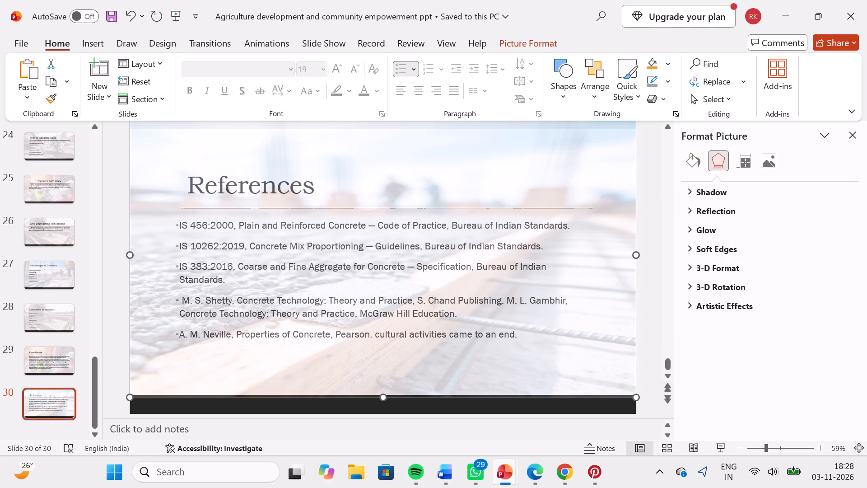
left_click(386, 394)
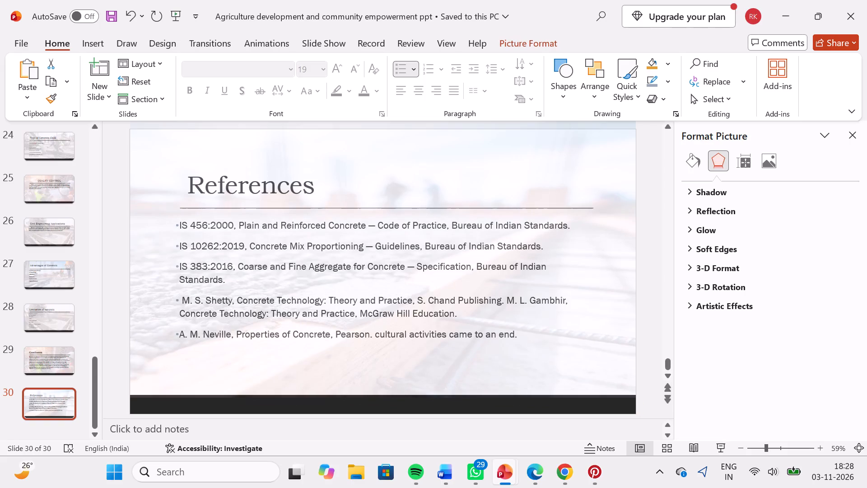
Save the presentation to the Desktop folder as "Agriculture development and community empowerment ppt".
left_click(27, 45)
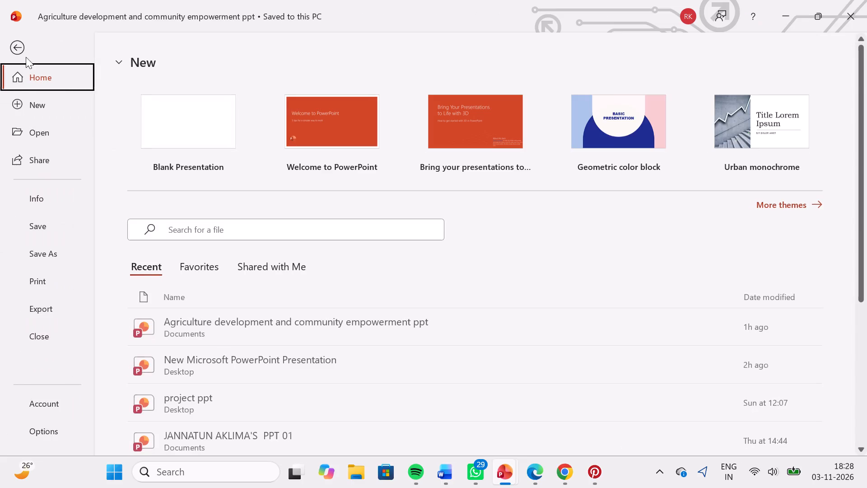
left_click(52, 253)
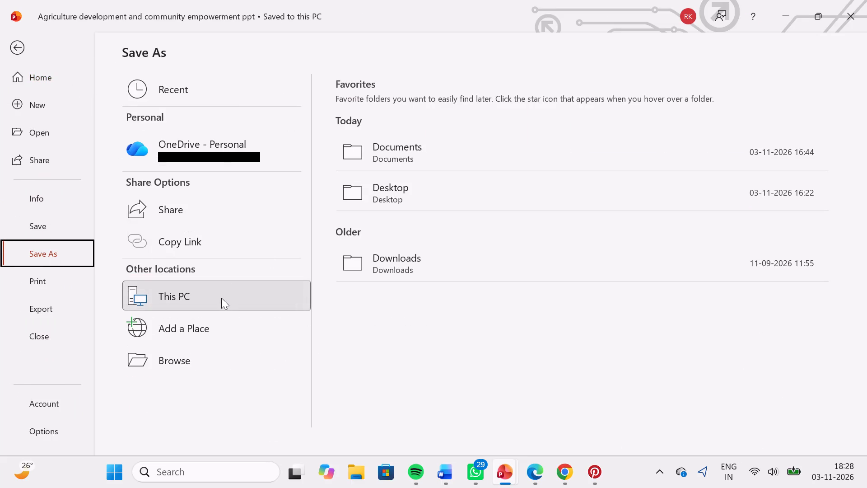
left_click(221, 298)
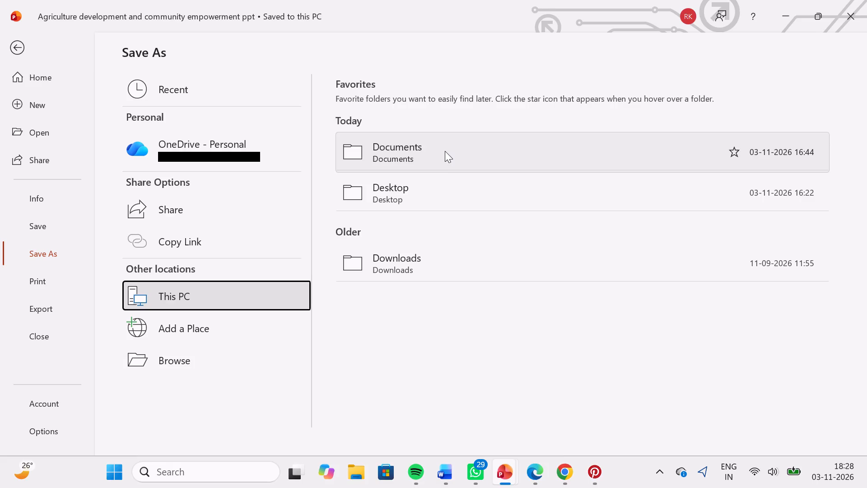
left_click(438, 189)
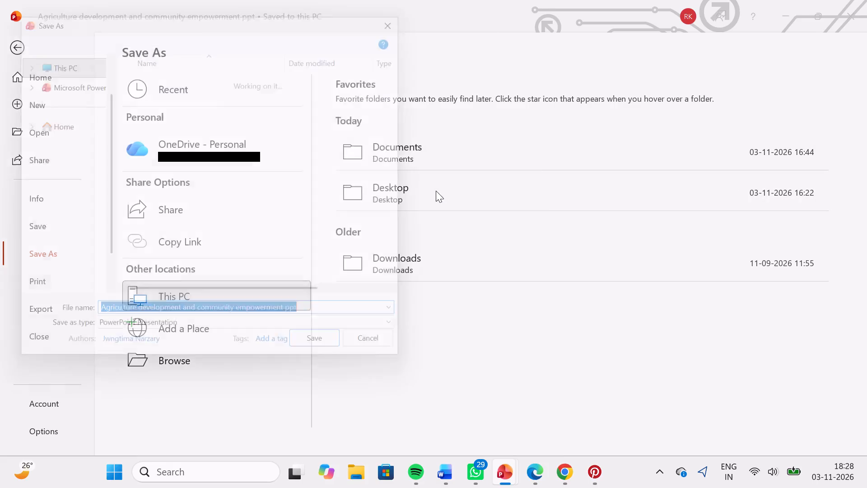
left_click(325, 222)
left_click(397, 305)
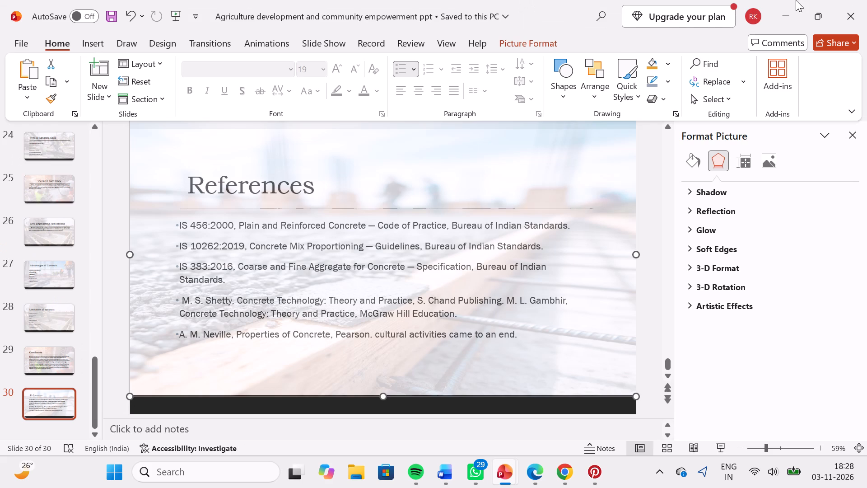
Minimise the open application windows and open the Desktop folder in File Explorer.
left_click(778, 9)
left_click(775, 12)
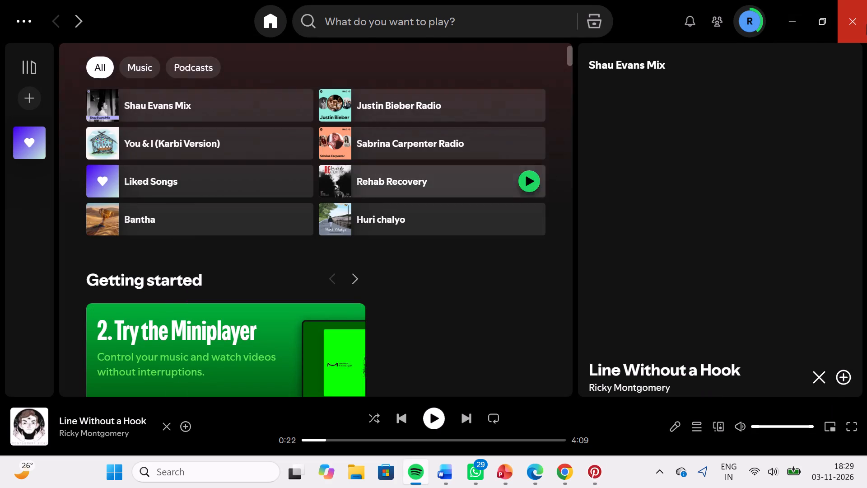
left_click(803, 30)
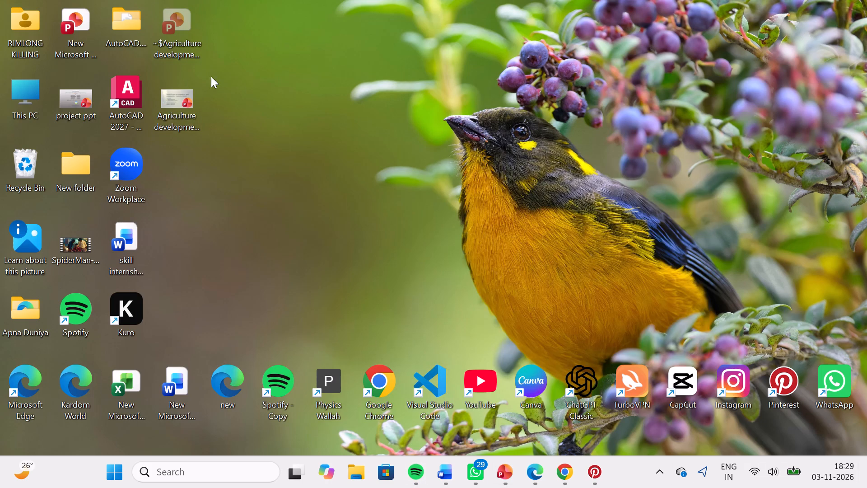
double_click(11, 31)
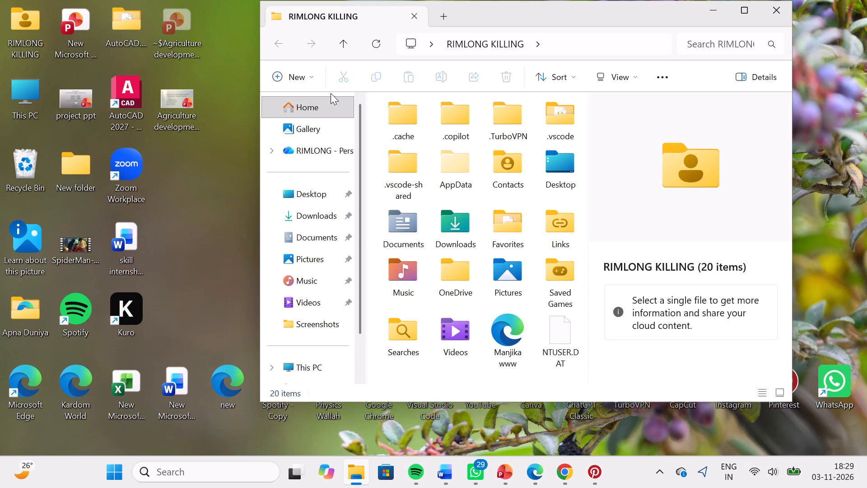
left_click(314, 183)
left_click(316, 196)
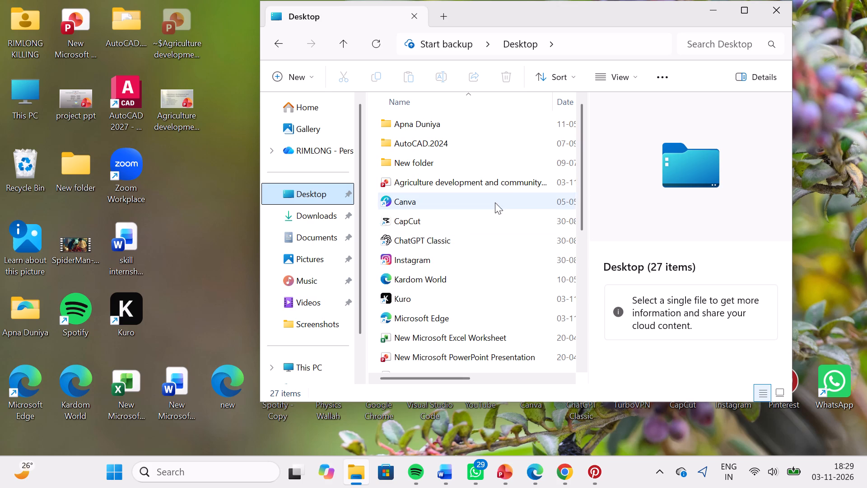
Open the saved Agriculture development presentation from the Desktop folder to check it, and return to File Explorer.
left_click(525, 177)
left_click(525, 177)
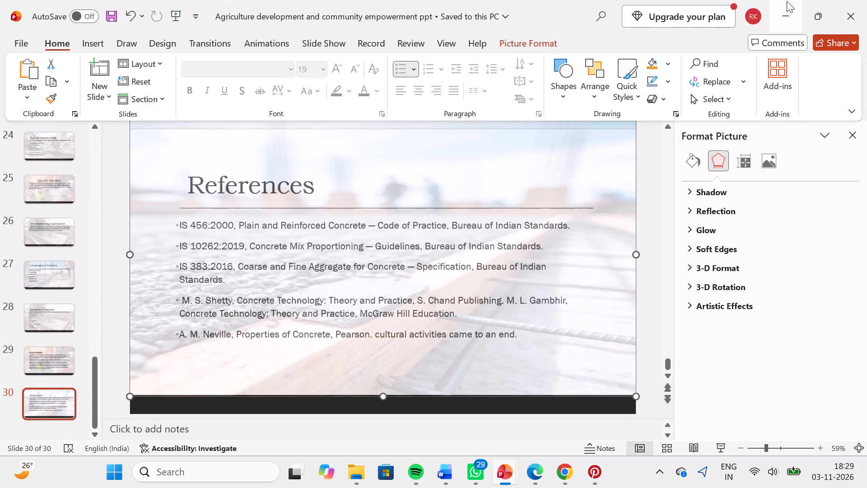
left_click(781, 14)
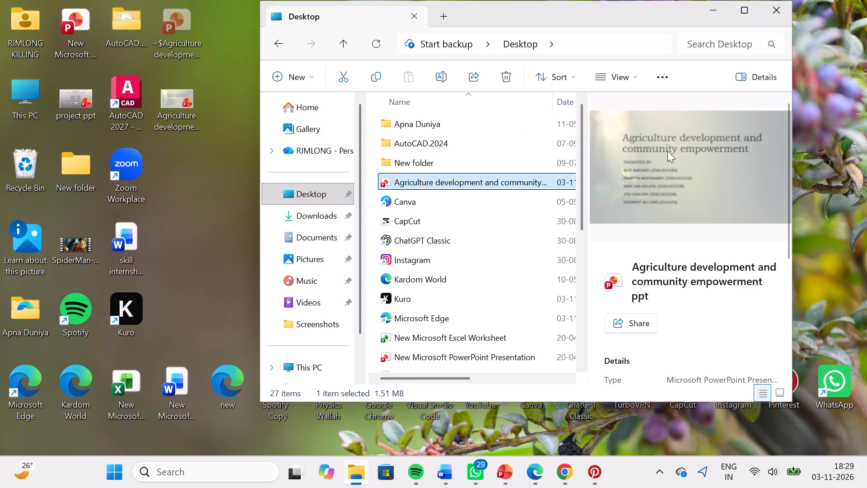
Bring up the apps available for sharing the Agriculture development presentation file in the Desktop folder.
right_click(515, 178)
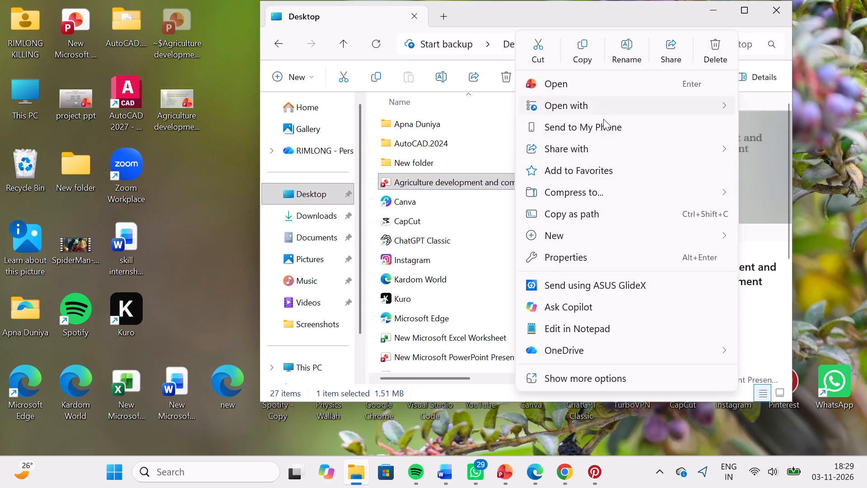
left_click(591, 150)
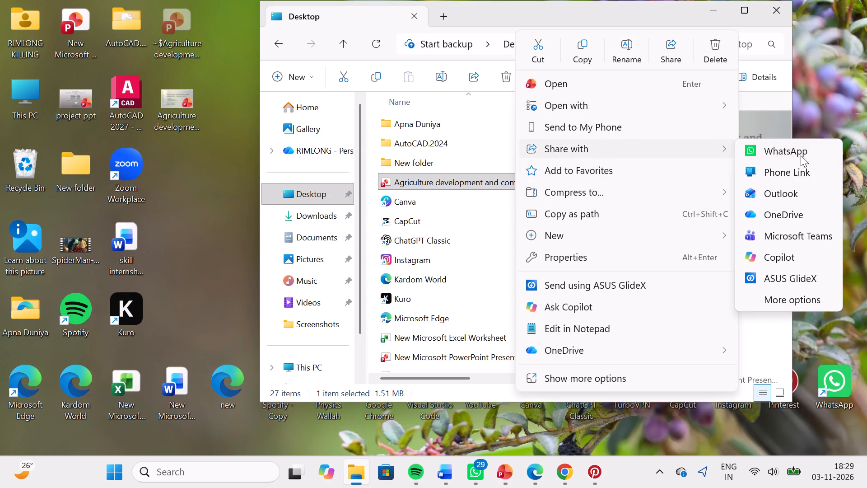
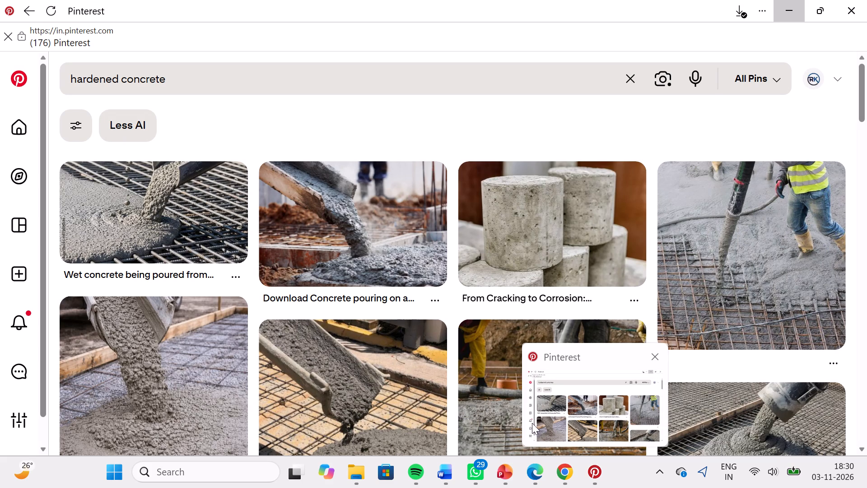
Switch to the presentation and stretch the References slide's background picture down over the black band at the slide's bottom edge.
left_click(506, 470)
left_click(558, 405)
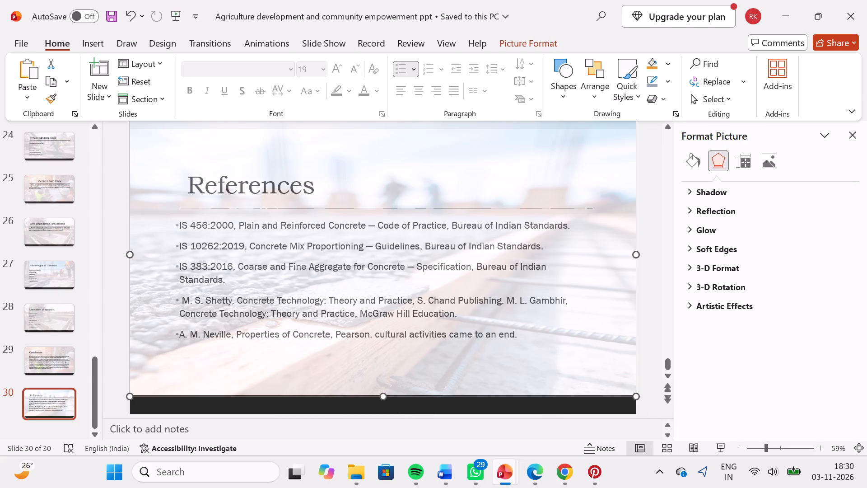
left_click_drag(383, 394, 383, 418)
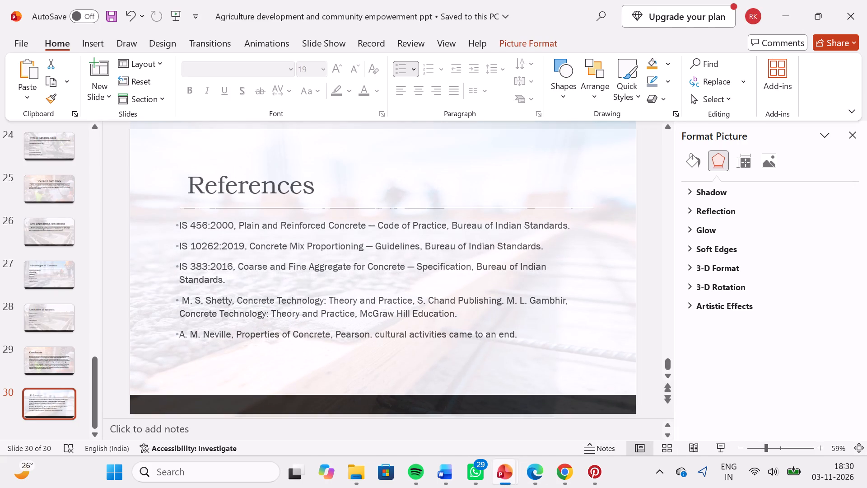
left_click_drag(383, 418, 382, 418)
left_click(505, 361)
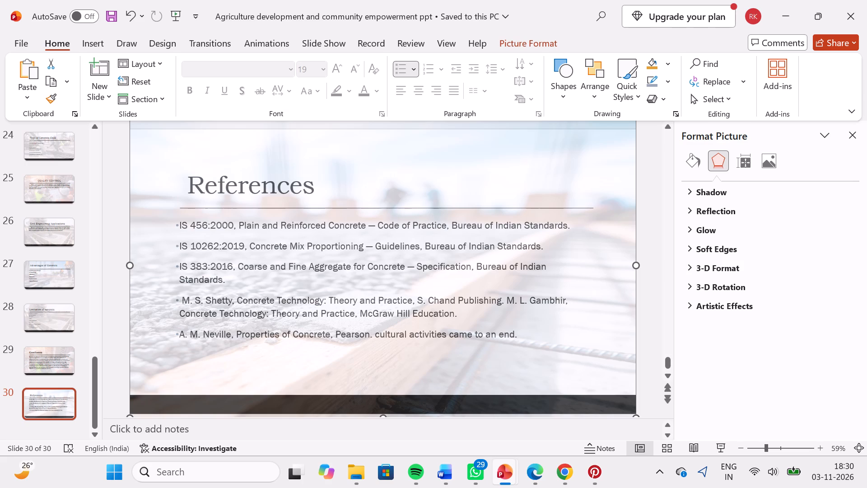
right_click(452, 396)
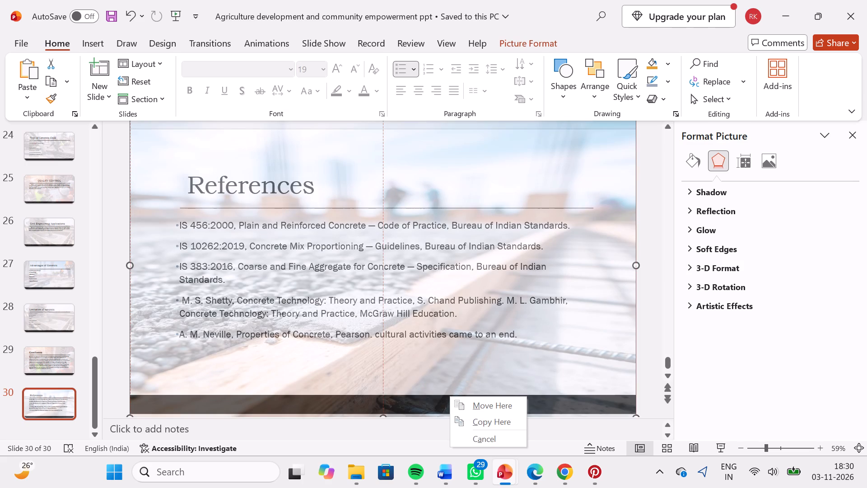
right_click(347, 401)
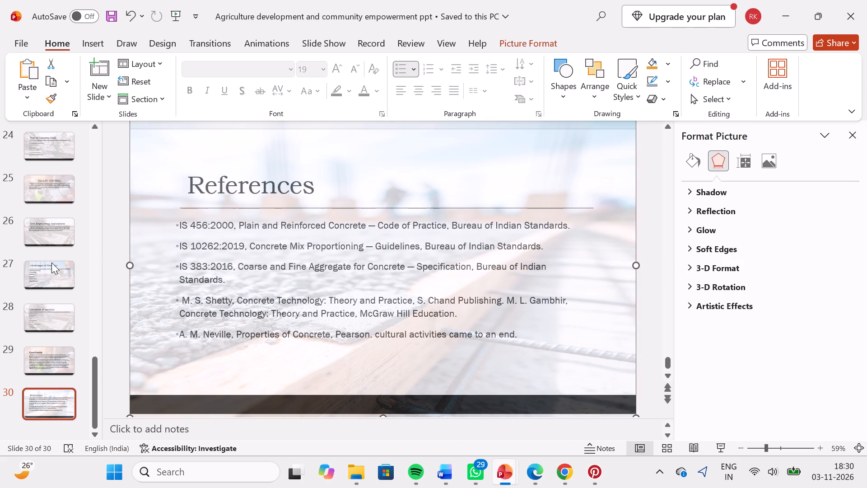
Review the picture backgrounds and text of slides 24 to 30, from Type of Concrete Uses to References.
left_click(41, 317)
left_click(49, 277)
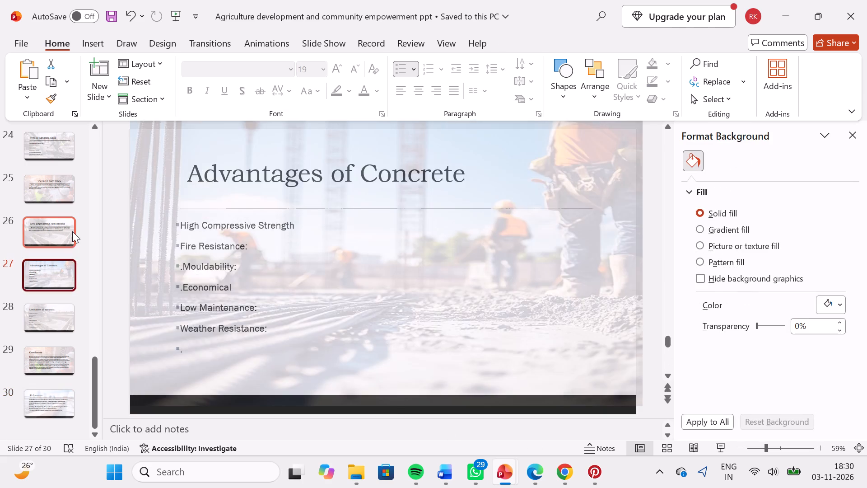
left_click(72, 231)
left_click(65, 180)
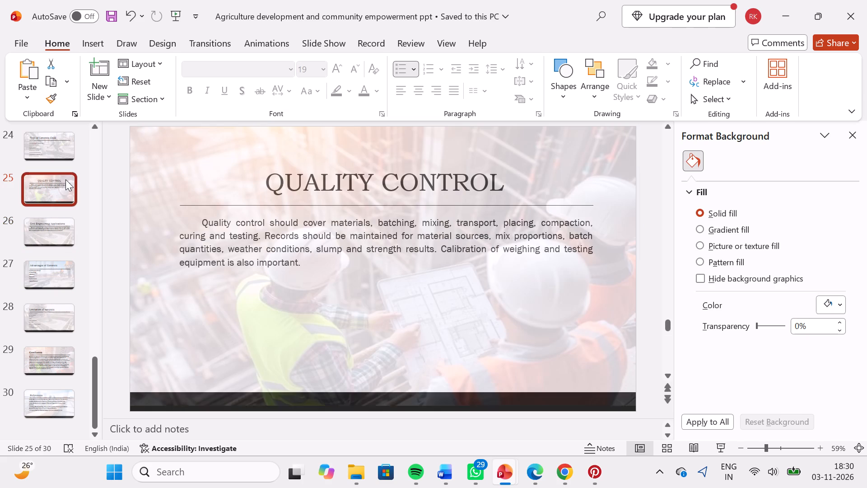
left_click(74, 131)
left_click(60, 154)
left_click(51, 189)
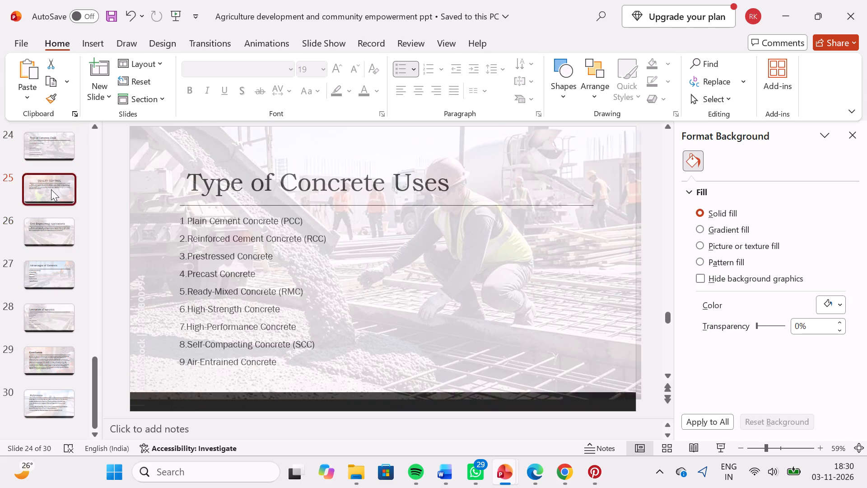
left_click(43, 230)
left_click(54, 282)
left_click(51, 312)
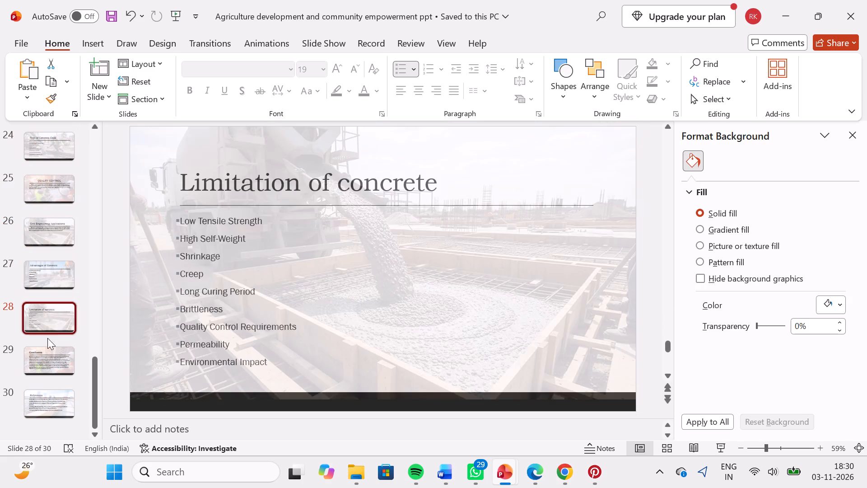
left_click(50, 366)
scroll(49, 356, "down", 1)
left_click(46, 389)
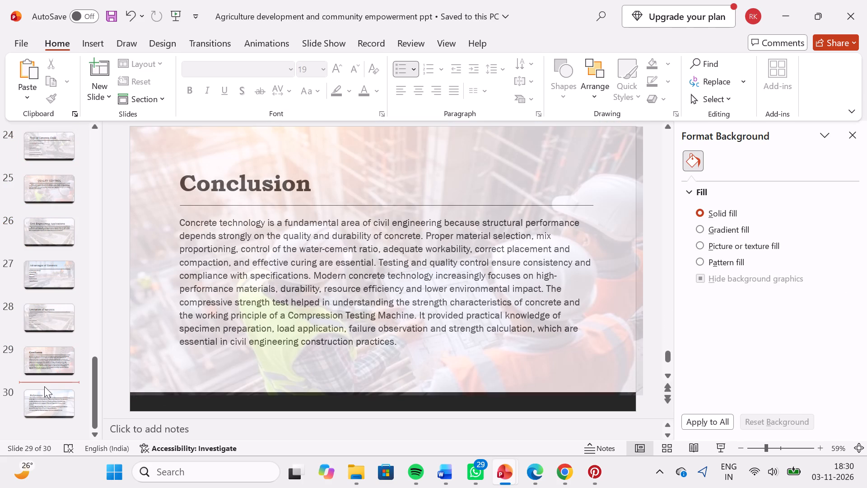
left_click(63, 407)
scroll(455, 265, "down", 4)
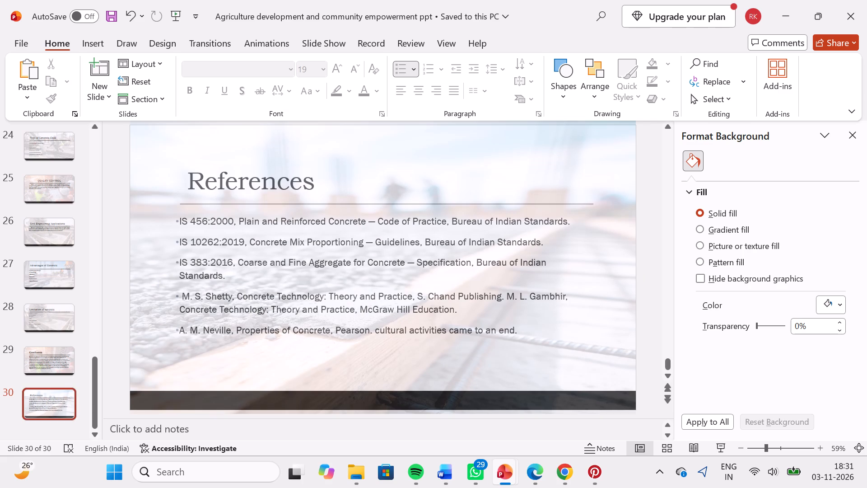
Look through the whole deck from the title slide to References, checking the slide backgrounds, and return to the Purpose of the NGO slide.
scroll(448, 270, "up", 4)
scroll(448, 270, "up", 20)
scroll(448, 270, "up", 7)
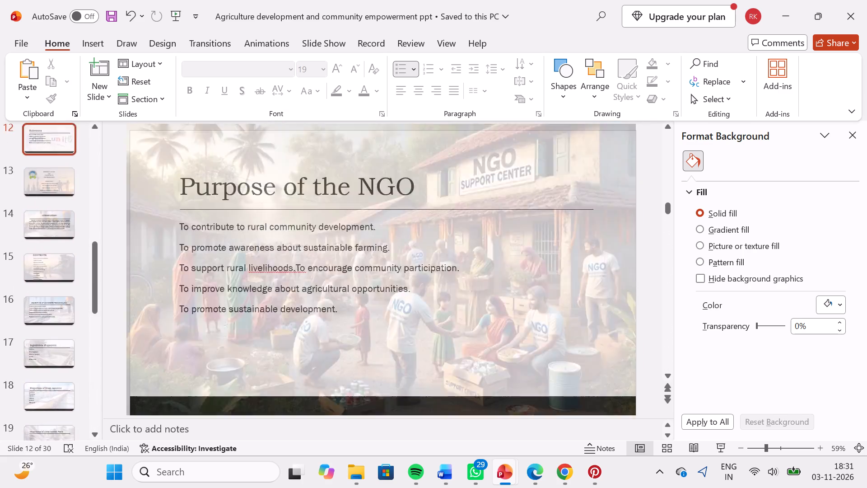
scroll(447, 270, "up", 7)
scroll(363, 311, "up", 10)
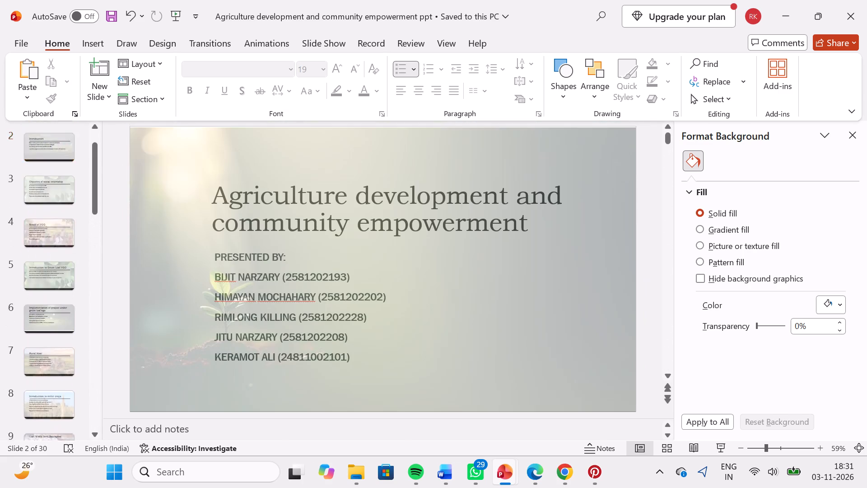
scroll(361, 313, "up", 5)
scroll(350, 320, "down", 20)
scroll(350, 320, "down", 10)
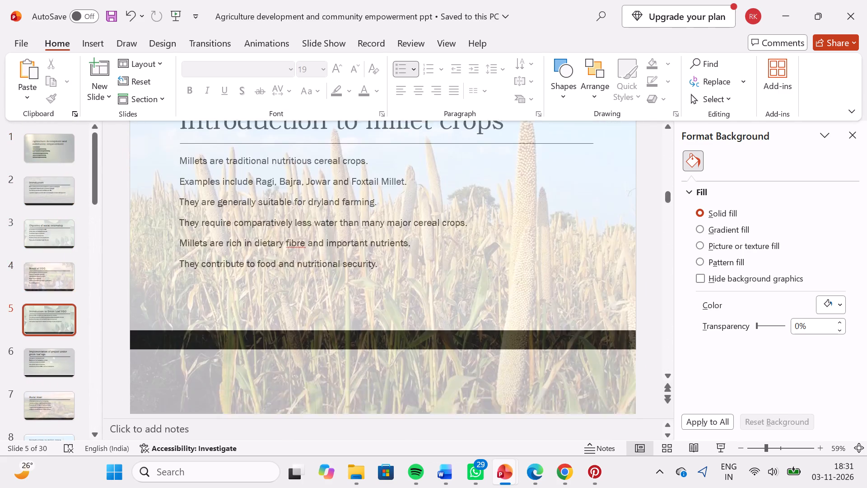
scroll(343, 334, "down", 16)
scroll(340, 339, "down", 17)
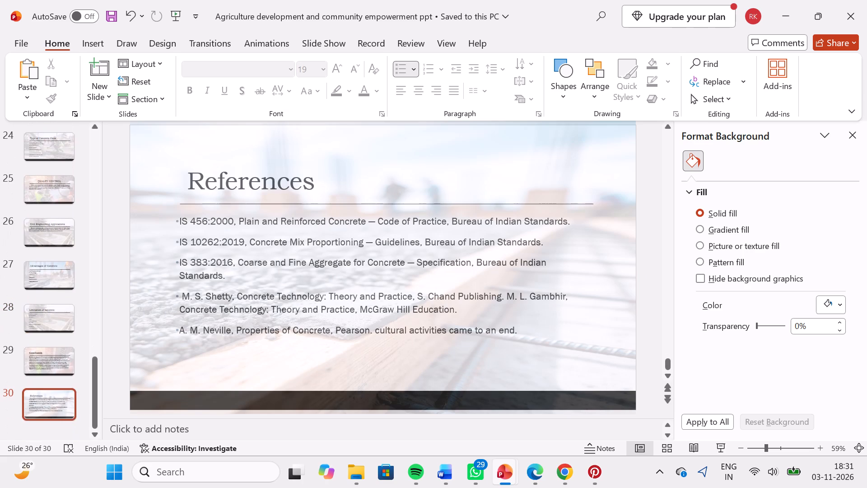
scroll(338, 339, "down", 6)
scroll(309, 330, "up", 8)
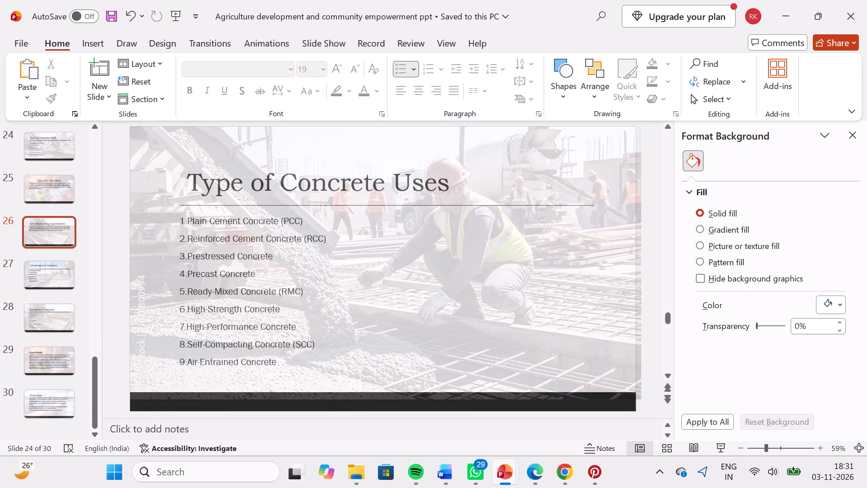
scroll(309, 330, "up", 6)
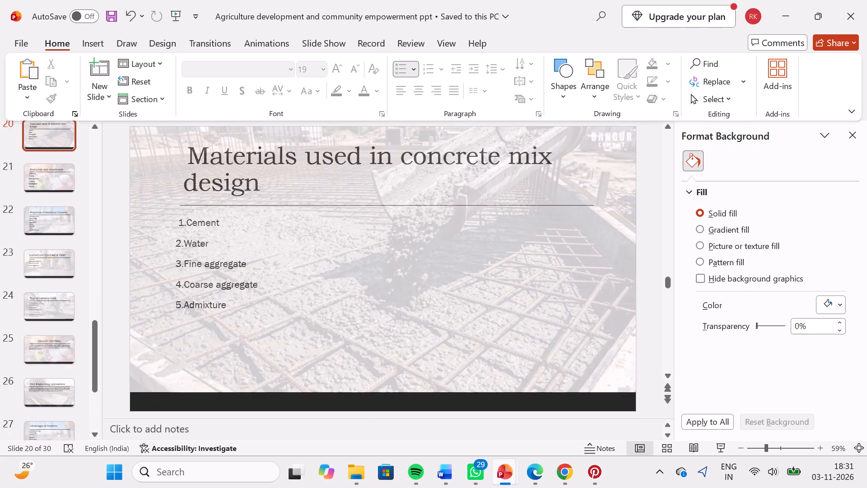
scroll(309, 330, "up", 6)
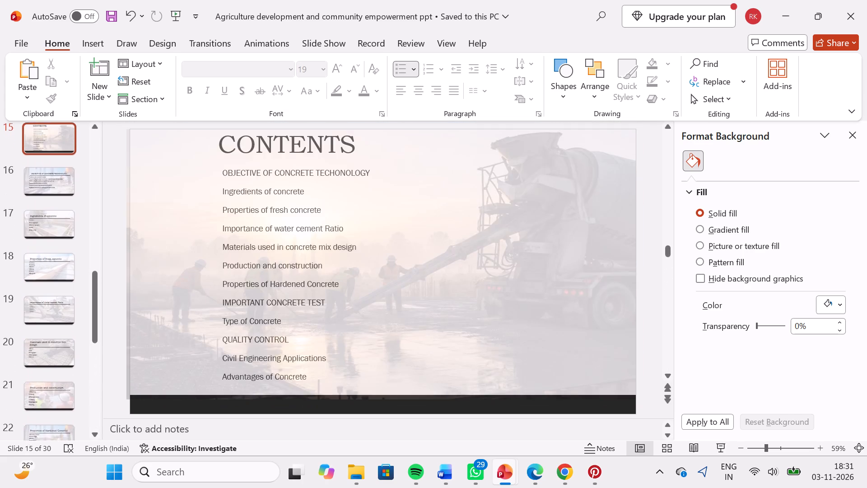
scroll(324, 340, "up", 5)
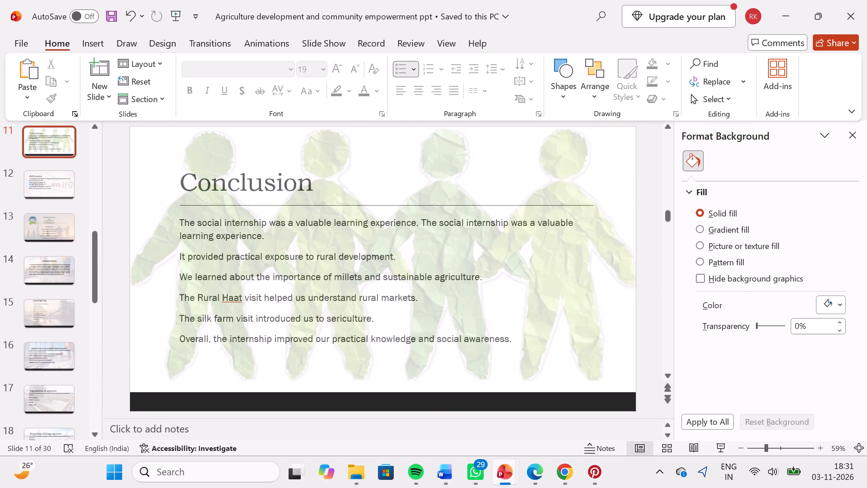
scroll(331, 345, "up", 1)
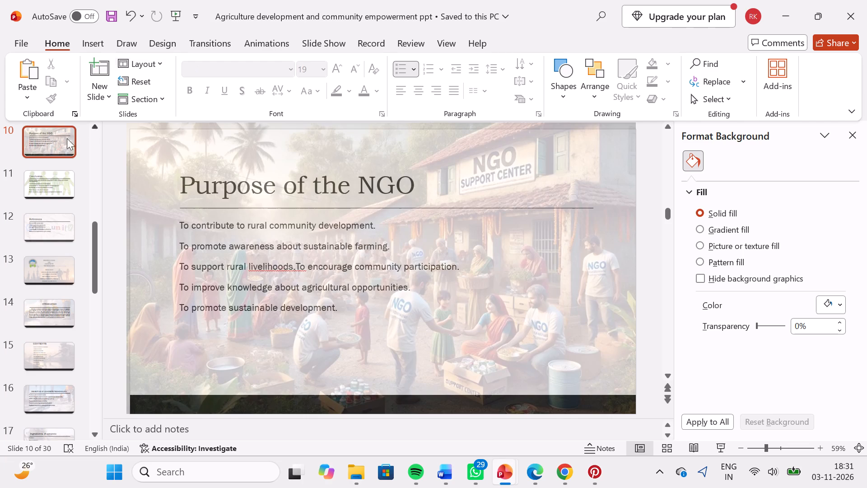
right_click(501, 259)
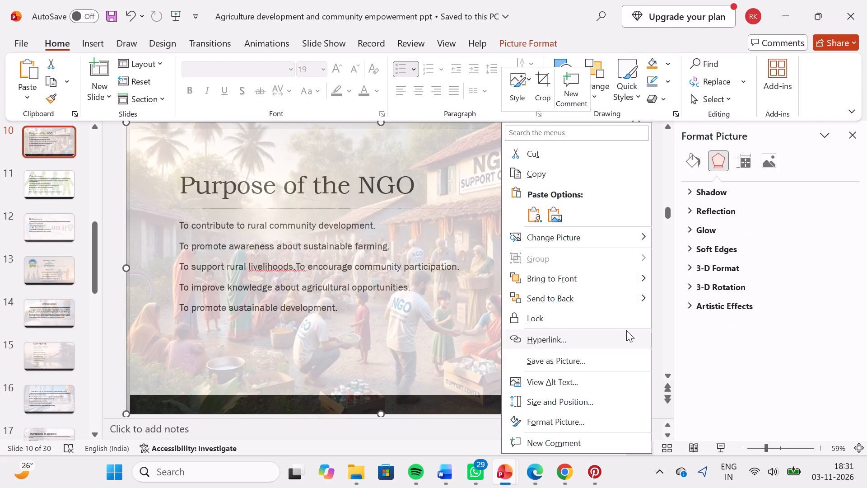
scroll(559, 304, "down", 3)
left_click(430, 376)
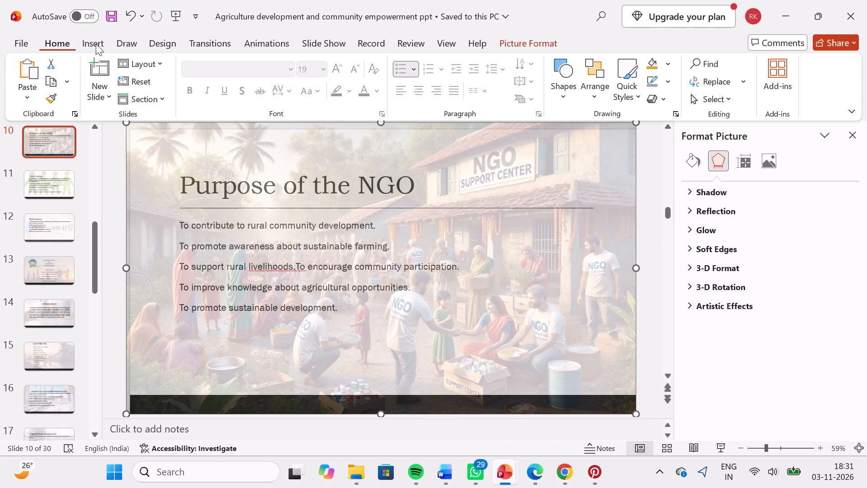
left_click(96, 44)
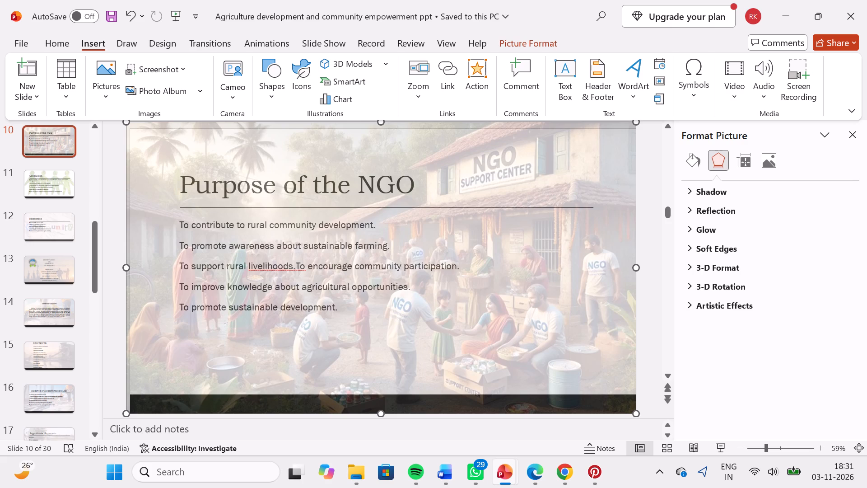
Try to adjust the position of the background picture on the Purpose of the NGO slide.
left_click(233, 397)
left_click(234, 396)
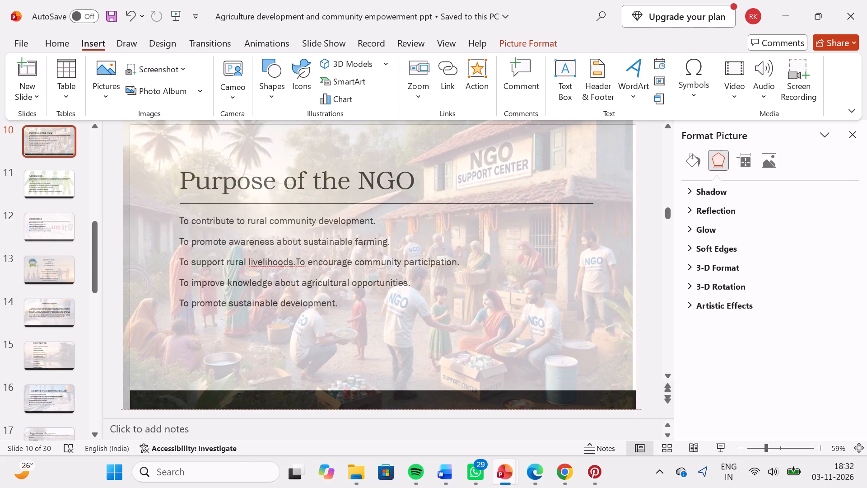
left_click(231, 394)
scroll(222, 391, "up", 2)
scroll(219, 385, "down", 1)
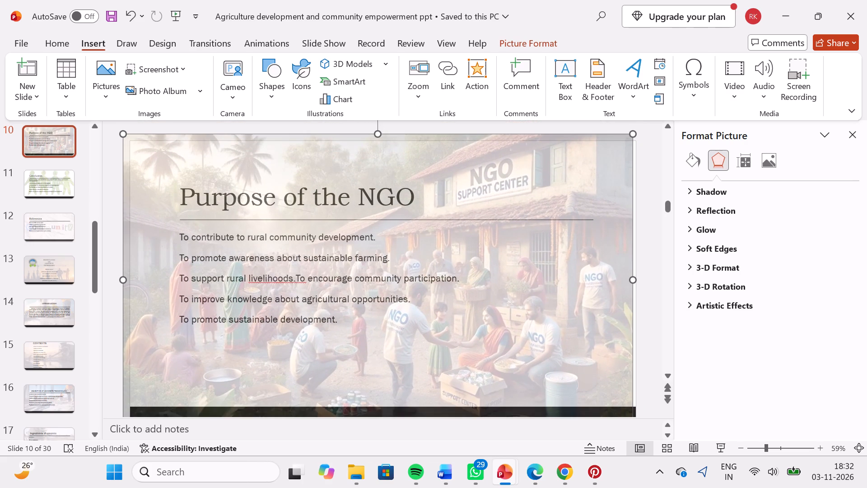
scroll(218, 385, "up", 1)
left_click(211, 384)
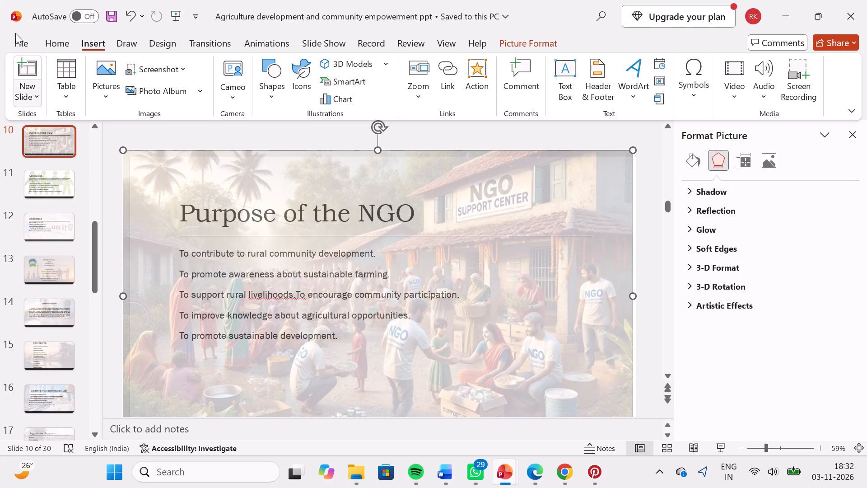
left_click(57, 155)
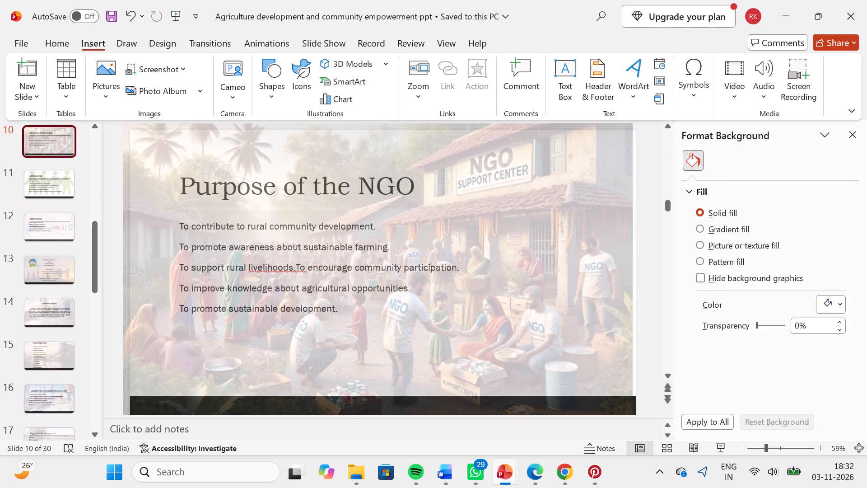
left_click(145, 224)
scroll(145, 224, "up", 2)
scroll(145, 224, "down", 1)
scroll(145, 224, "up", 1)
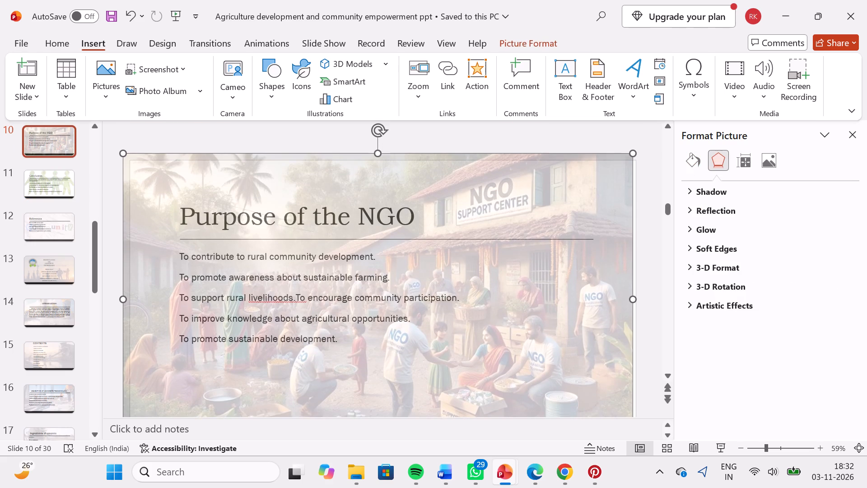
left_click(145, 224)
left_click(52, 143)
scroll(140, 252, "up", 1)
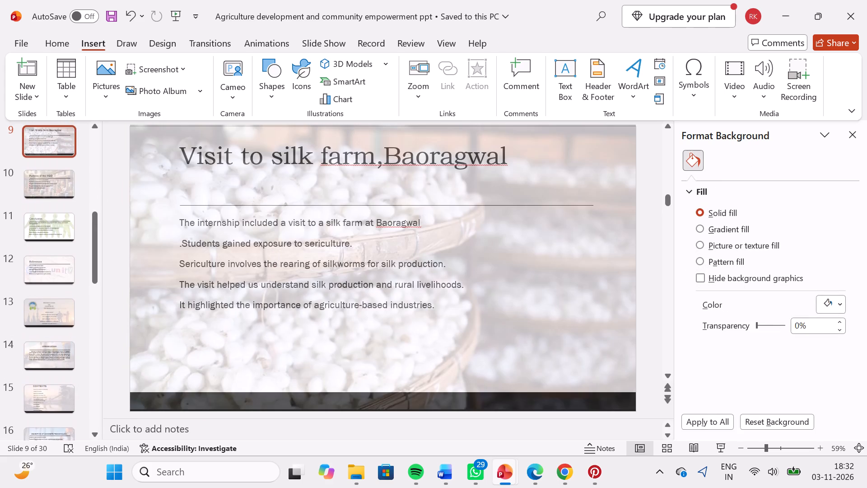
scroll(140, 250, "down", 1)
Reposition the Purpose of the NGO slide's background picture so its lower edge meets the top of the black band.
left_click_drag(140, 236, 149, 271)
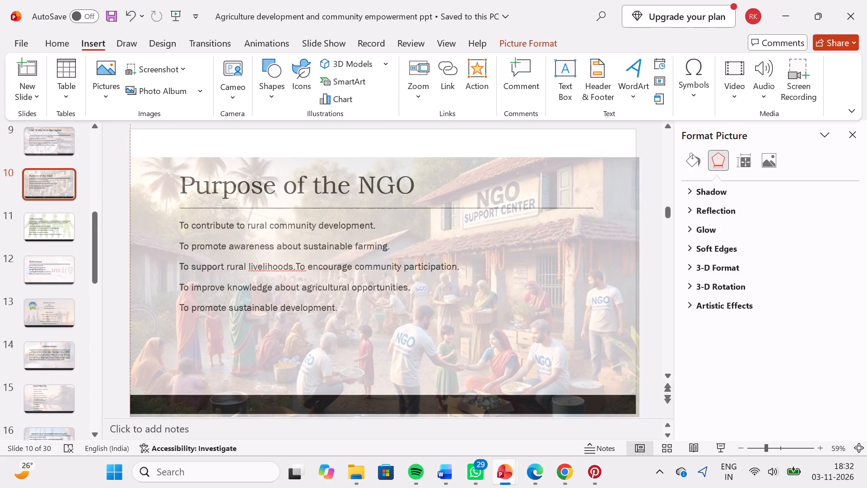
left_click_drag(149, 271, 144, 221)
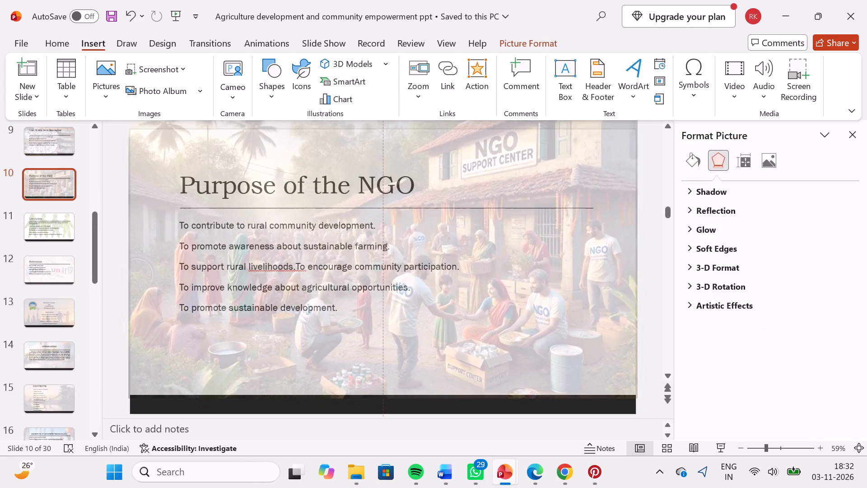
left_click_drag(144, 221, 145, 217)
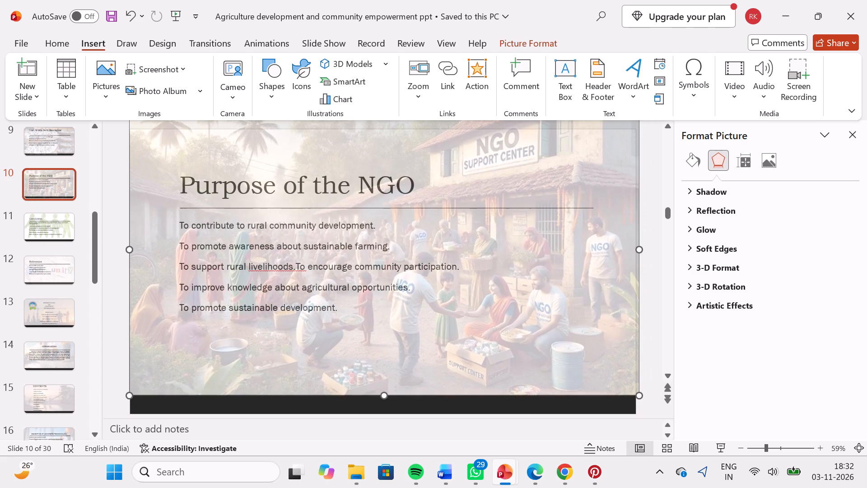
left_click_drag(141, 217, 135, 216)
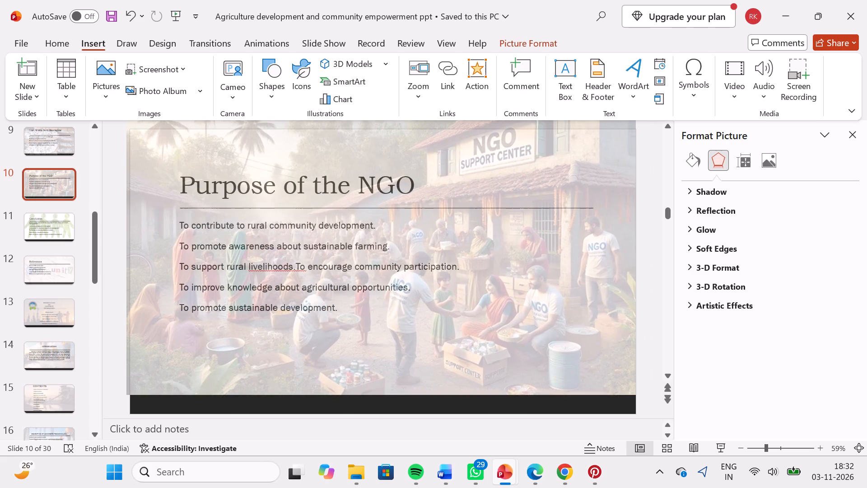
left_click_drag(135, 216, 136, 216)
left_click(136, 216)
Reposition the silk farm visit slide's background picture to span the slide width, with its lower edge meeting the top of the black band.
left_click(47, 156)
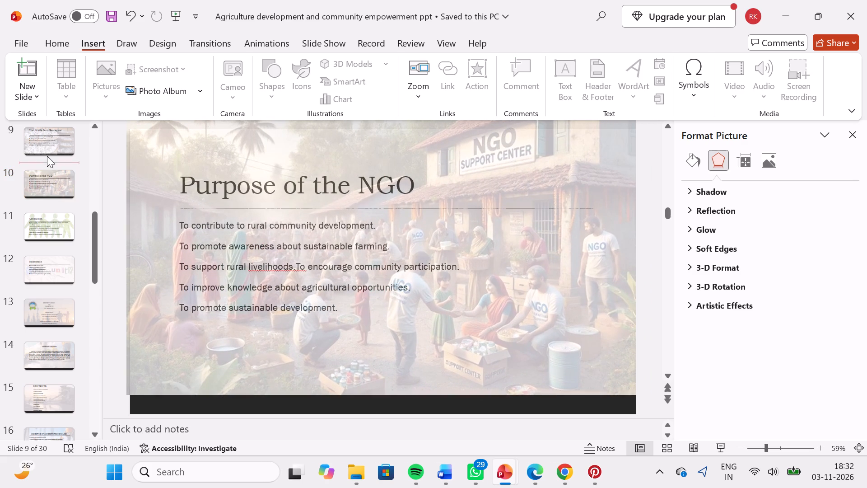
left_click(51, 145)
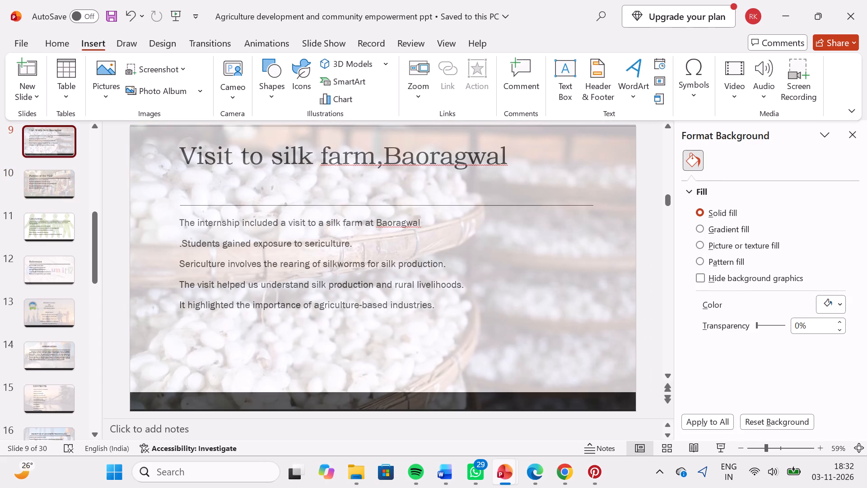
left_click_drag(224, 396, 224, 390)
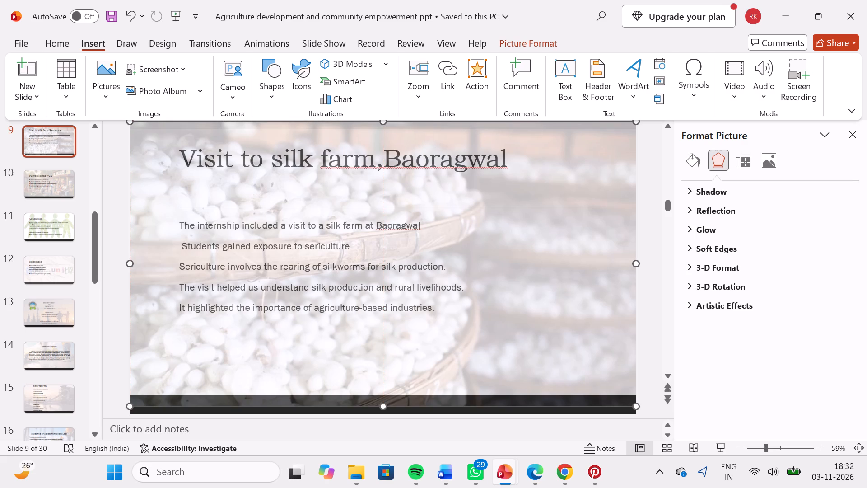
left_click_drag(130, 405, 132, 389)
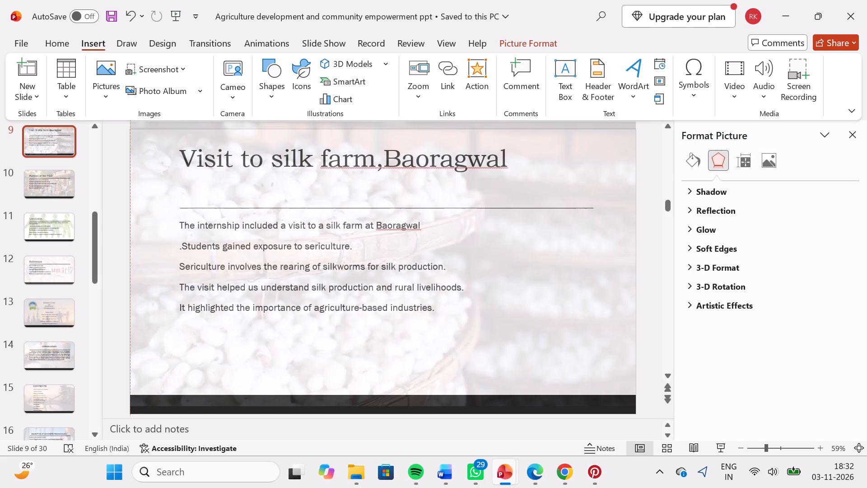
left_click_drag(132, 389, 134, 396)
left_click_drag(134, 396, 129, 385)
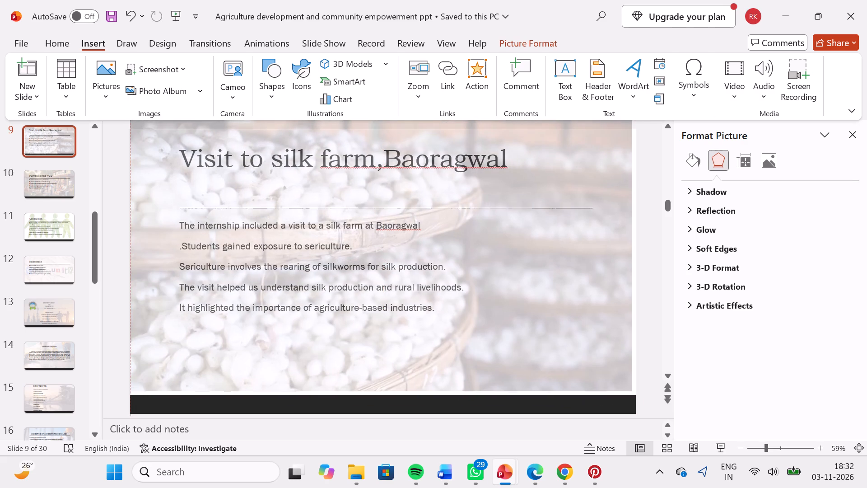
left_click_drag(129, 385, 129, 388)
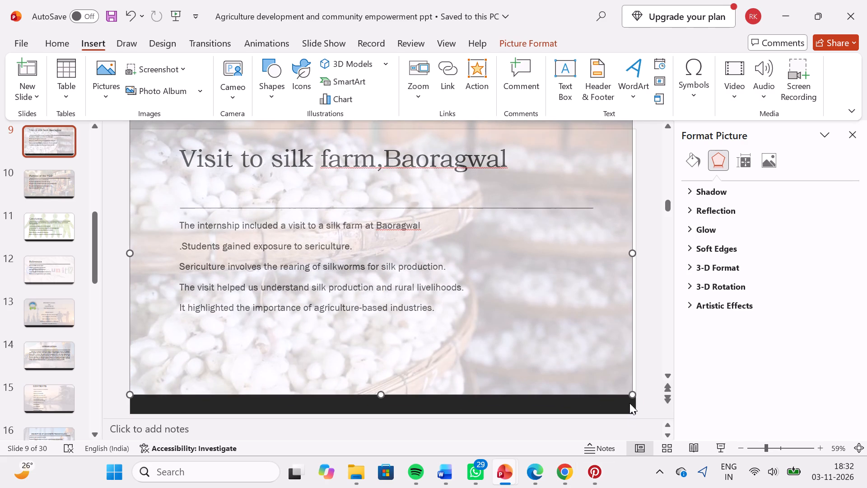
left_click_drag(631, 392, 636, 393)
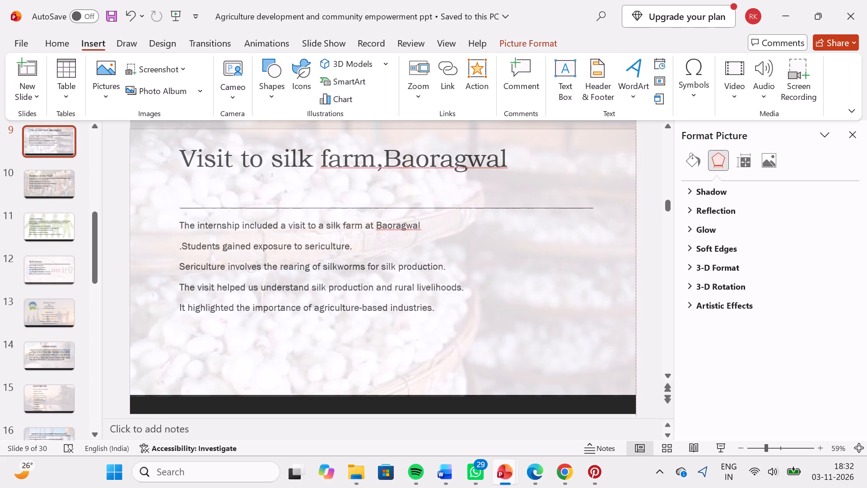
left_click_drag(636, 393, 619, 394)
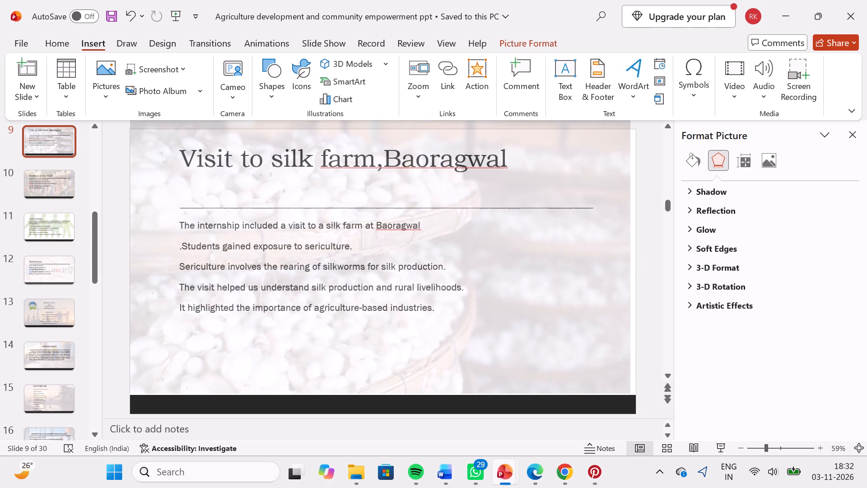
left_click_drag(619, 394, 631, 394)
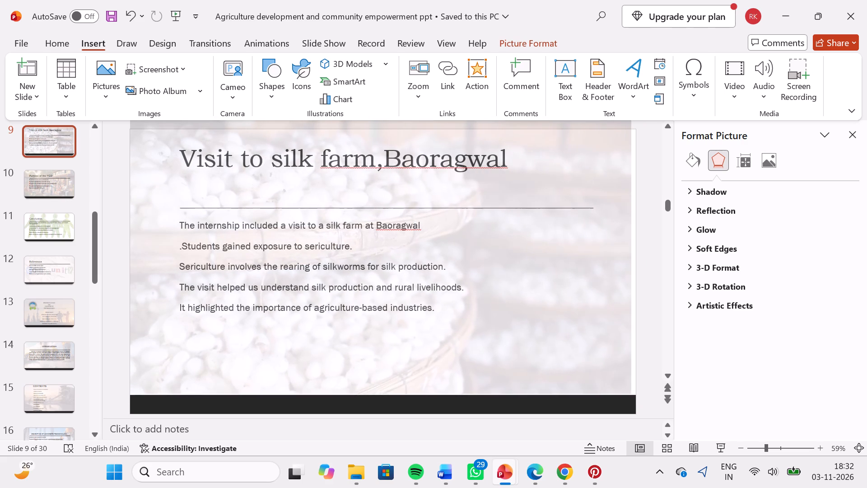
left_click_drag(631, 394, 636, 395)
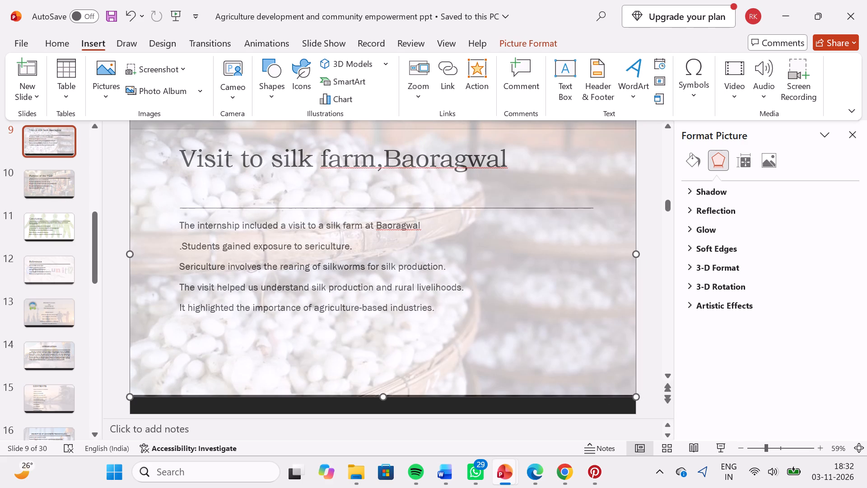
Examine the shadow and fill formatting of the Introduction to millet crops slide's background picture and close the picture formatting options.
left_click(30, 192)
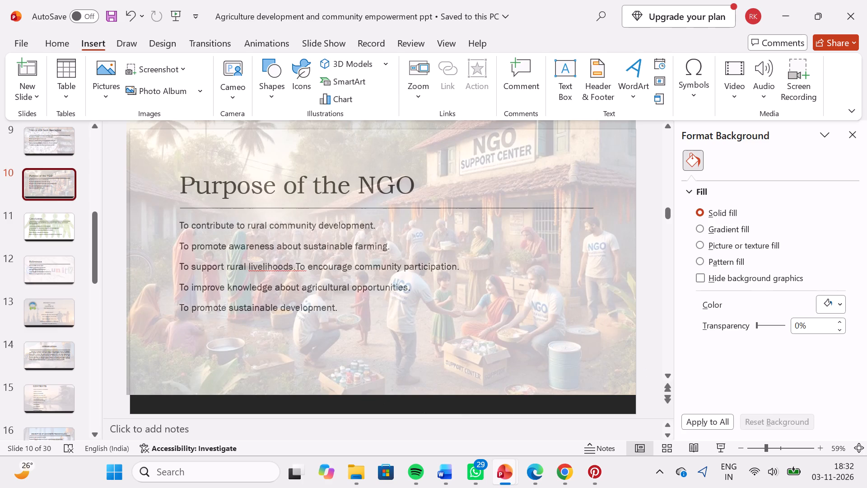
scroll(492, 292, "up", 3)
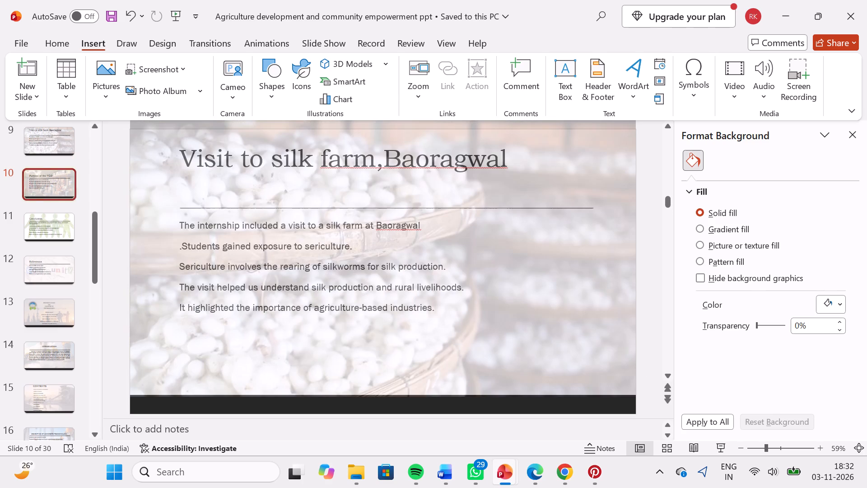
scroll(492, 293, "up", 3)
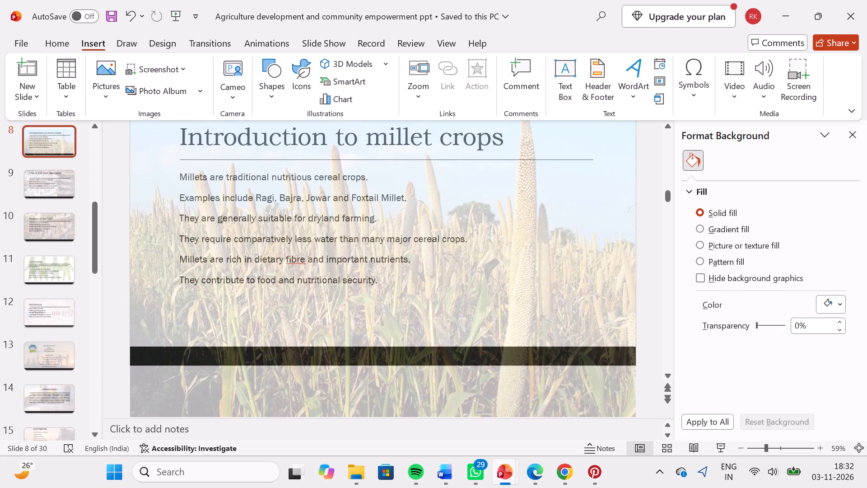
left_click(279, 376)
left_click(278, 377)
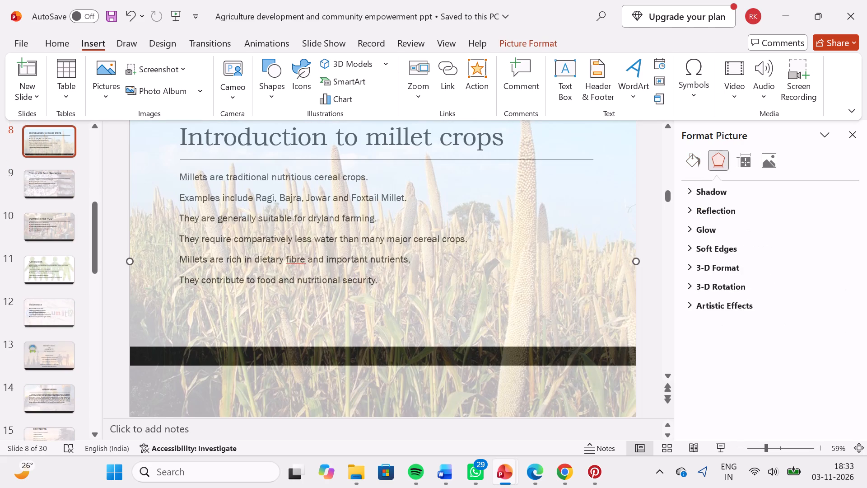
left_click(278, 377)
left_click(439, 309)
left_click(714, 191)
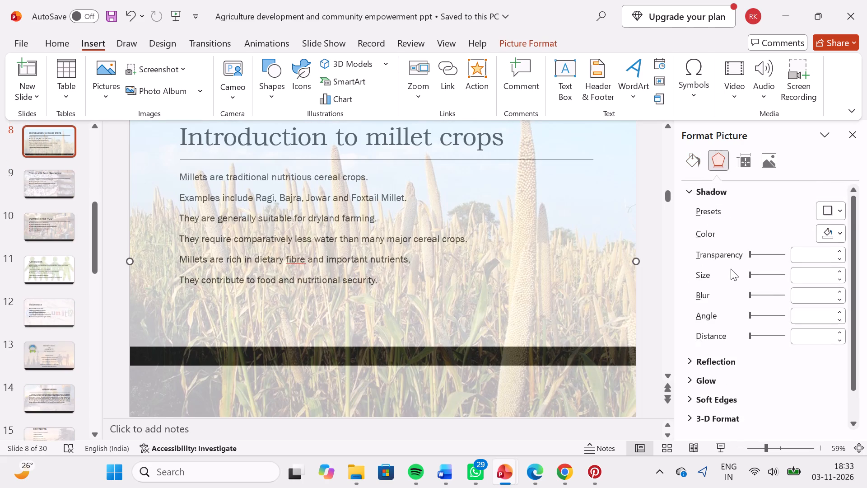
scroll(735, 267, "down", 7)
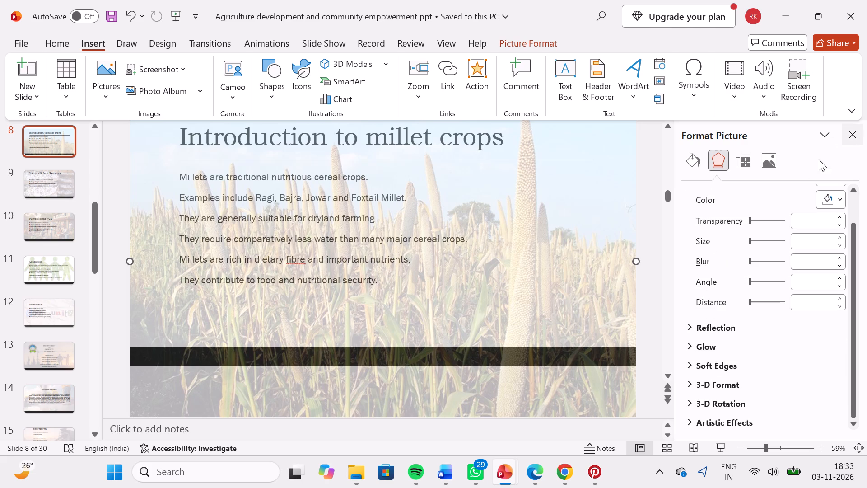
left_click(697, 158)
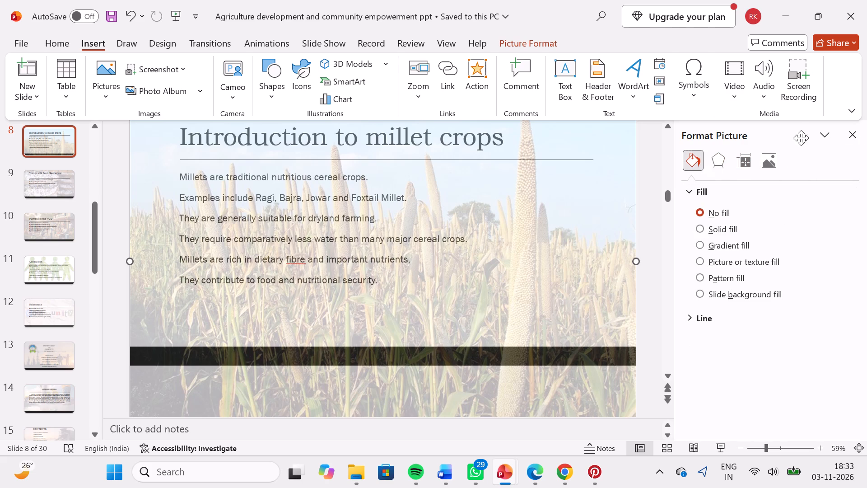
left_click(860, 133)
Look through slides 9 to 13 and back up to the title slide, checking the picture backgrounds.
scroll(412, 286, "down", 4)
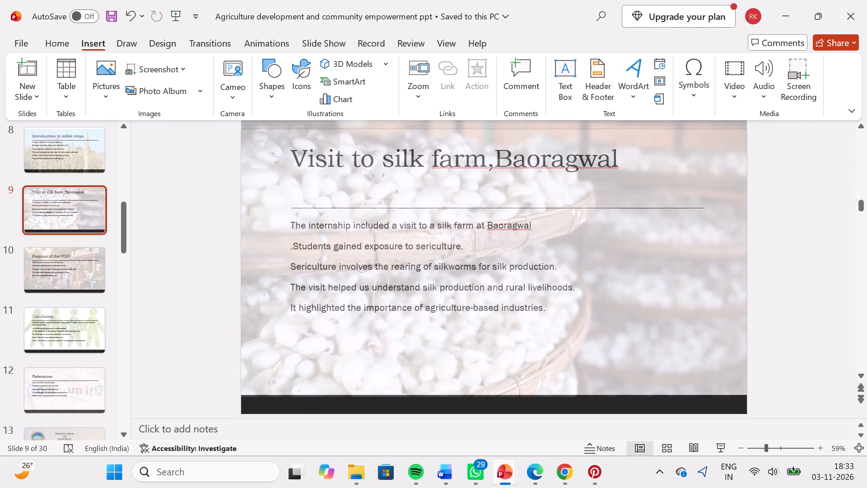
scroll(406, 280, "down", 8)
scroll(406, 279, "up", 3)
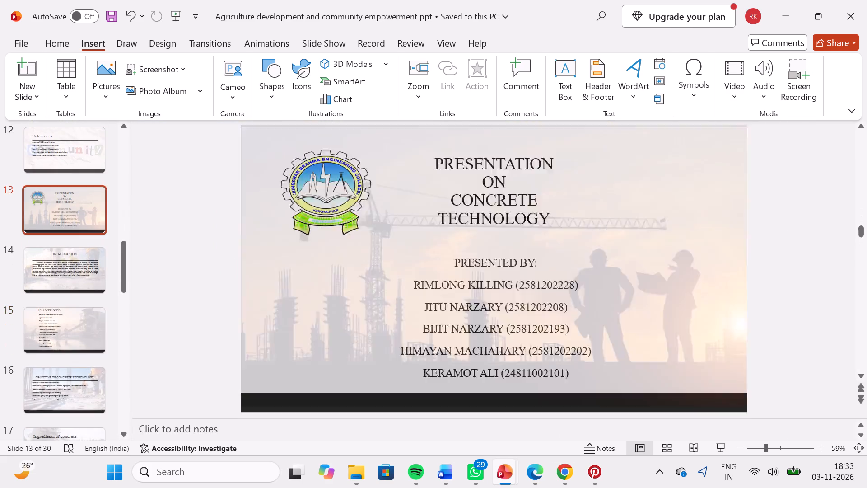
scroll(406, 279, "up", 20)
scroll(406, 279, "up", 6)
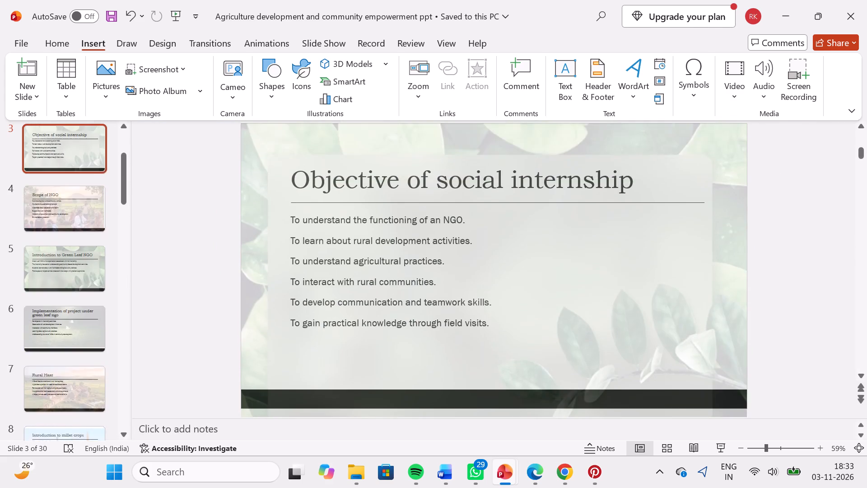
scroll(422, 267, "up", 8)
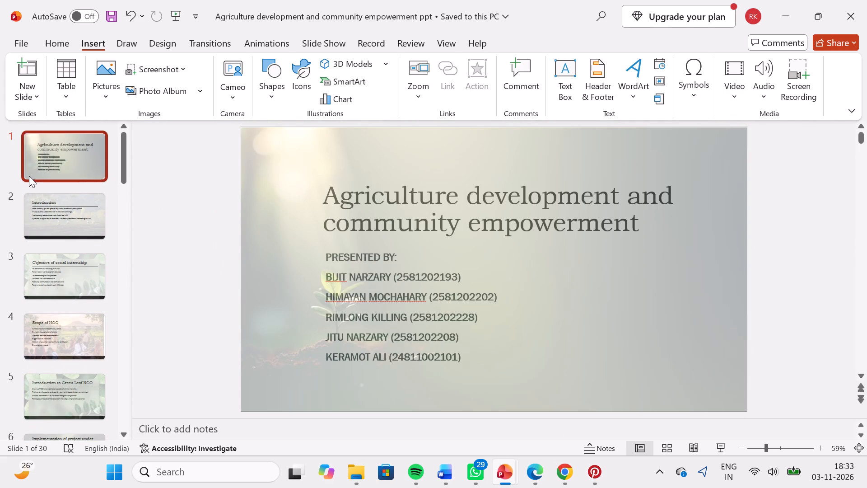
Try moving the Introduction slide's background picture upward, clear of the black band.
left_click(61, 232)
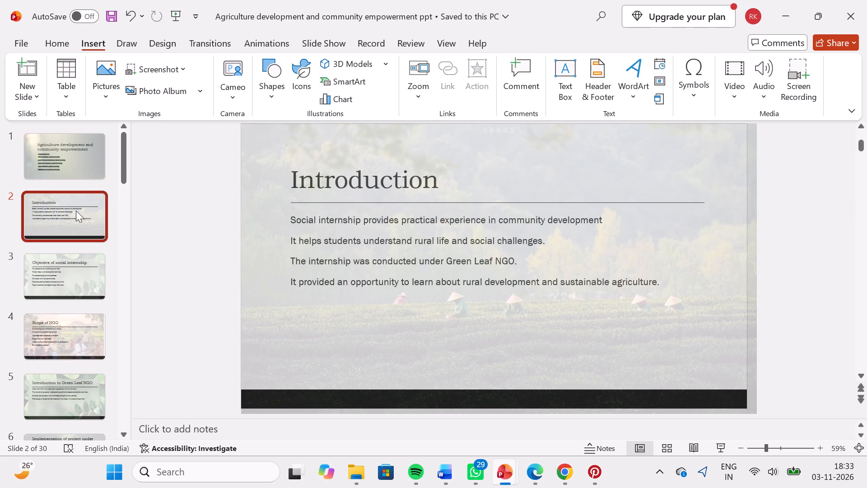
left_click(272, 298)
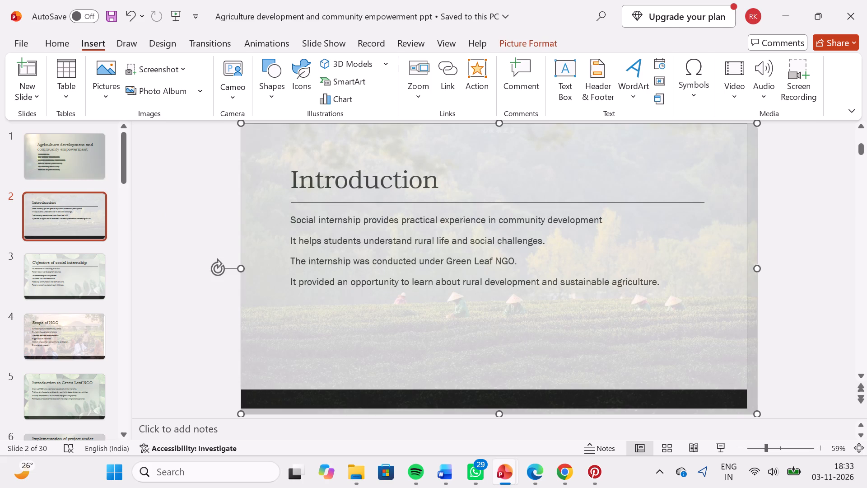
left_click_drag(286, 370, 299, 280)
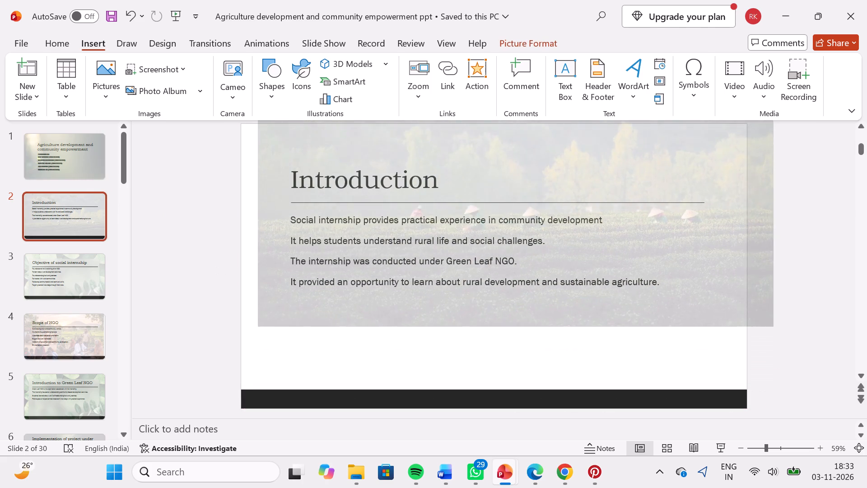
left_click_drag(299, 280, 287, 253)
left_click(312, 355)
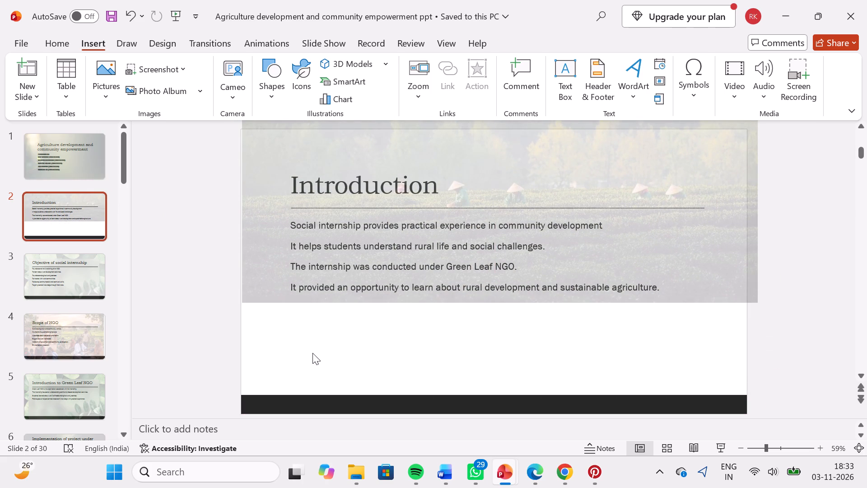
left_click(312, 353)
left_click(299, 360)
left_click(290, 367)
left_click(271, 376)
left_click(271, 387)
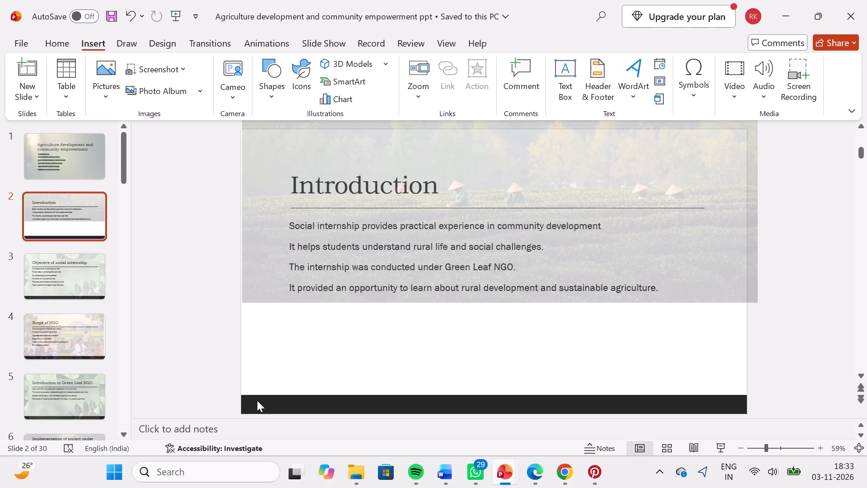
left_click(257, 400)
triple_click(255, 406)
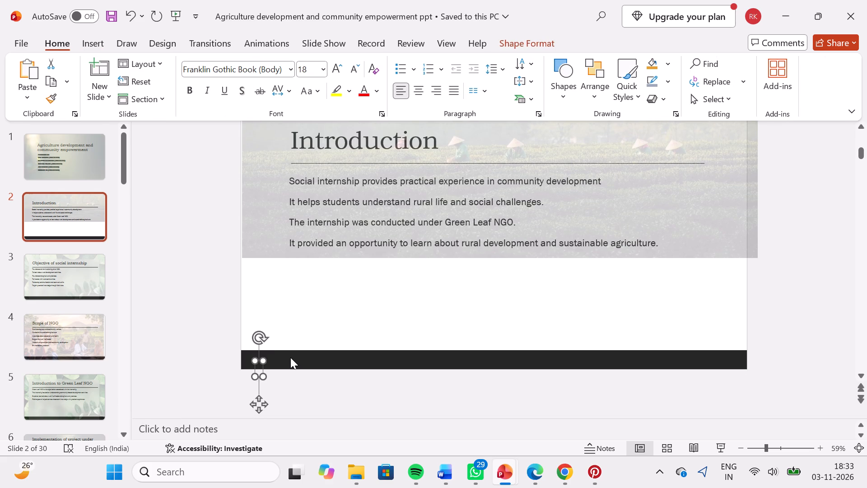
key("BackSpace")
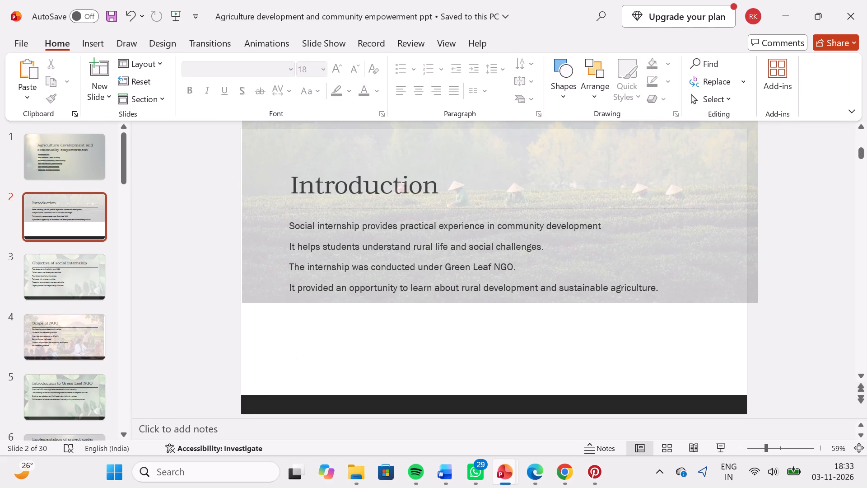
Move the Introduction slide's background picture down over the whole slide and centre it horizontally and vertically.
left_click_drag(260, 264, 270, 383)
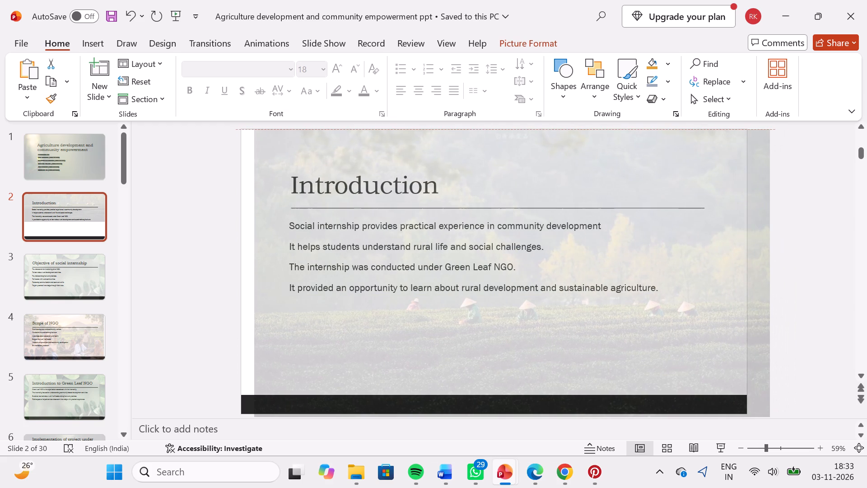
left_click_drag(270, 383, 257, 382)
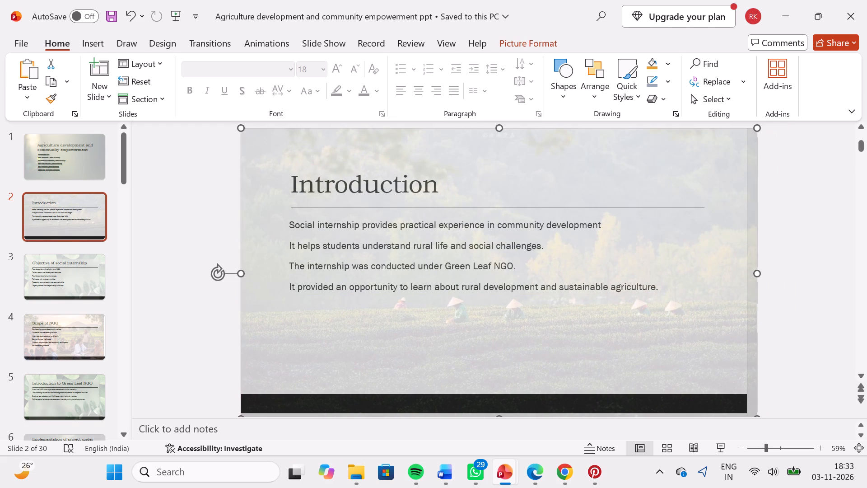
left_click_drag(397, 353, 391, 349)
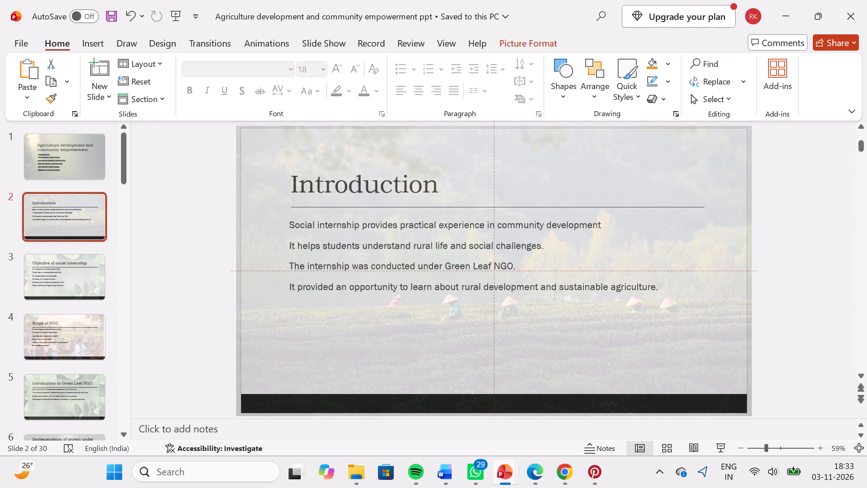
left_click_drag(391, 349, 392, 349)
left_click(214, 333)
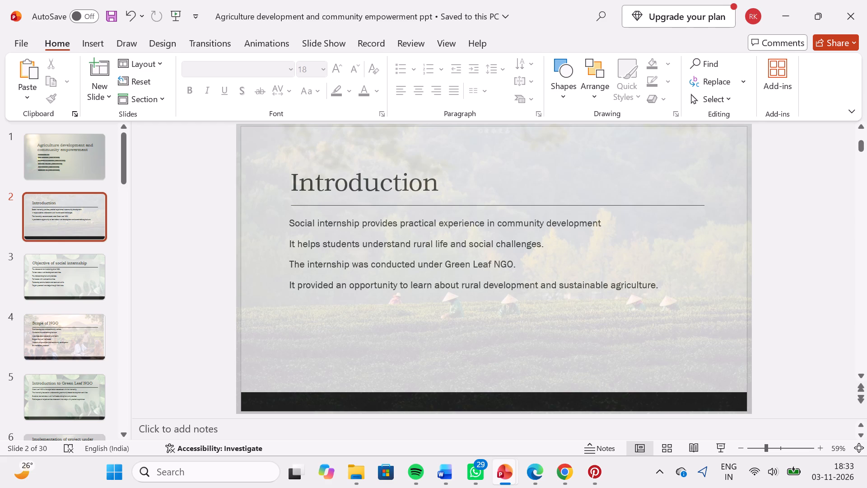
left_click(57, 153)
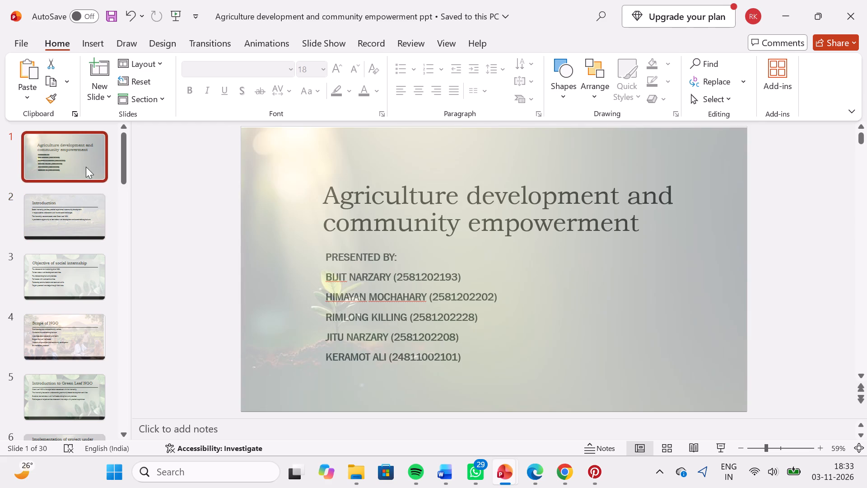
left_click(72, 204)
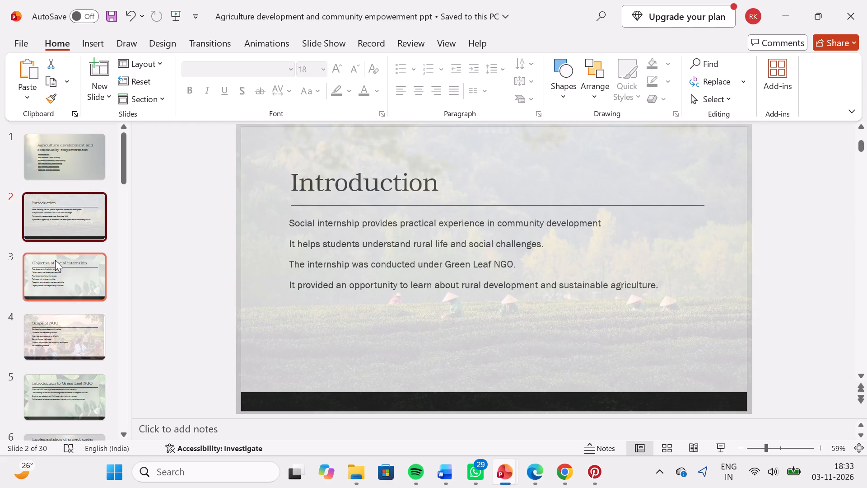
Shift the Scope of NGO slide's background picture sideways so its edges line up with the slide's sides.
left_click(55, 260)
left_click(65, 325)
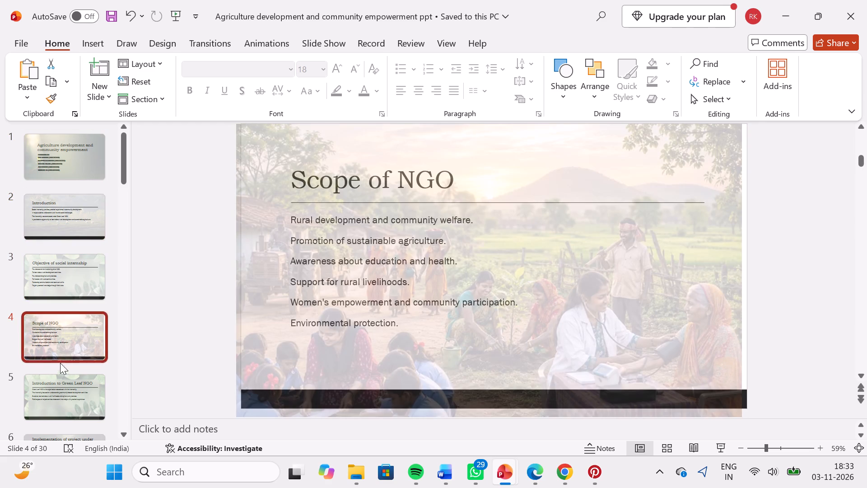
left_click(53, 381)
left_click(79, 333)
left_click(265, 315)
left_click_drag(266, 314, 272, 314)
left_click(186, 310)
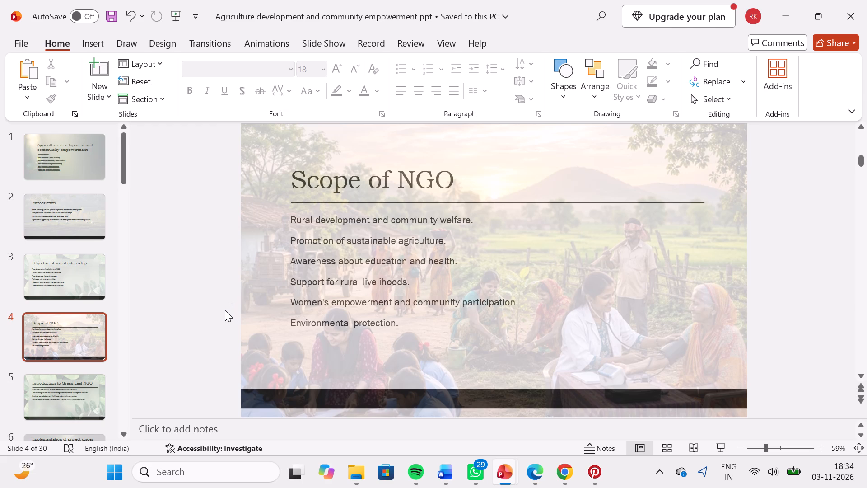
Look through slides 2 to 8, checking how each background picture fits the slide and black band.
left_click(60, 213)
left_click(55, 267)
left_click(61, 319)
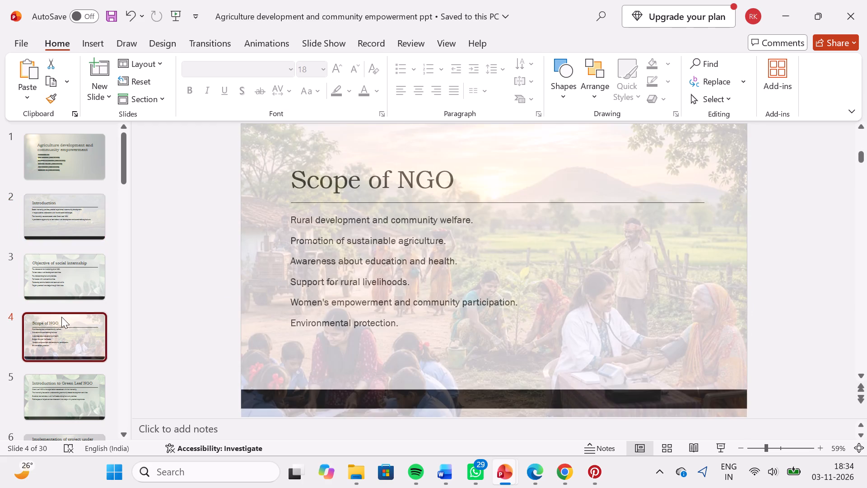
left_click(47, 379)
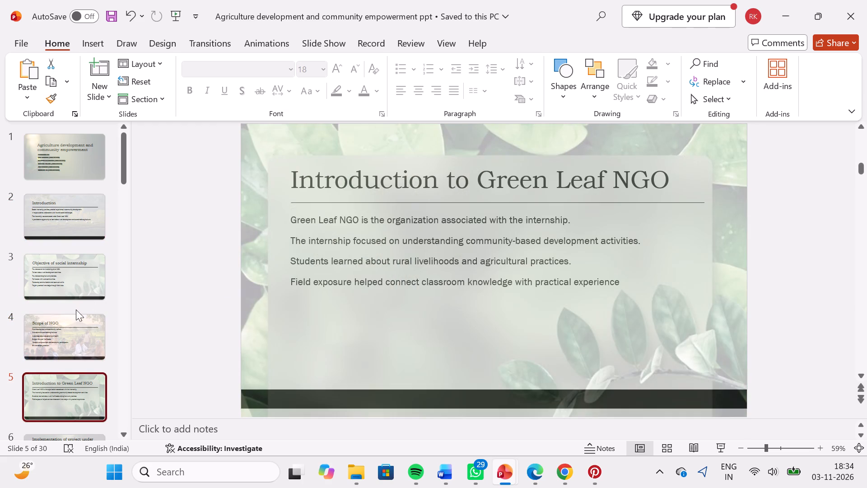
left_click(59, 326)
scroll(66, 318, "down", 3)
left_click(67, 317)
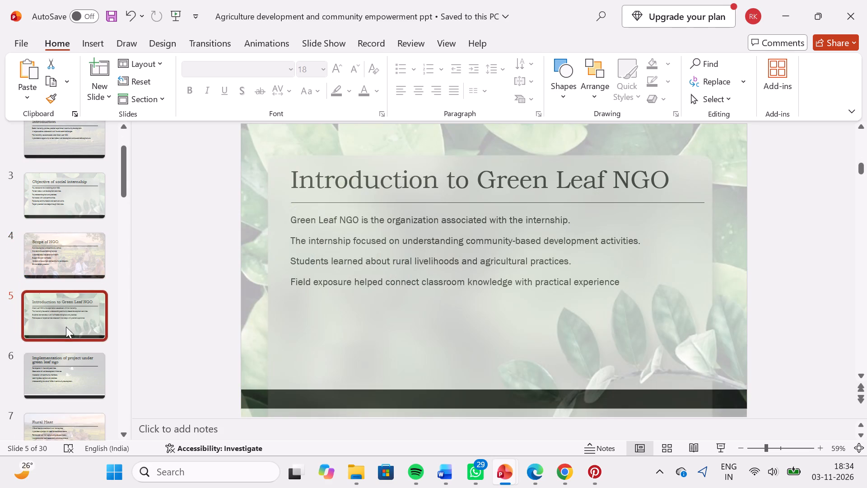
left_click(52, 364)
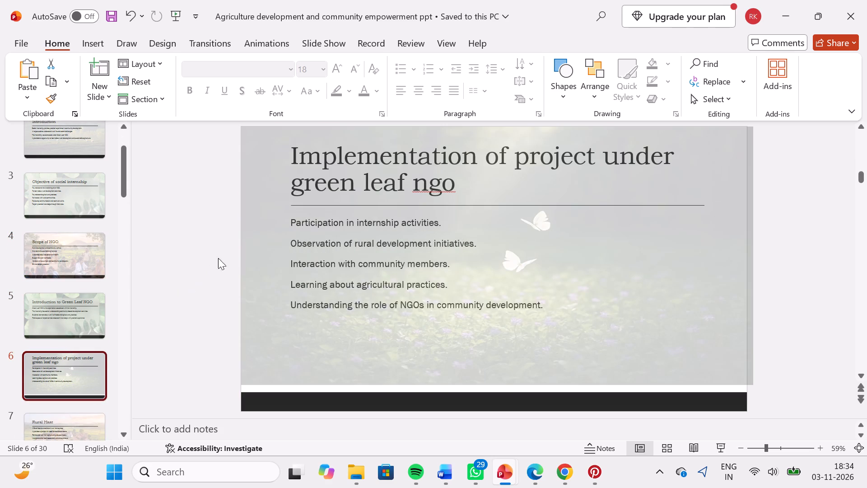
left_click(173, 272)
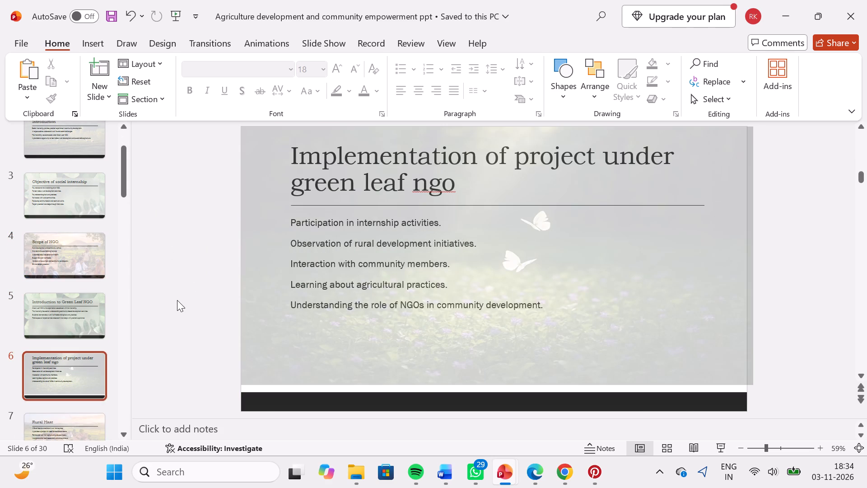
scroll(177, 300, "down", 6)
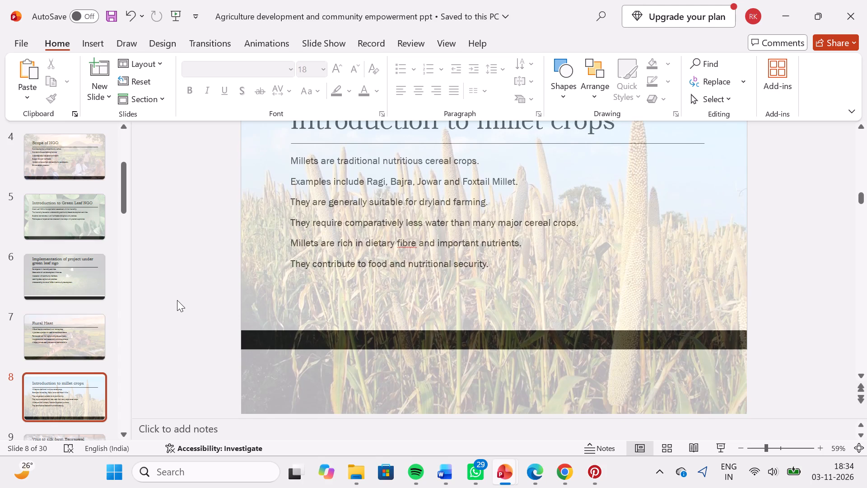
scroll(177, 300, "up", 2)
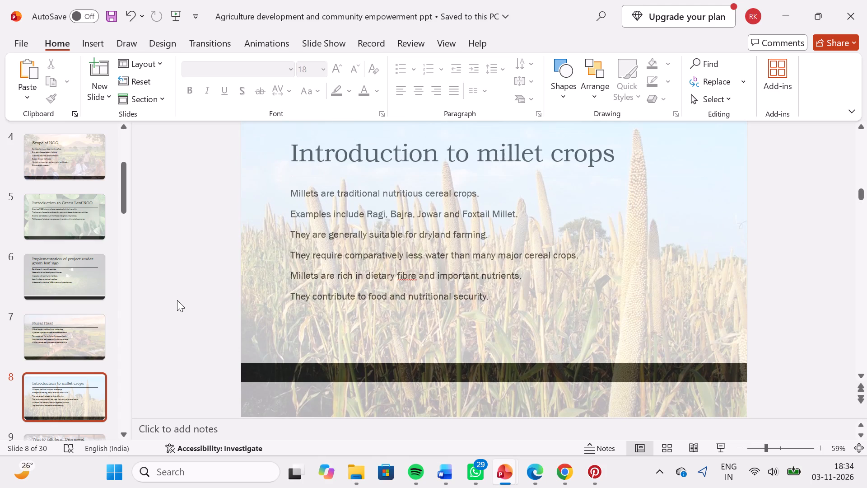
scroll(177, 300, "up", 3)
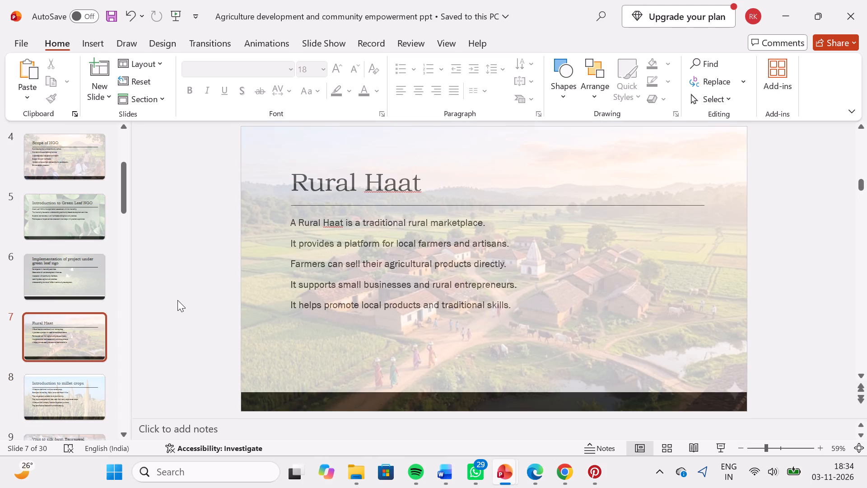
scroll(177, 300, "down", 5)
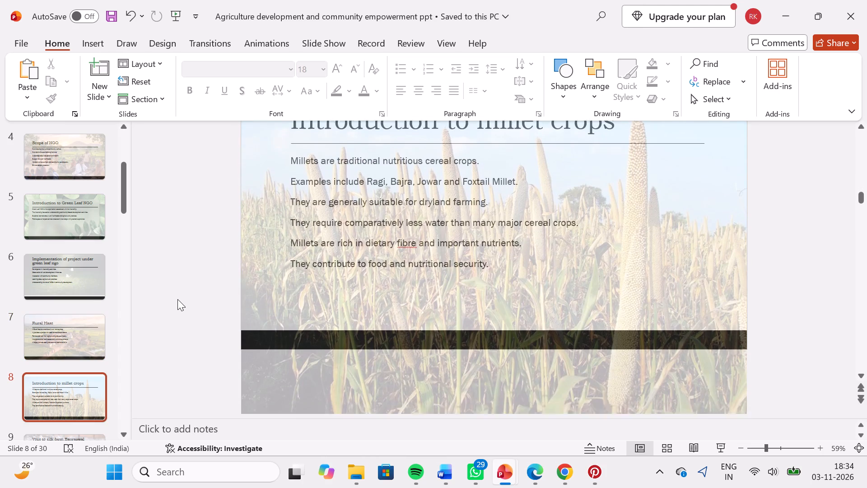
scroll(177, 299, "down", 3)
scroll(177, 299, "up", 3)
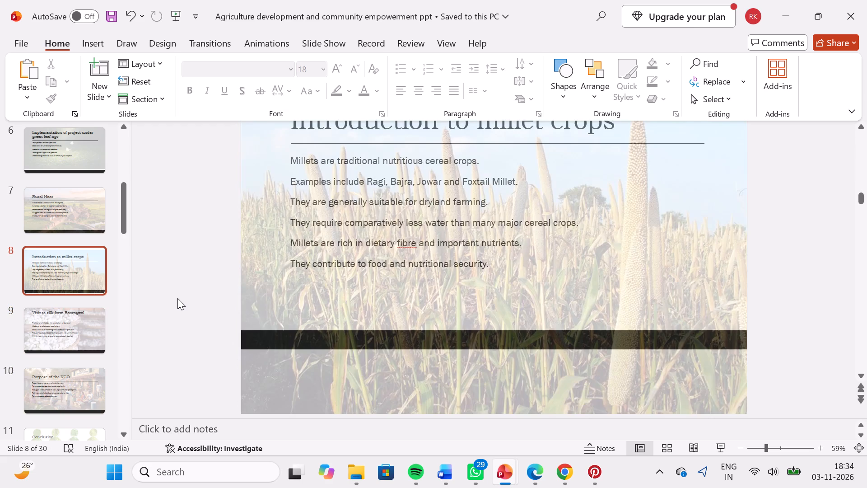
scroll(177, 298, "up", 6)
scroll(178, 297, "down", 3)
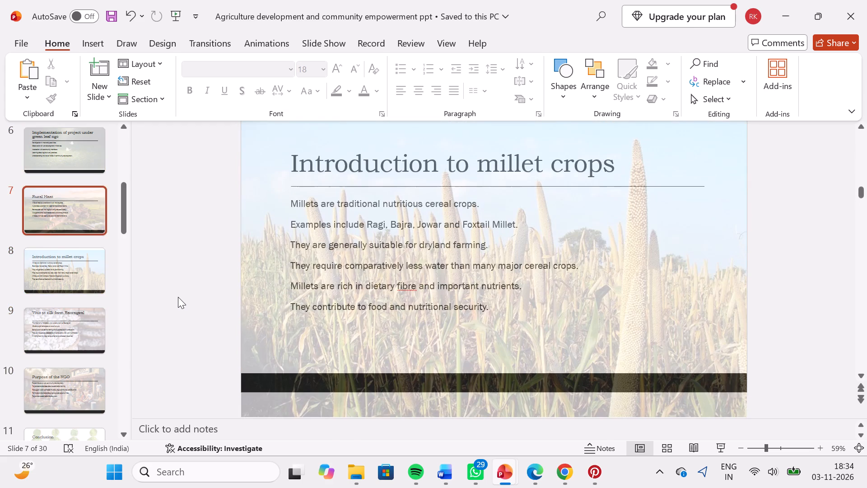
scroll(178, 296, "up", 3)
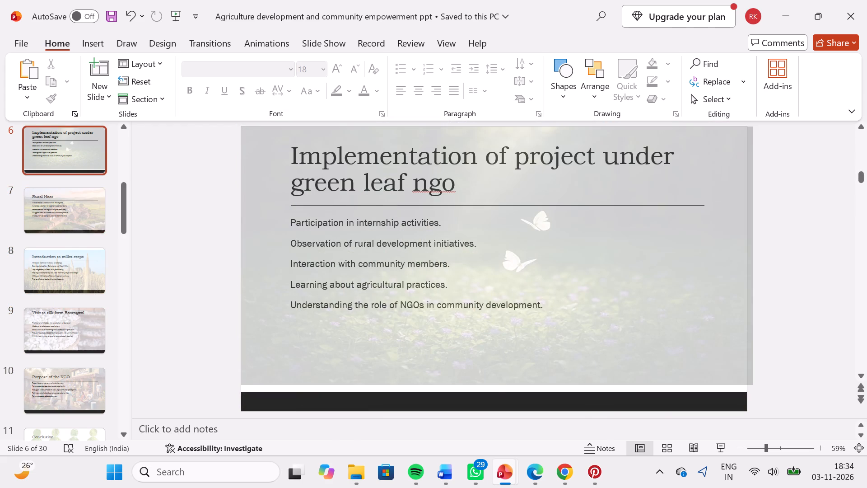
Inspect the background picture and its formatting options on the Implementation of project under green leaf ngo slide.
left_click(427, 181)
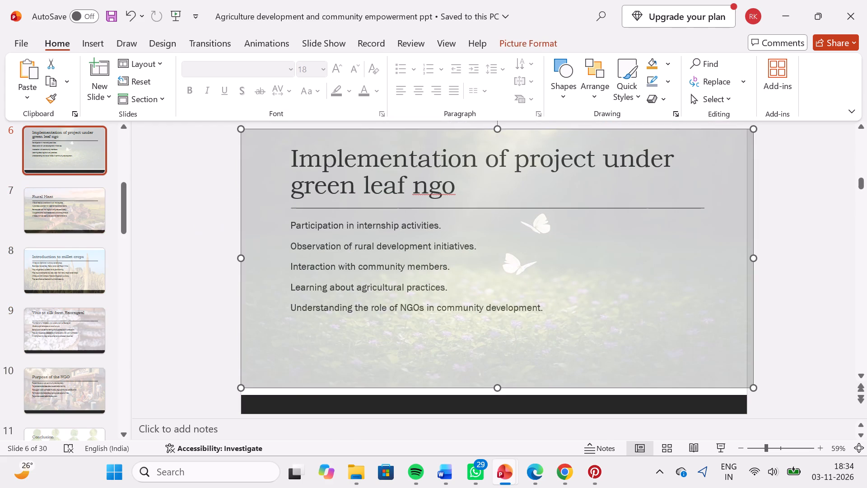
left_click(426, 184)
double_click(426, 184)
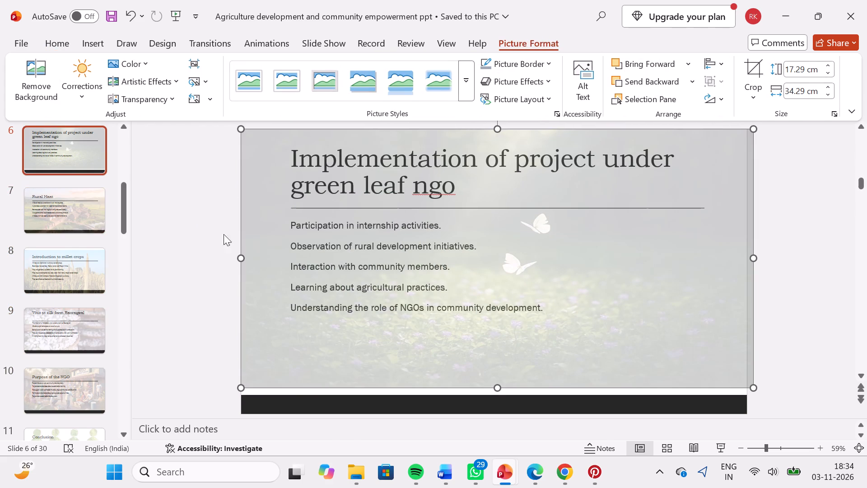
left_click(214, 235)
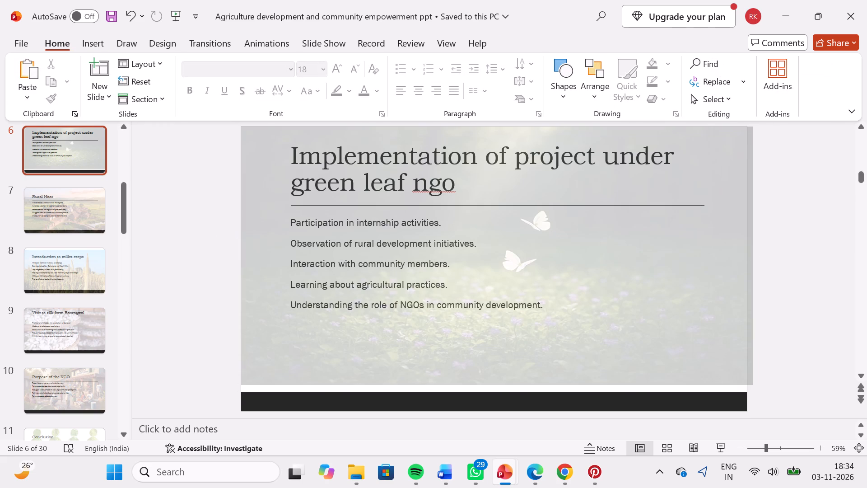
Dismiss the system update notification and review the picture backgrounds on slides 1 to 5 again.
scroll(536, 215, "up", 5)
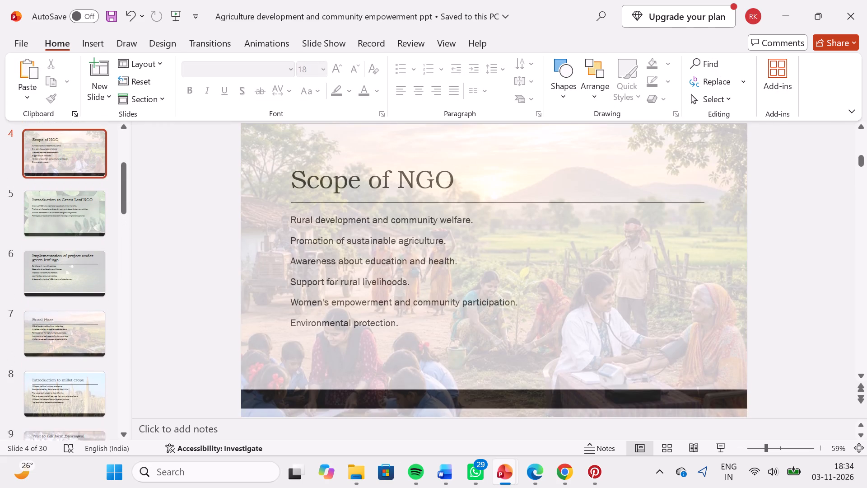
scroll(536, 215, "down", 4)
scroll(537, 215, "up", 3)
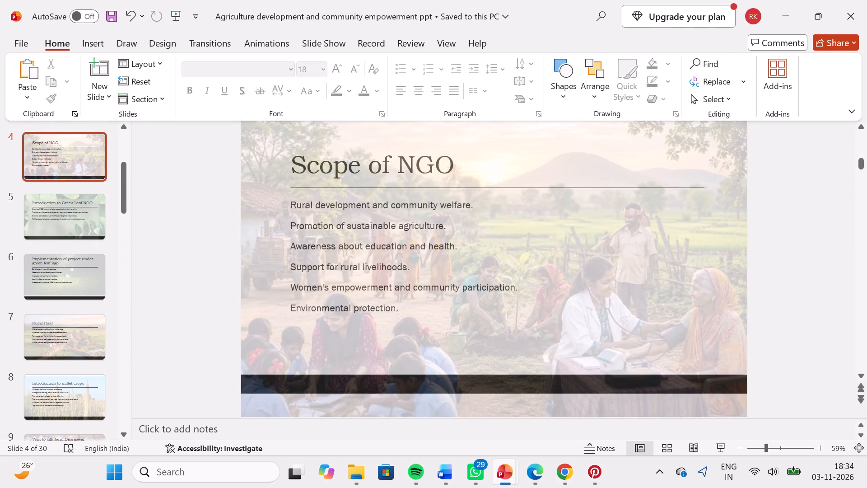
scroll(537, 215, "up", 15)
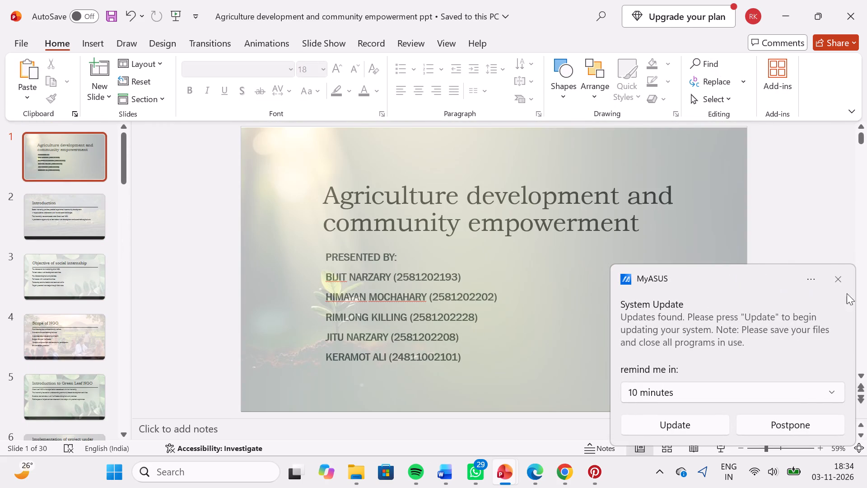
left_click(836, 278)
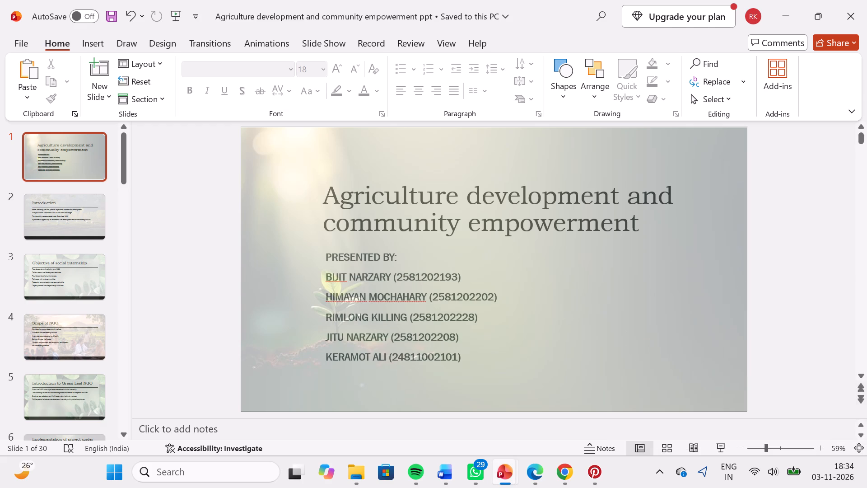
scroll(644, 250, "up", 6)
scroll(643, 250, "down", 4)
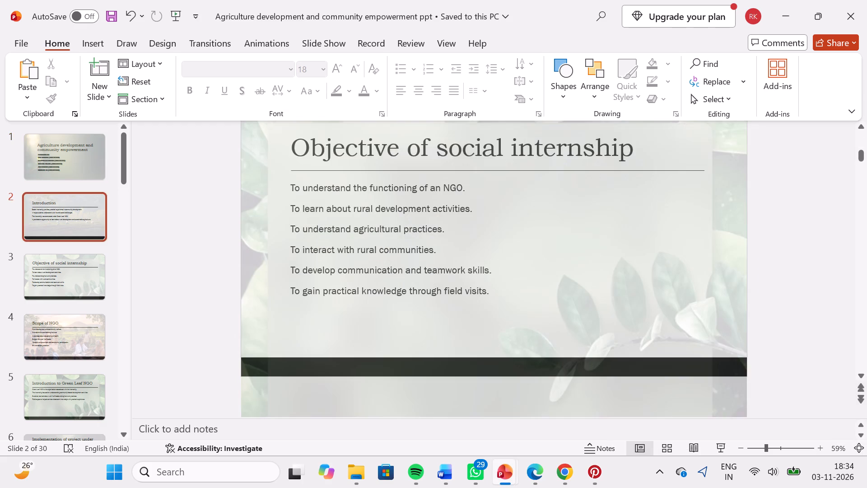
scroll(643, 250, "down", 14)
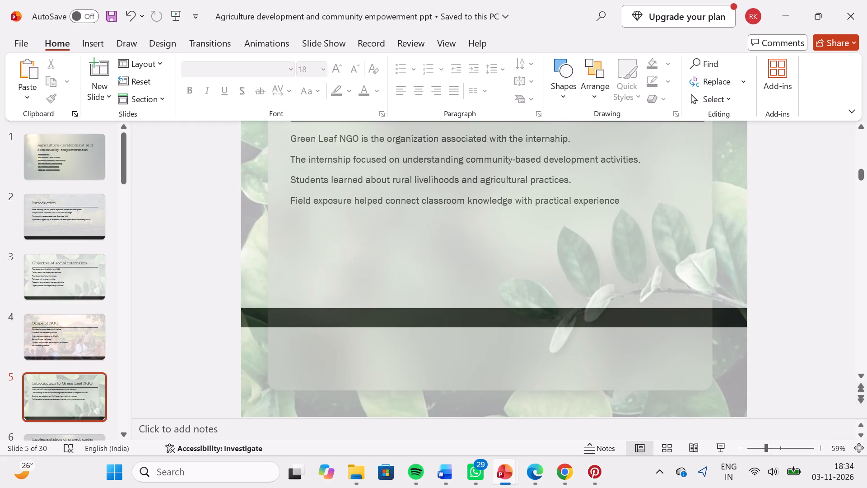
scroll(654, 265, "up", 8)
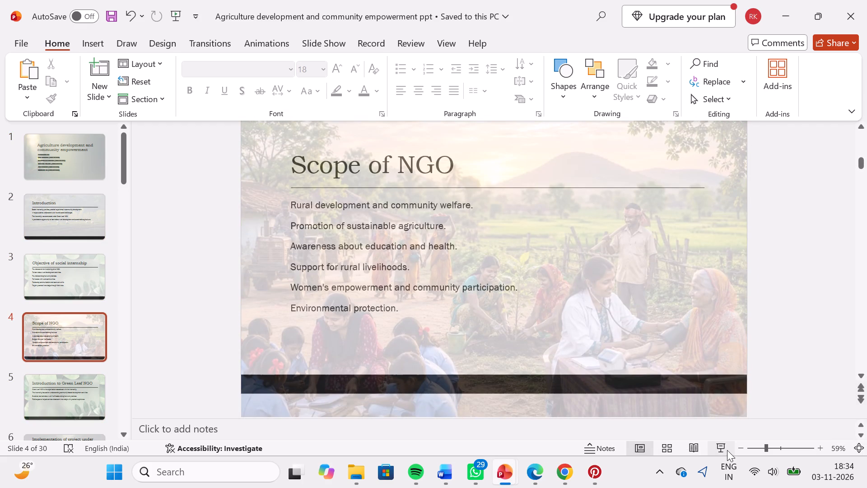
Preview the Scope of NGO slide in Reading View and return to Normal view.
left_click(694, 447)
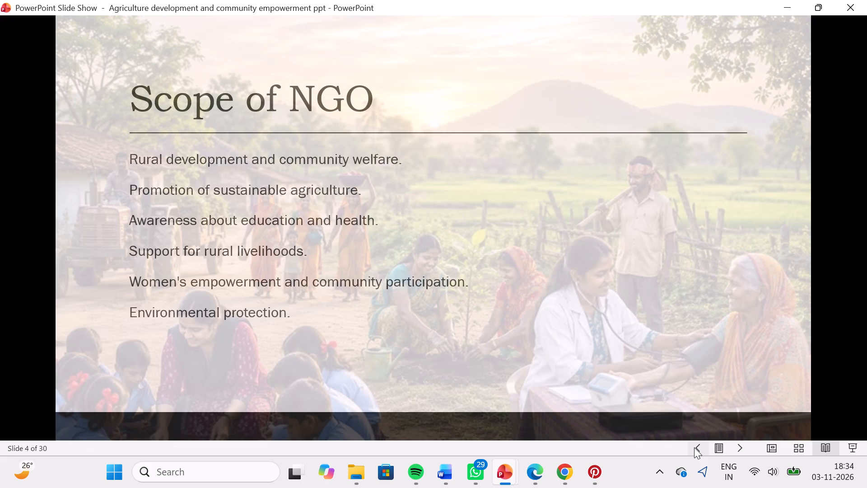
left_click(771, 450)
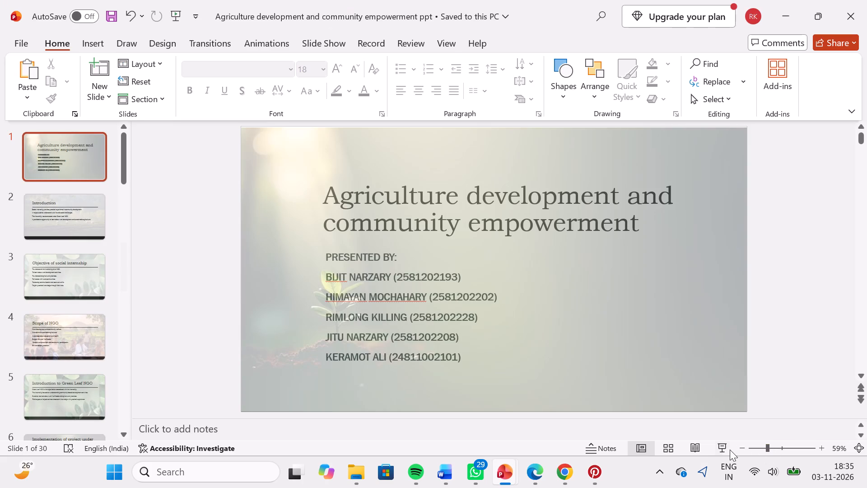
Preview the presentation in Reading View from the title slide through slide 13, checking the picture backgrounds.
left_click(671, 447)
left_click(671, 447)
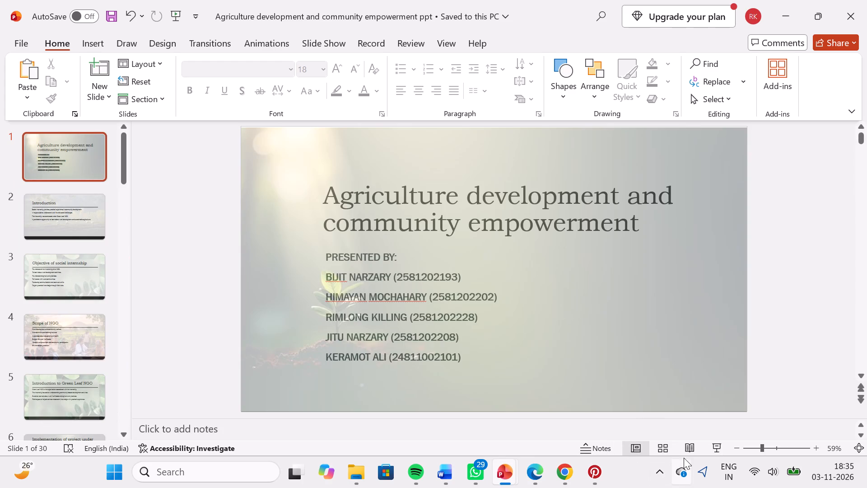
left_click(694, 449)
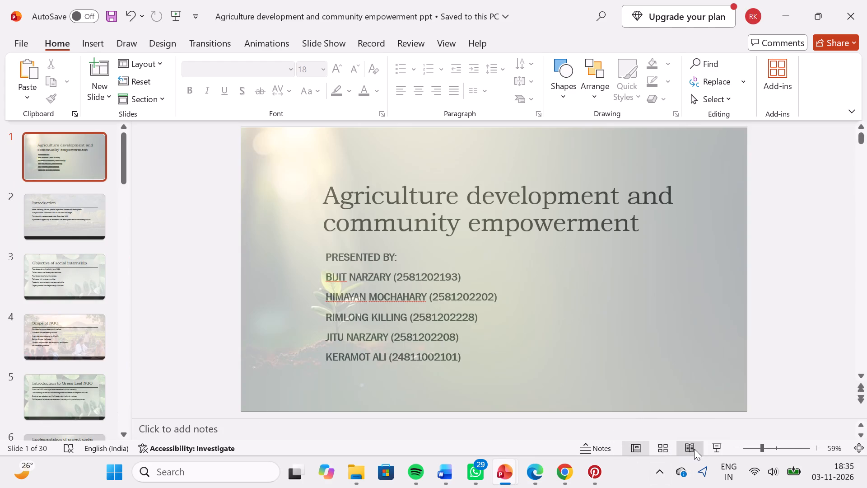
left_click(702, 449)
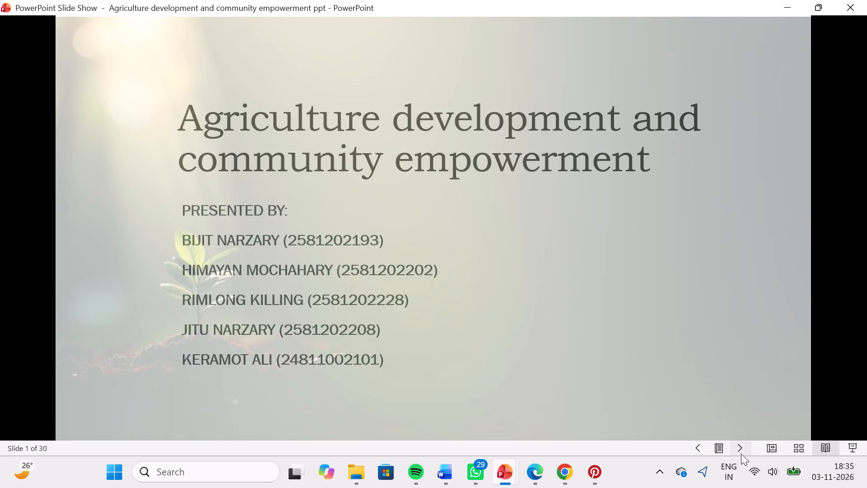
left_click(741, 443)
left_click(734, 450)
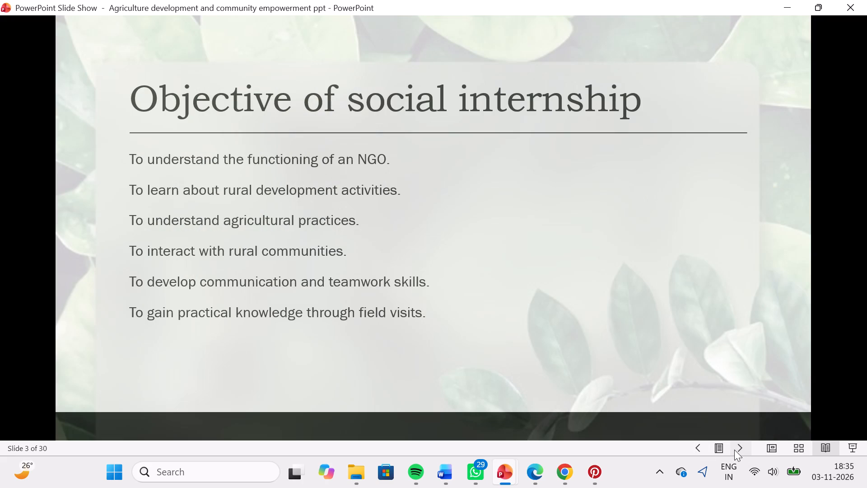
left_click(734, 450)
left_click(734, 450)
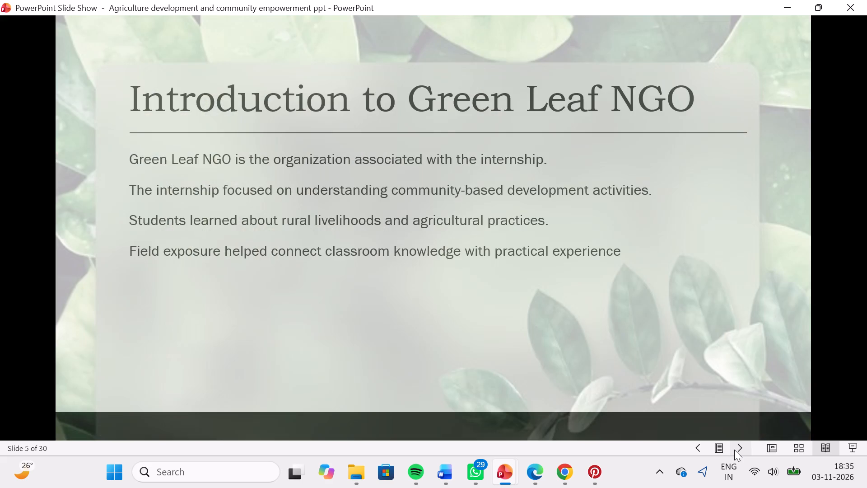
left_click(734, 450)
left_click(734, 450)
left_click(734, 450)
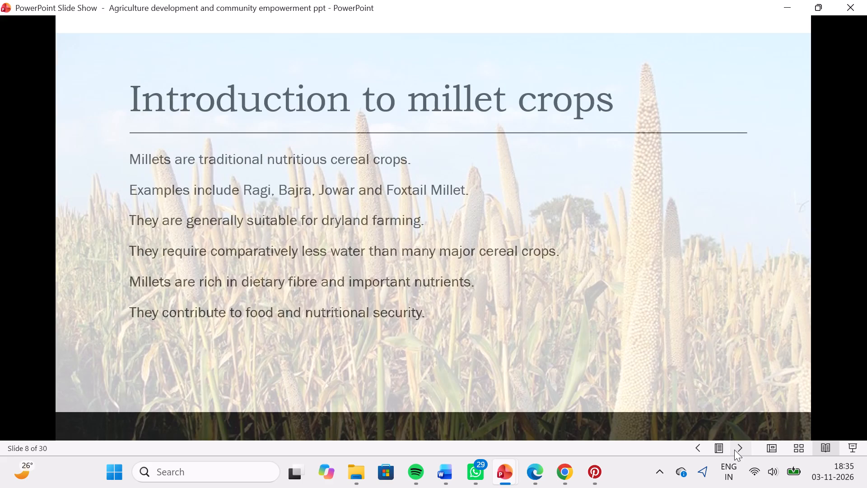
left_click(734, 450)
left_click(734, 450)
left_click(734, 450)
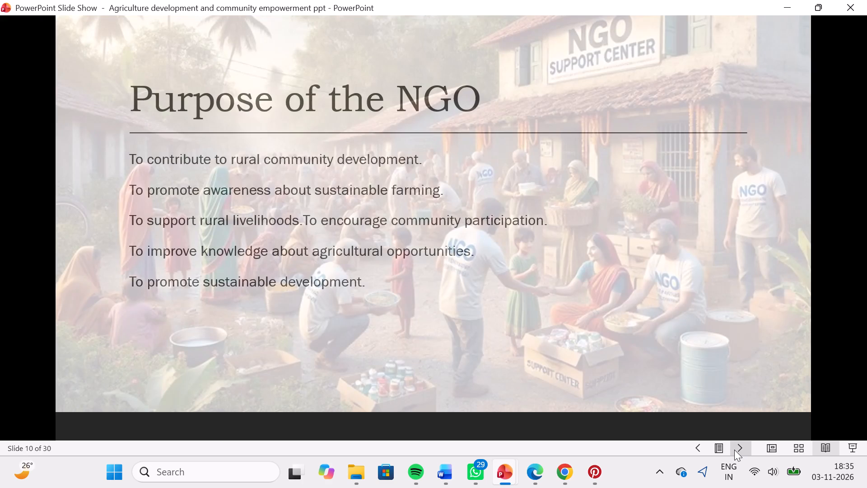
left_click(734, 450)
left_click(734, 450)
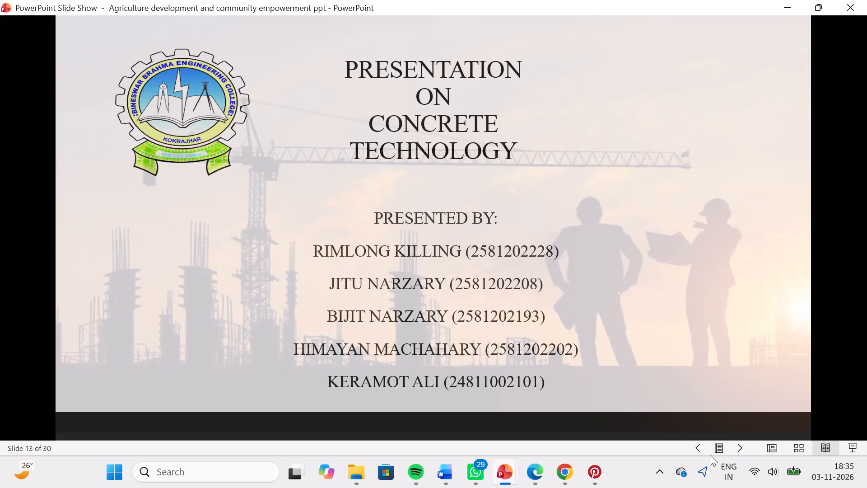
Continue the Reading View preview through the concrete technology slides to Ingredients of concrete and return to Normal view.
left_click(701, 451)
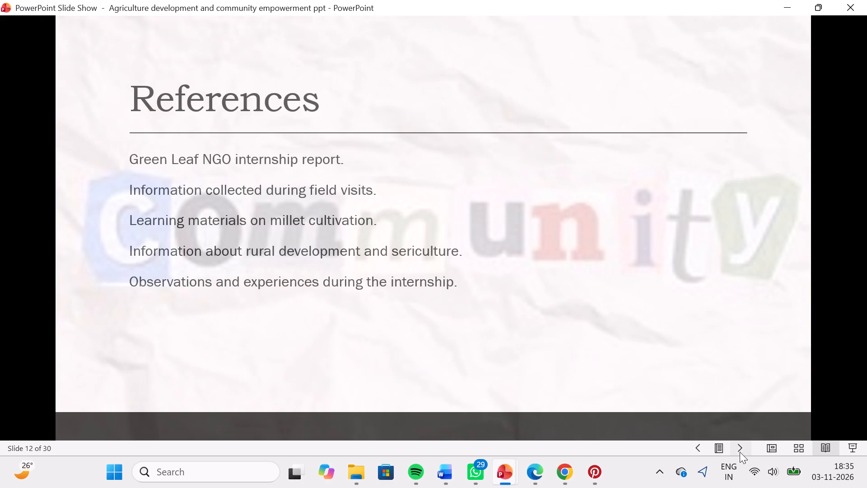
left_click(737, 453)
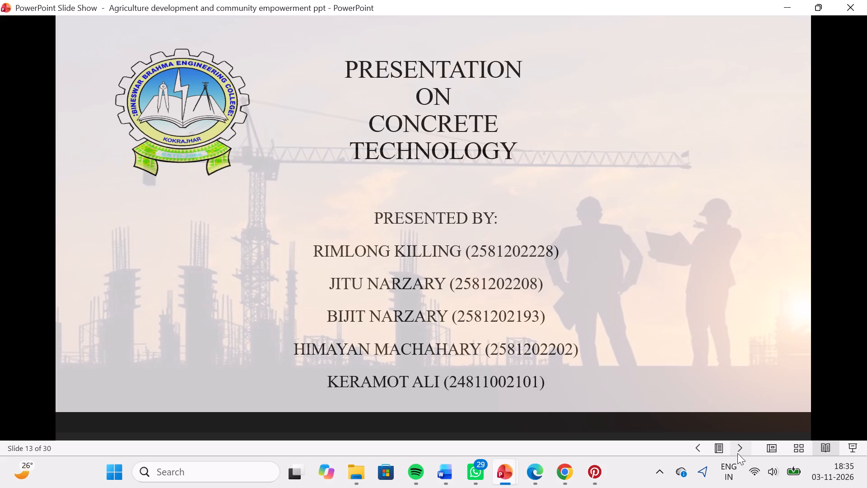
double_click(737, 453)
left_click(736, 454)
left_click(735, 454)
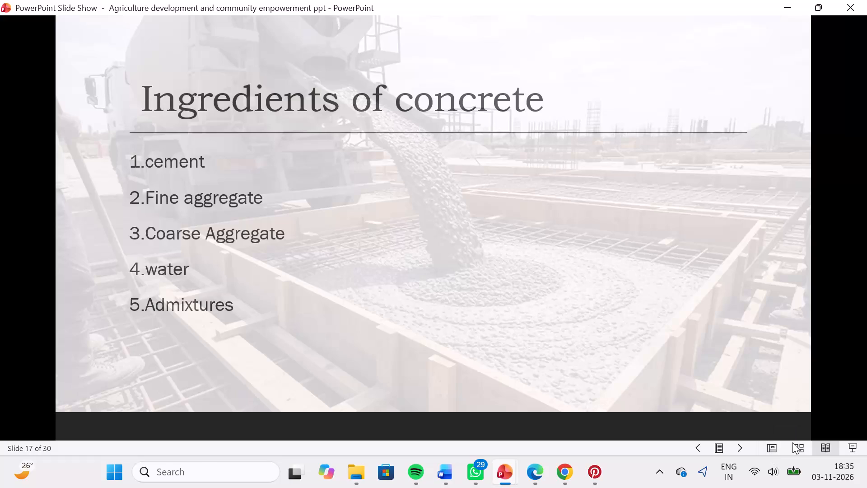
left_click(712, 447)
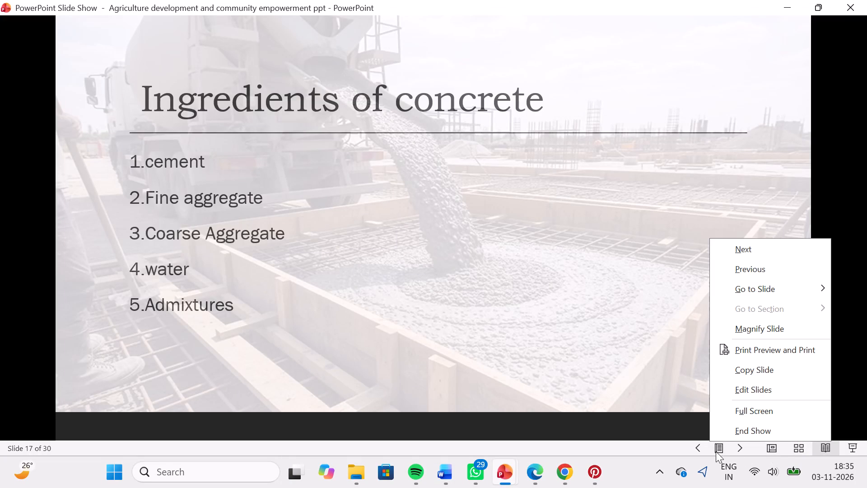
left_click(773, 450)
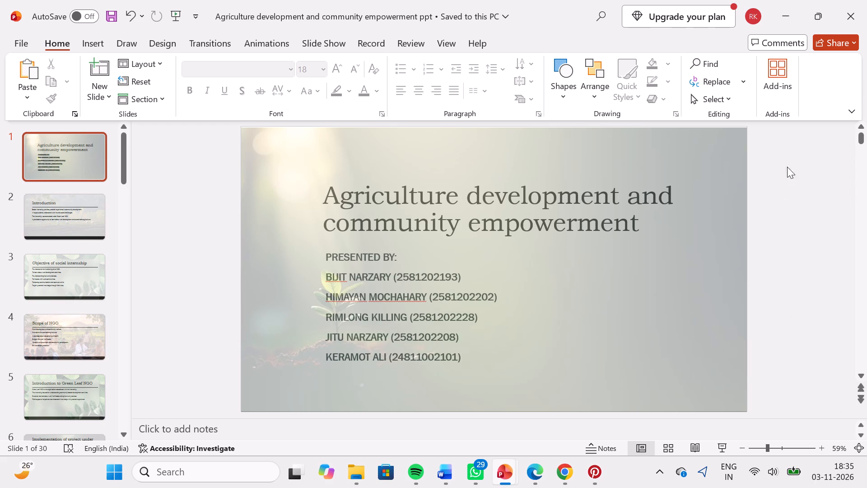
Run the full-screen slide show and check the picture backgrounds from the title slide through Scope of NGO.
left_click(722, 446)
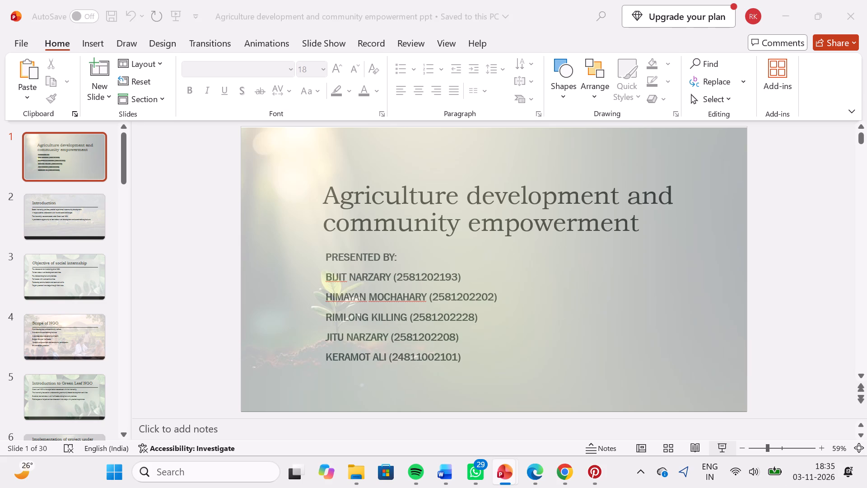
key("Right")
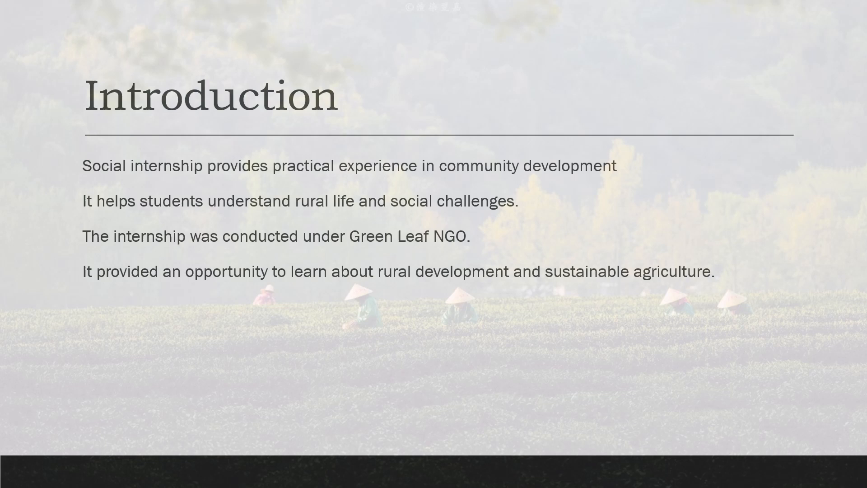
key("Right")
key("Left")
key("Left")
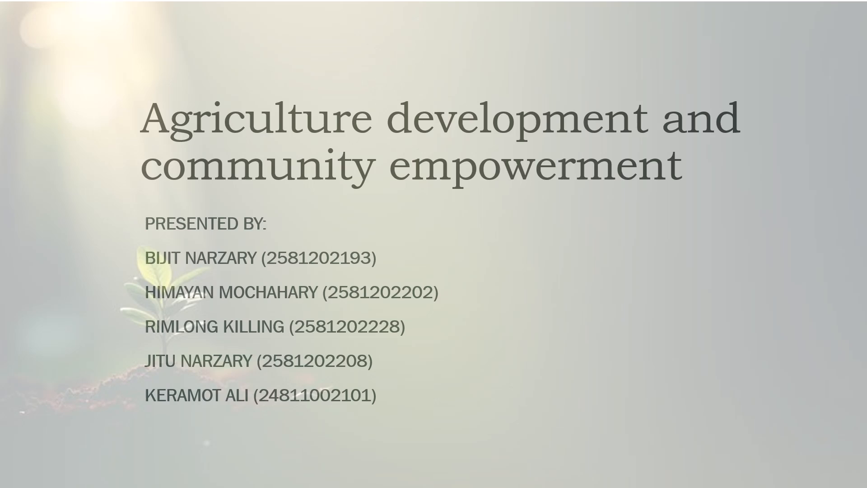
key("Left")
left_click(801, 458)
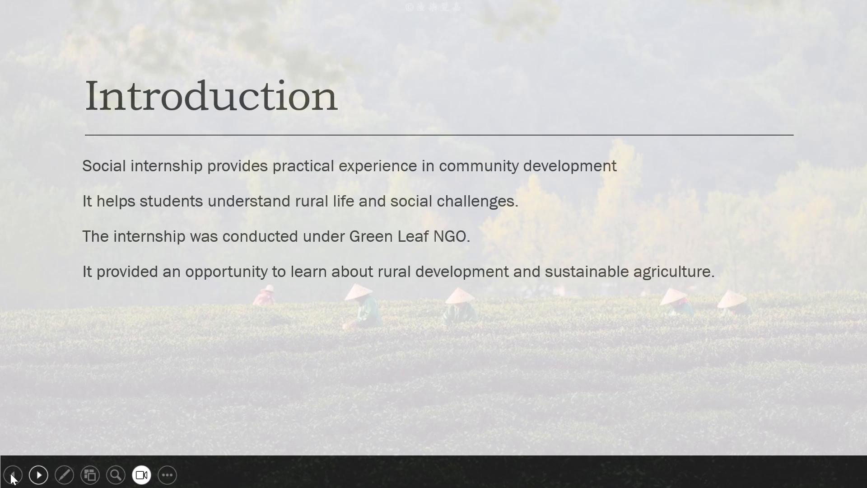
left_click(140, 474)
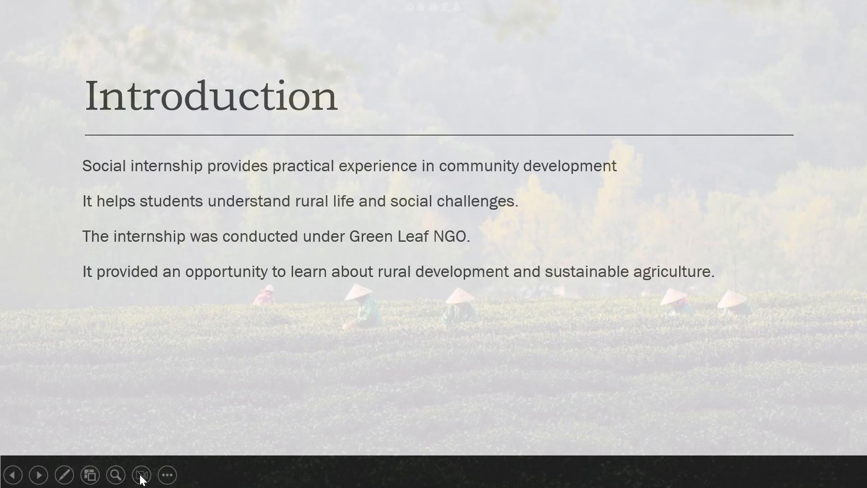
left_click(135, 474)
scroll(249, 414, "up", 1)
left_click(32, 473)
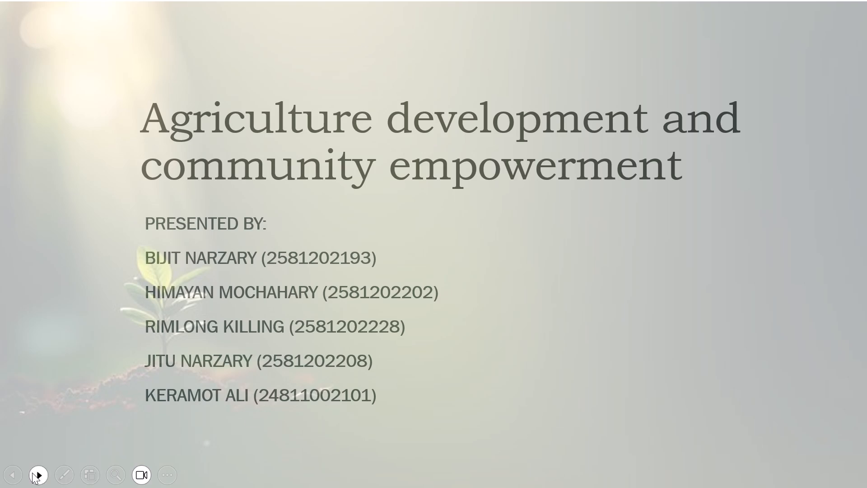
left_click(38, 474)
left_click(38, 474)
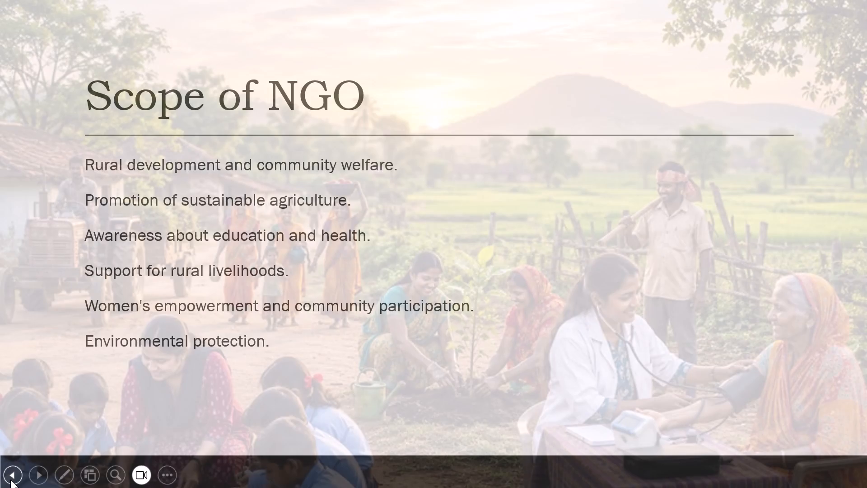
Look over the thumbnails of all slides within the slide show, return to the slides and end the show.
left_click(8, 479)
left_click(89, 475)
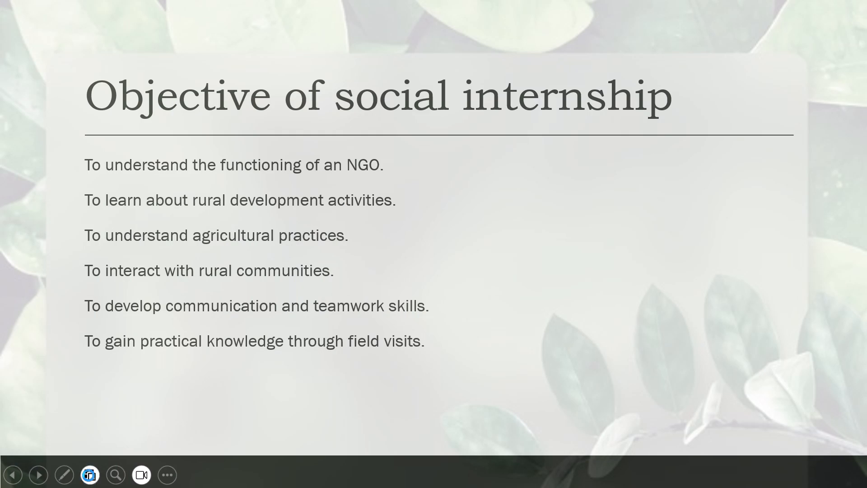
left_click(27, 24)
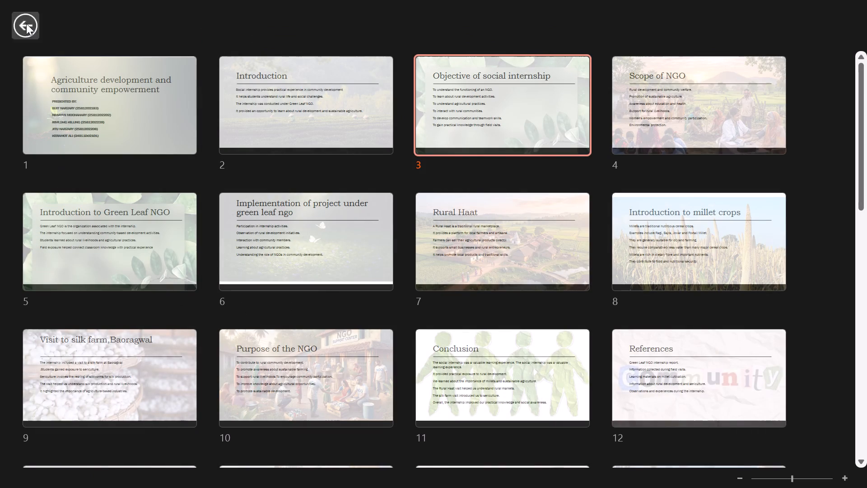
left_click(164, 473)
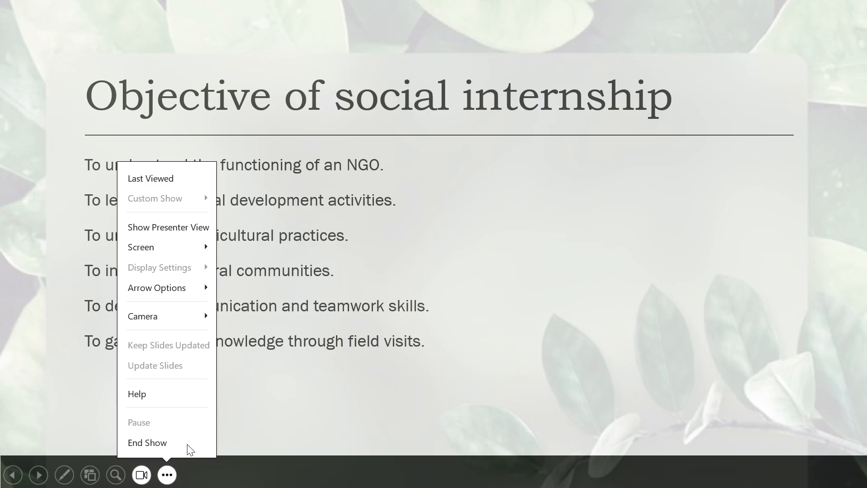
left_click(433, 178)
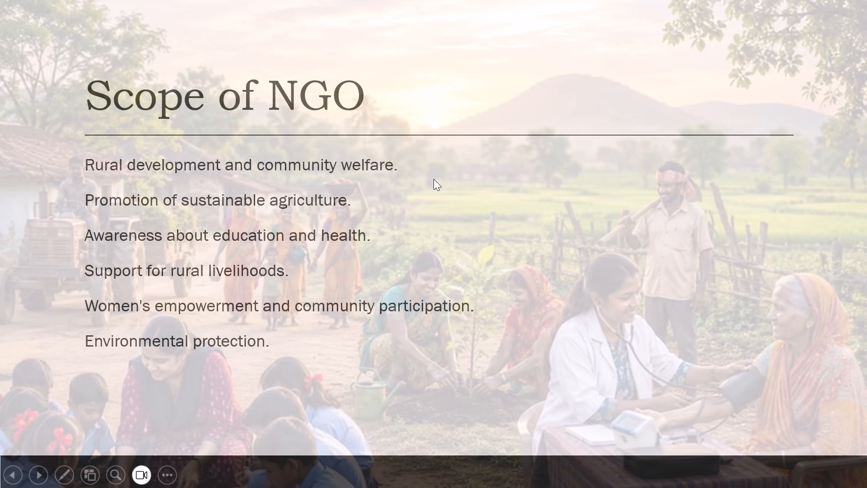
key("Escape")
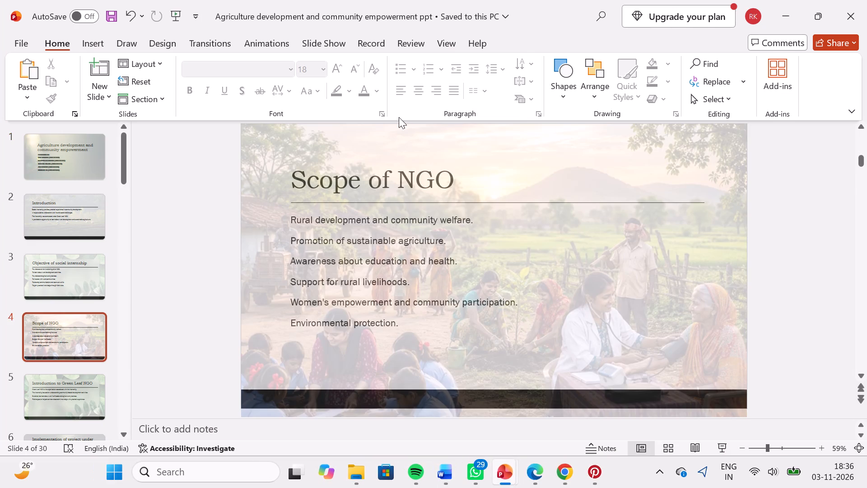
Review the title slide and the Introduction slide again in Normal view.
left_click(60, 152)
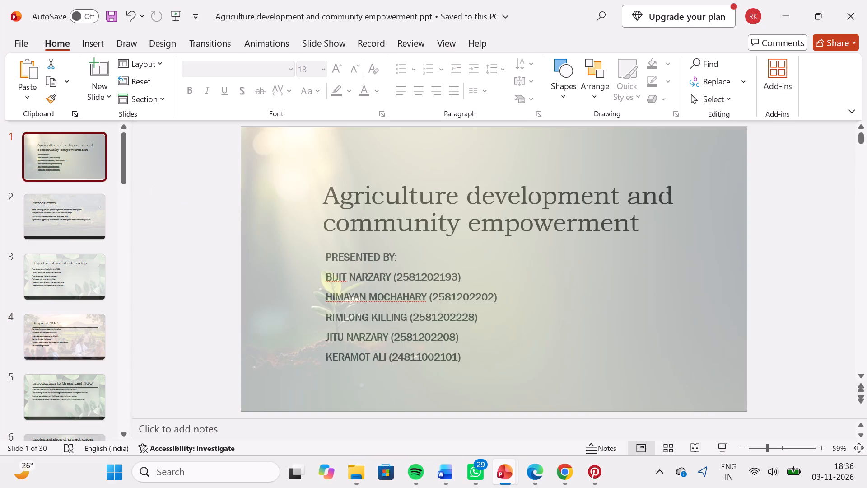
key("Down")
key("Up")
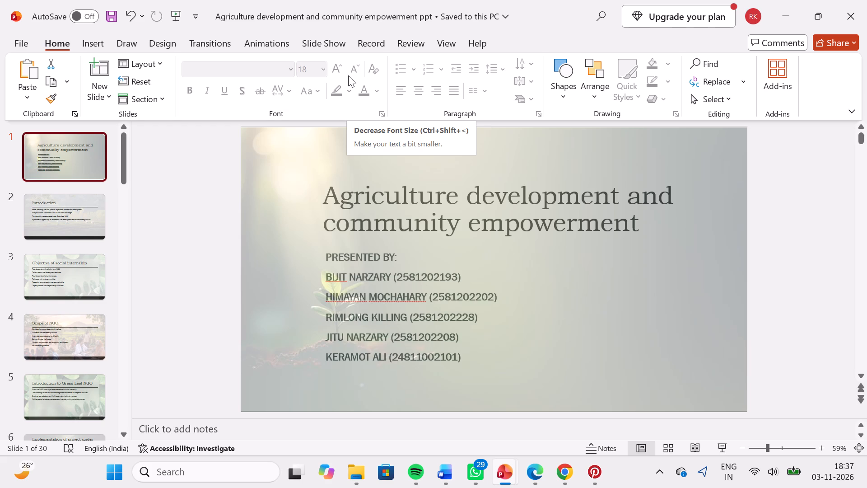
key("Down")
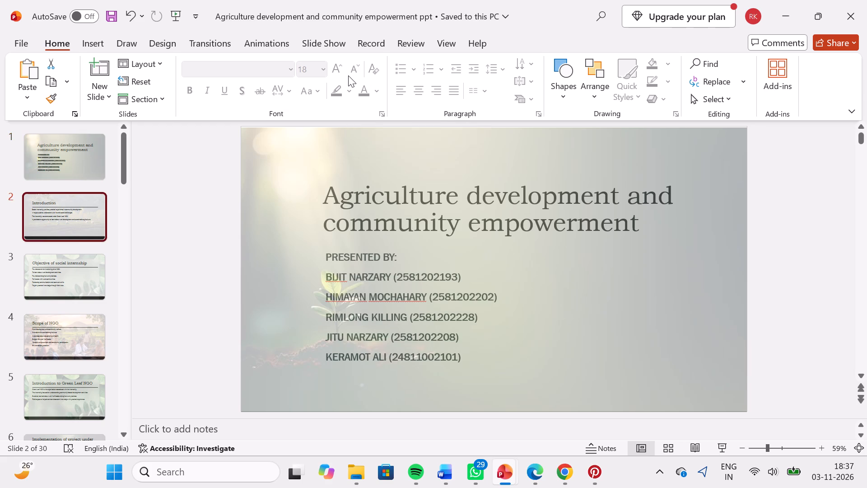
Review the agriculture and NGO slides one by one, from Objective of social internship through References on slide 12.
key("Down")
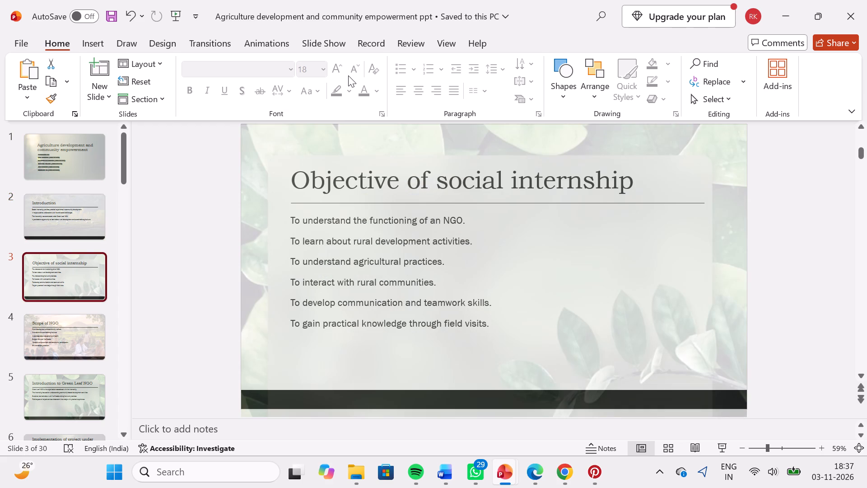
key("Down")
key("Down")
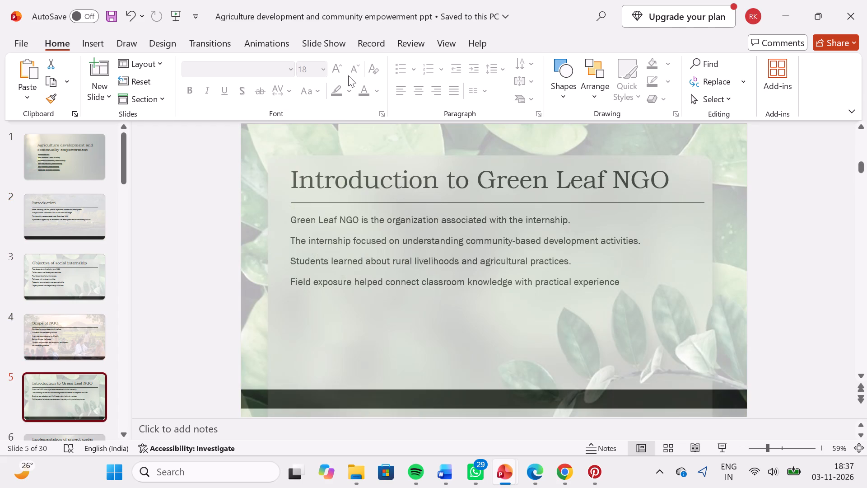
key("Down")
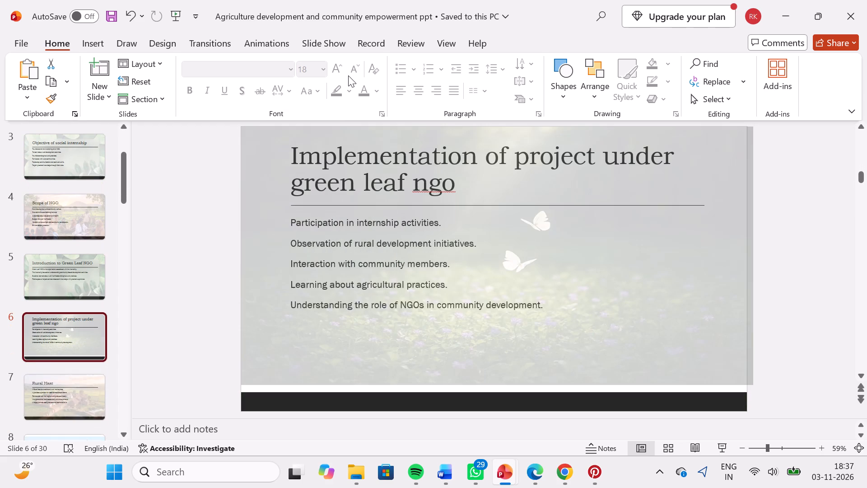
key("Down")
key("Down")
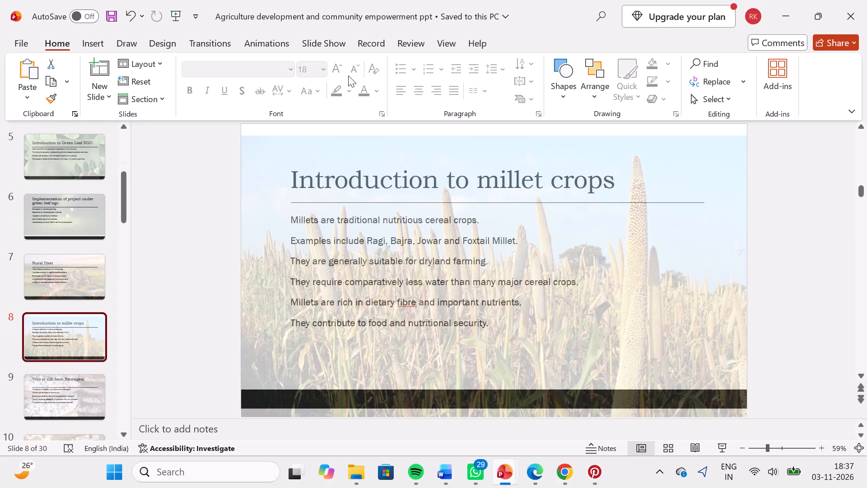
key("Down")
key("Down")
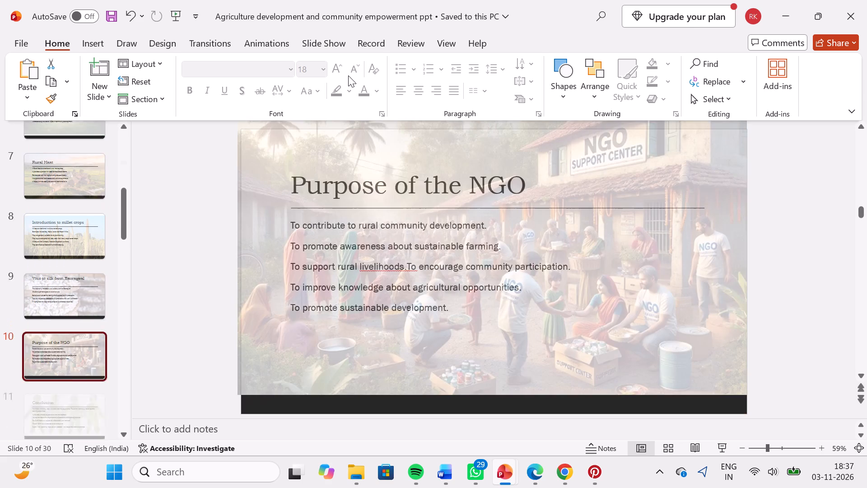
key("Down")
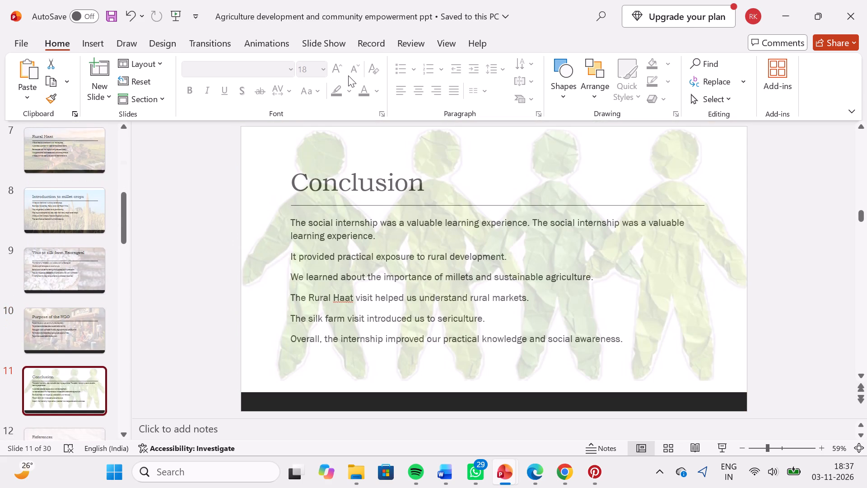
key("Down")
Review the concrete technology slides one by one, from their title slide 13 through Properties of Hardened Concrete on slide 22.
key("Down")
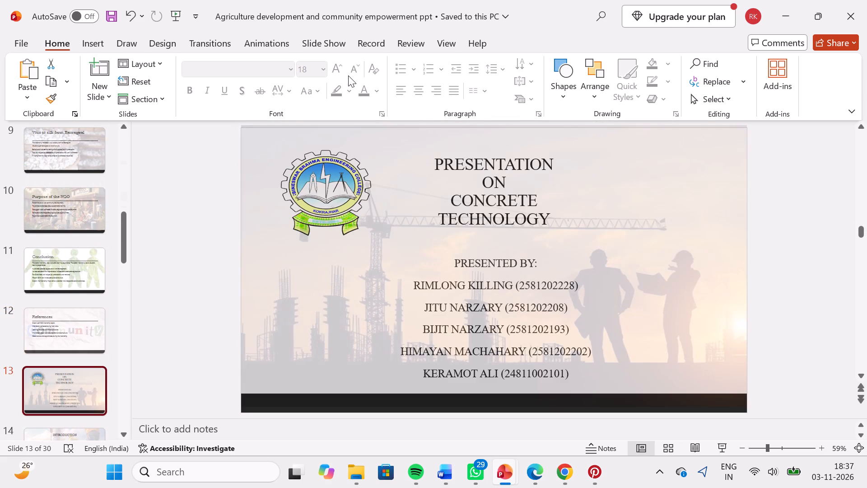
key("Down")
key("Down")
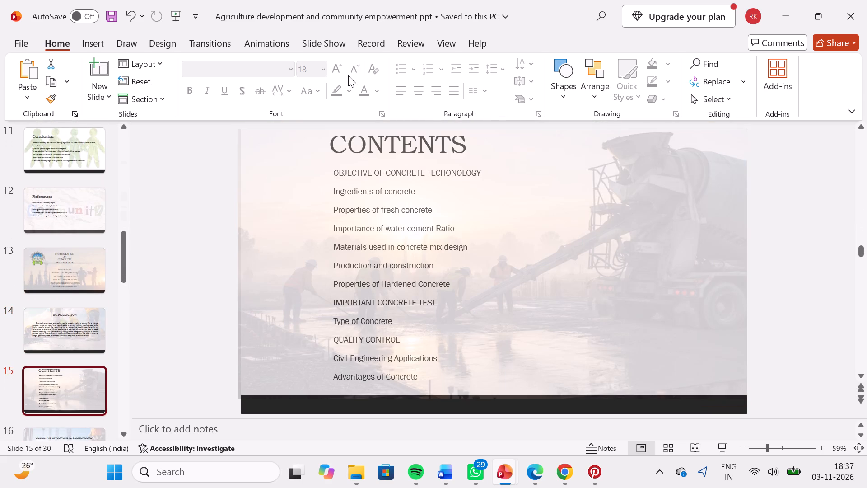
key("Down")
key("Down")
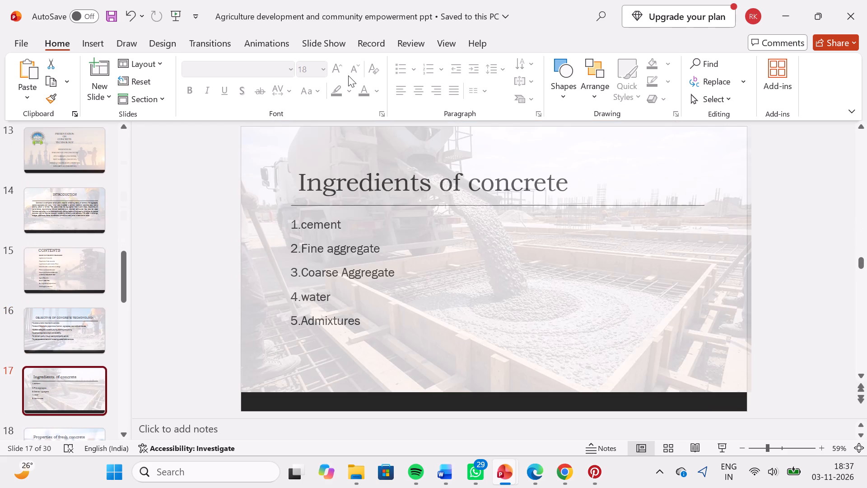
key("Down")
key("Down")
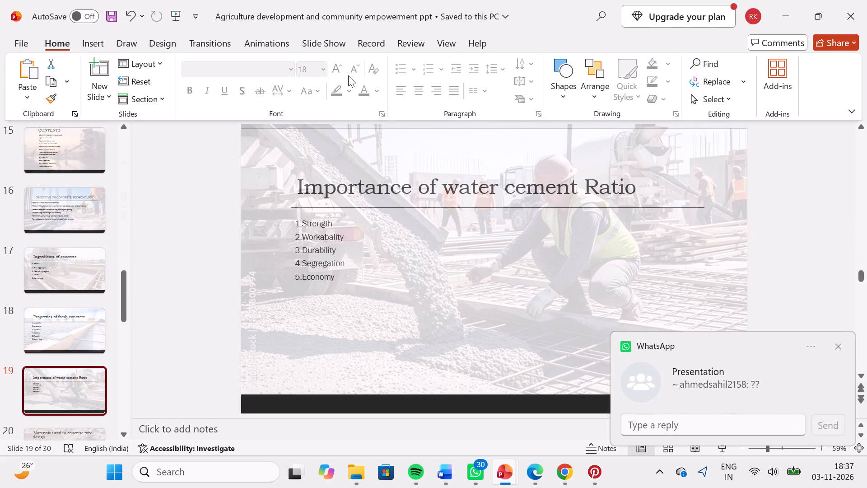
key("Down")
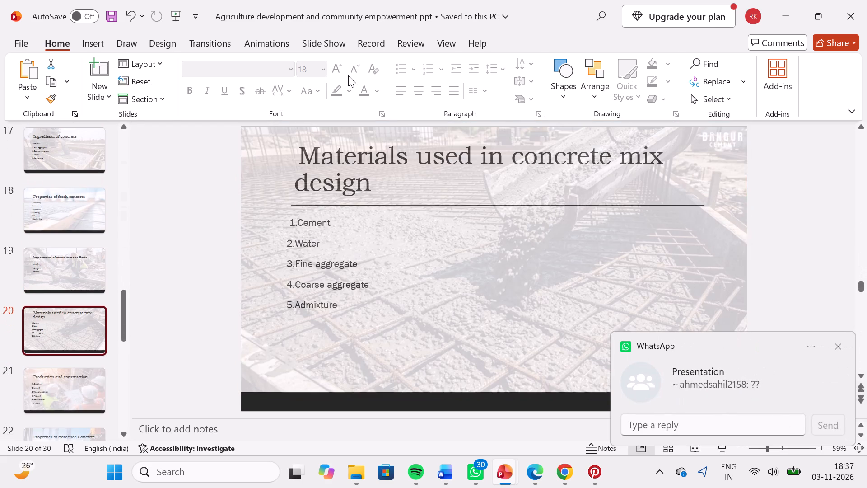
key("Down")
key("Down")
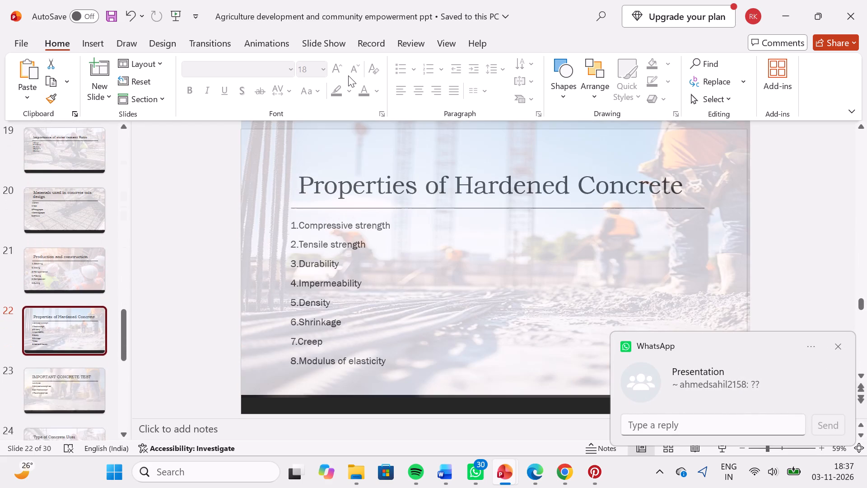
Review the remaining concrete slides, from Important Concrete Test on slide 23 through References on slide 30.
key("Down")
key("Down")
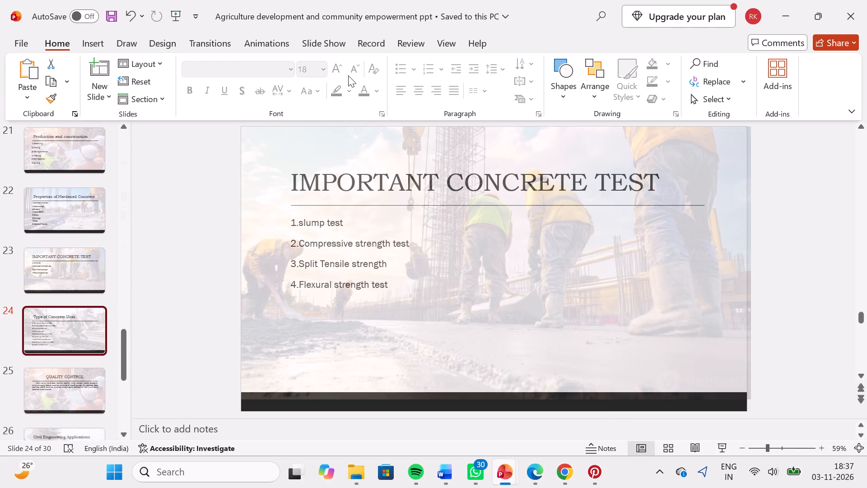
key("Down")
key("Down")
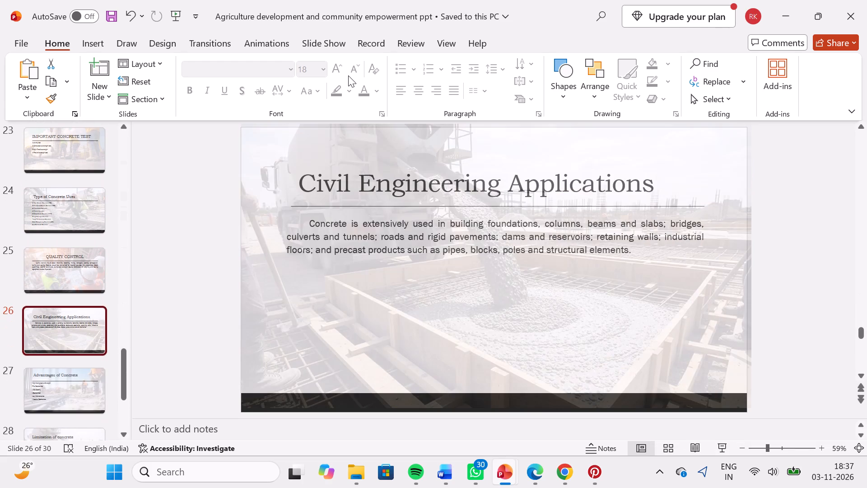
key("Down")
key("Down")
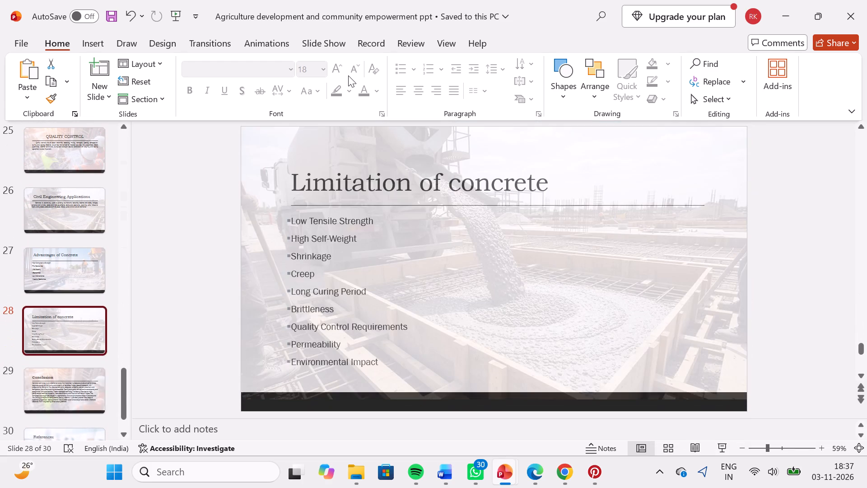
key("Down")
key("Down")
key("Down")
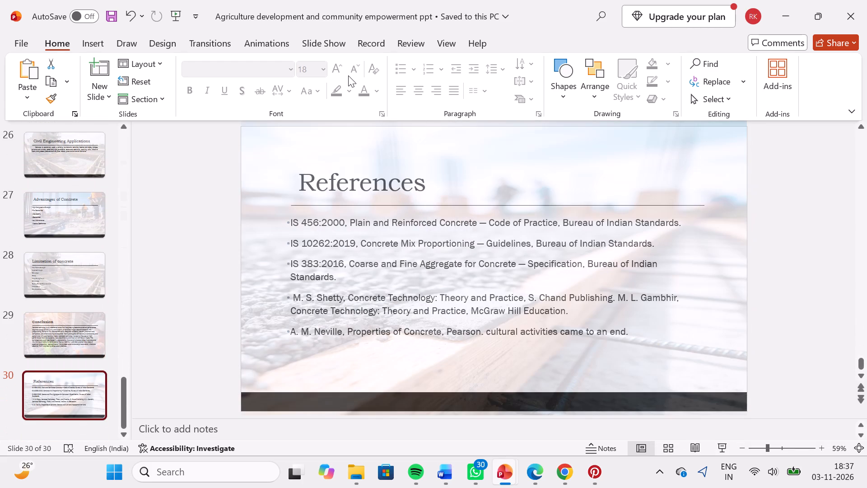